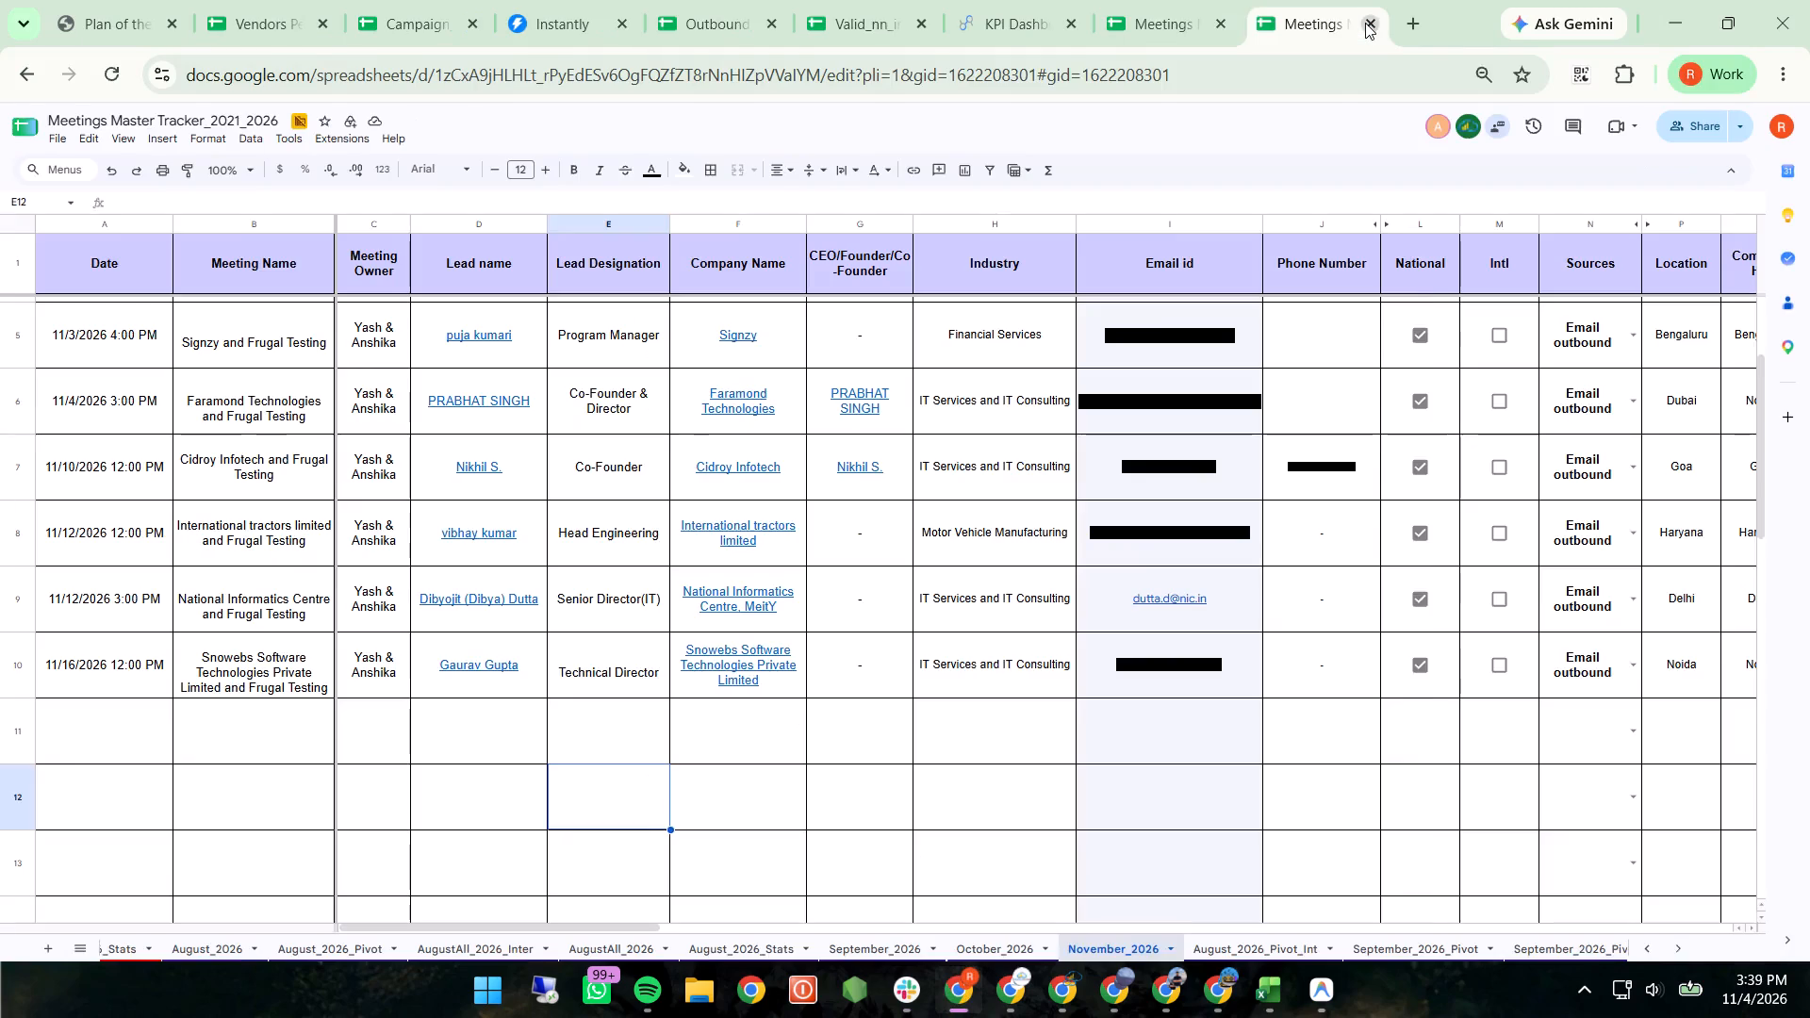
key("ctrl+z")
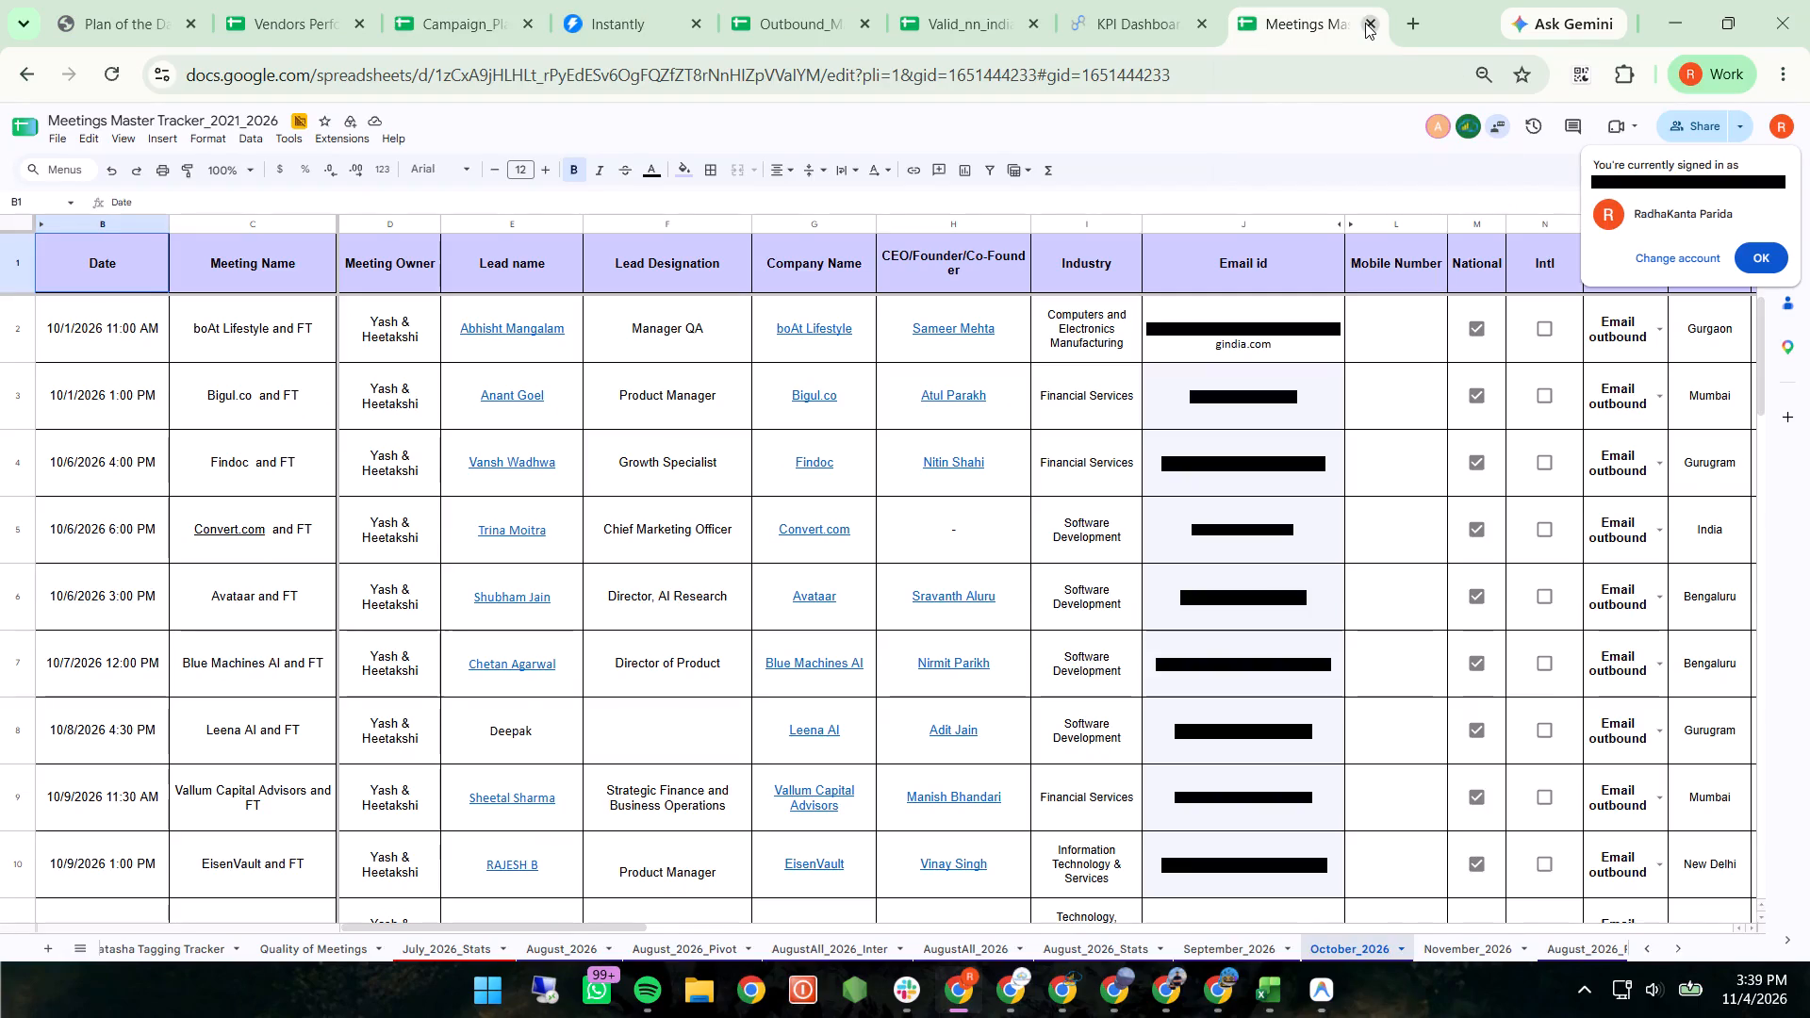
Open the Cold_Email_Templates_2024-2025 document from the copied link in a new browser tab.
left_click(1408, 20)
key("ctrl+v")
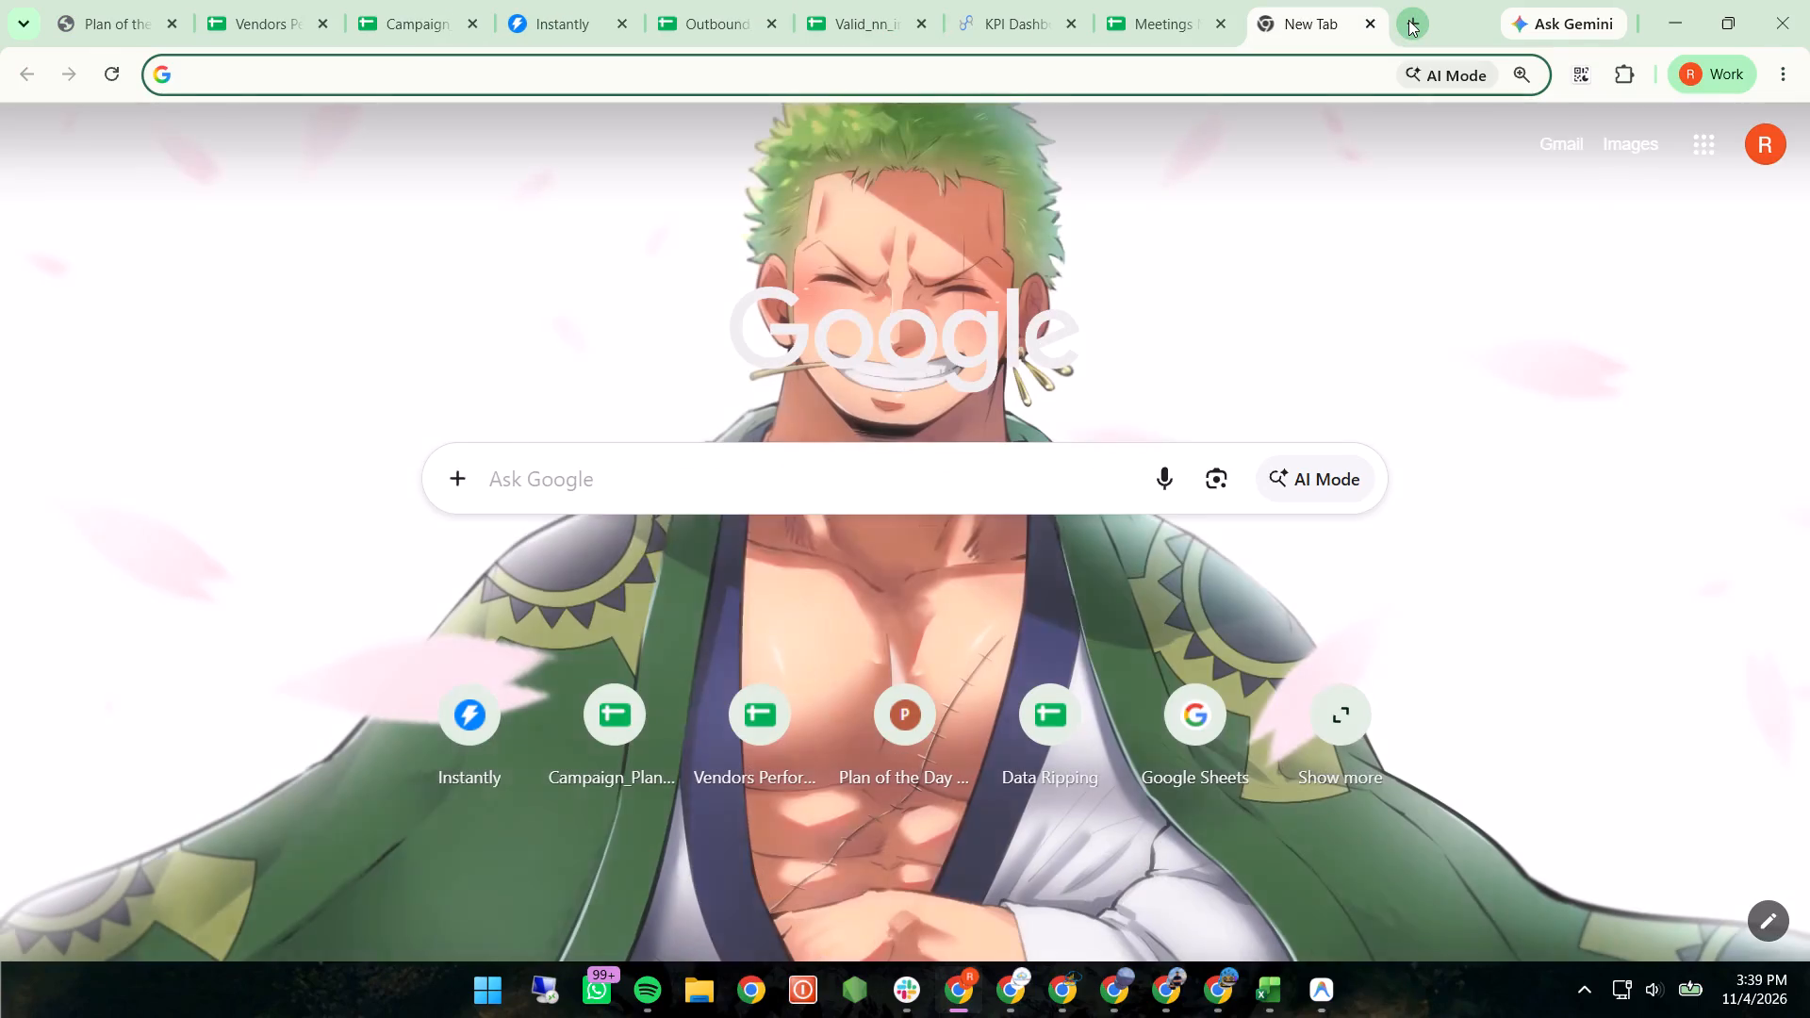
key("Return")
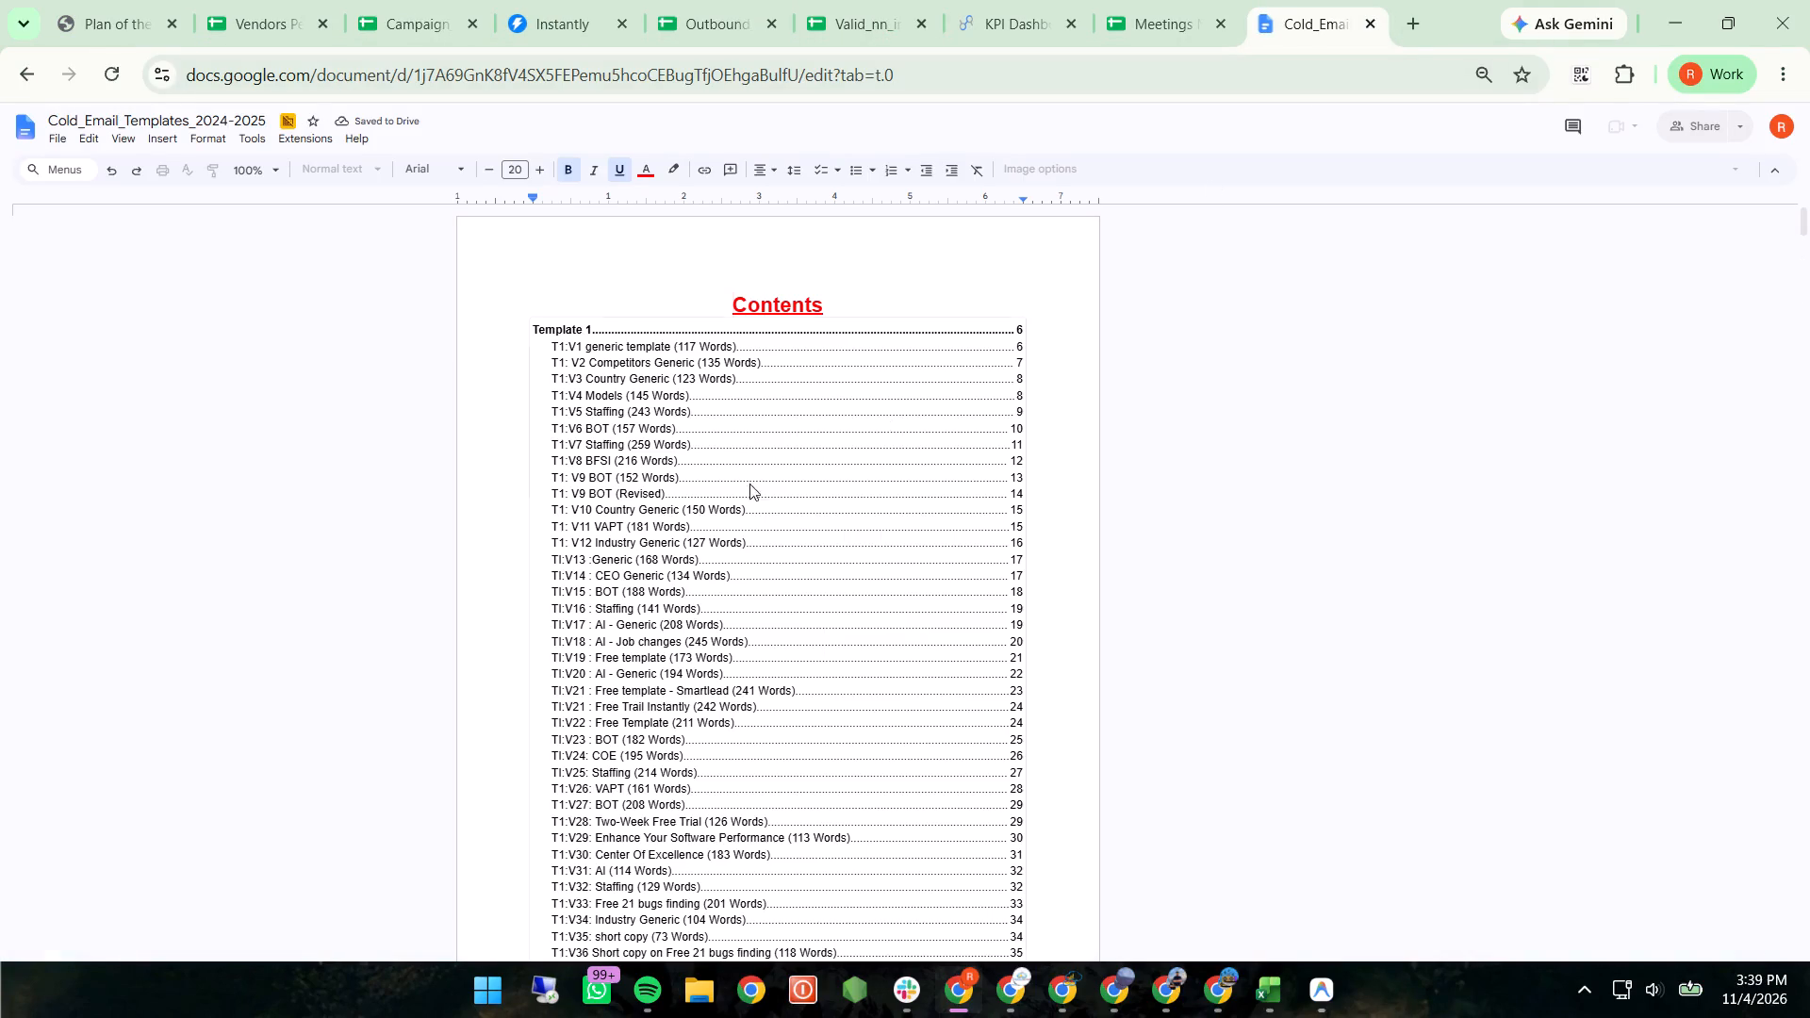
Examine the template contents list and the FT-16 and FT-18 email templates, then close the document.
scroll(523, 674, "down", 12)
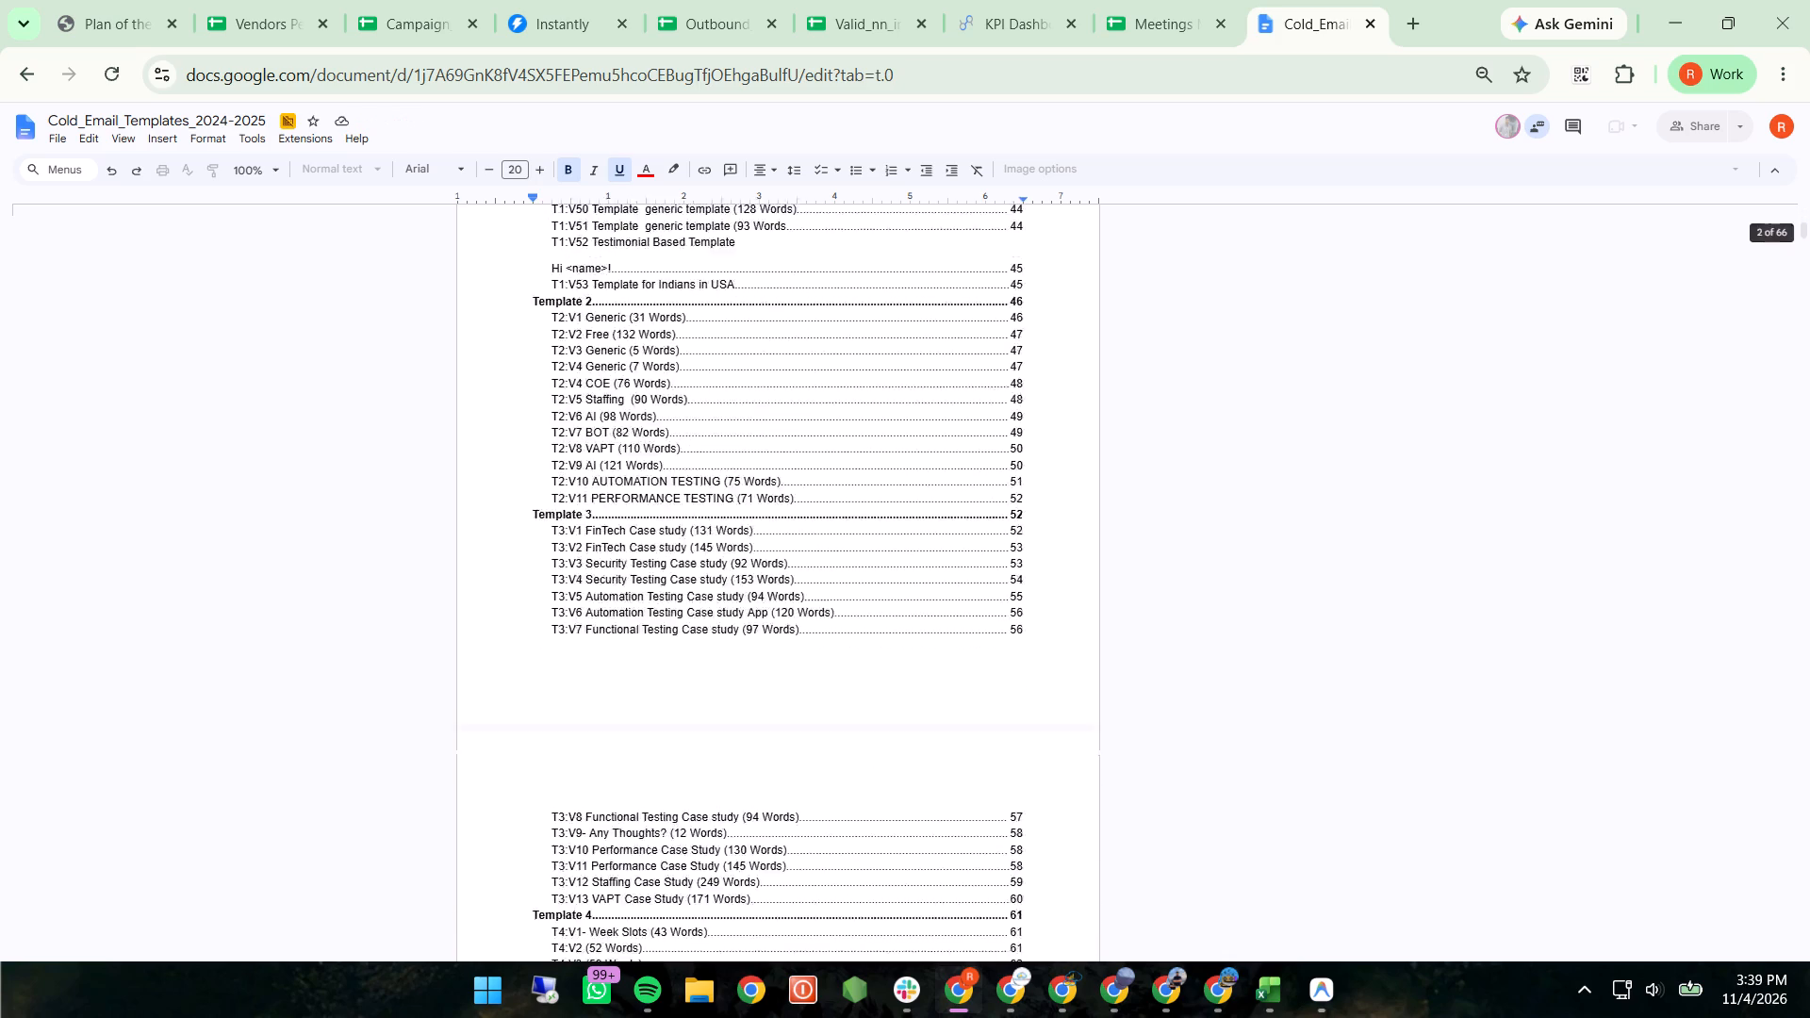
scroll(523, 674, "down", 4)
scroll(523, 674, "up", 10)
scroll(523, 674, "up", 20)
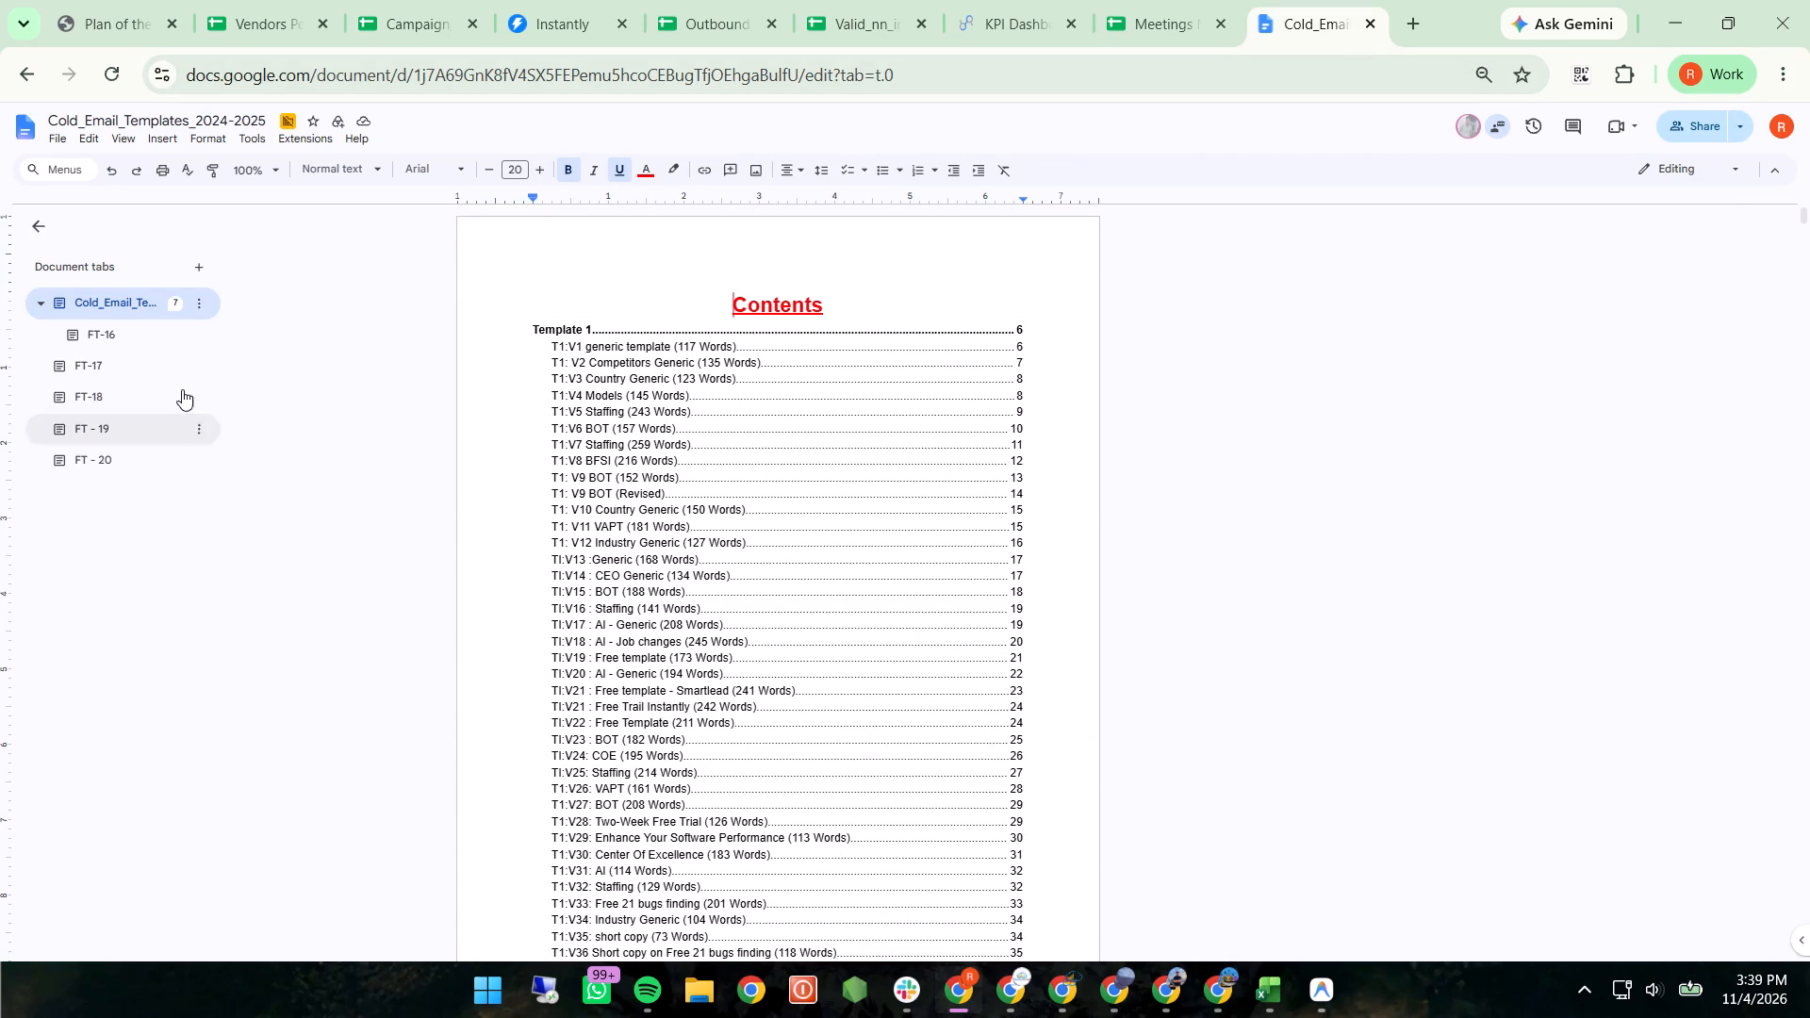
left_click(123, 339)
left_click(113, 353)
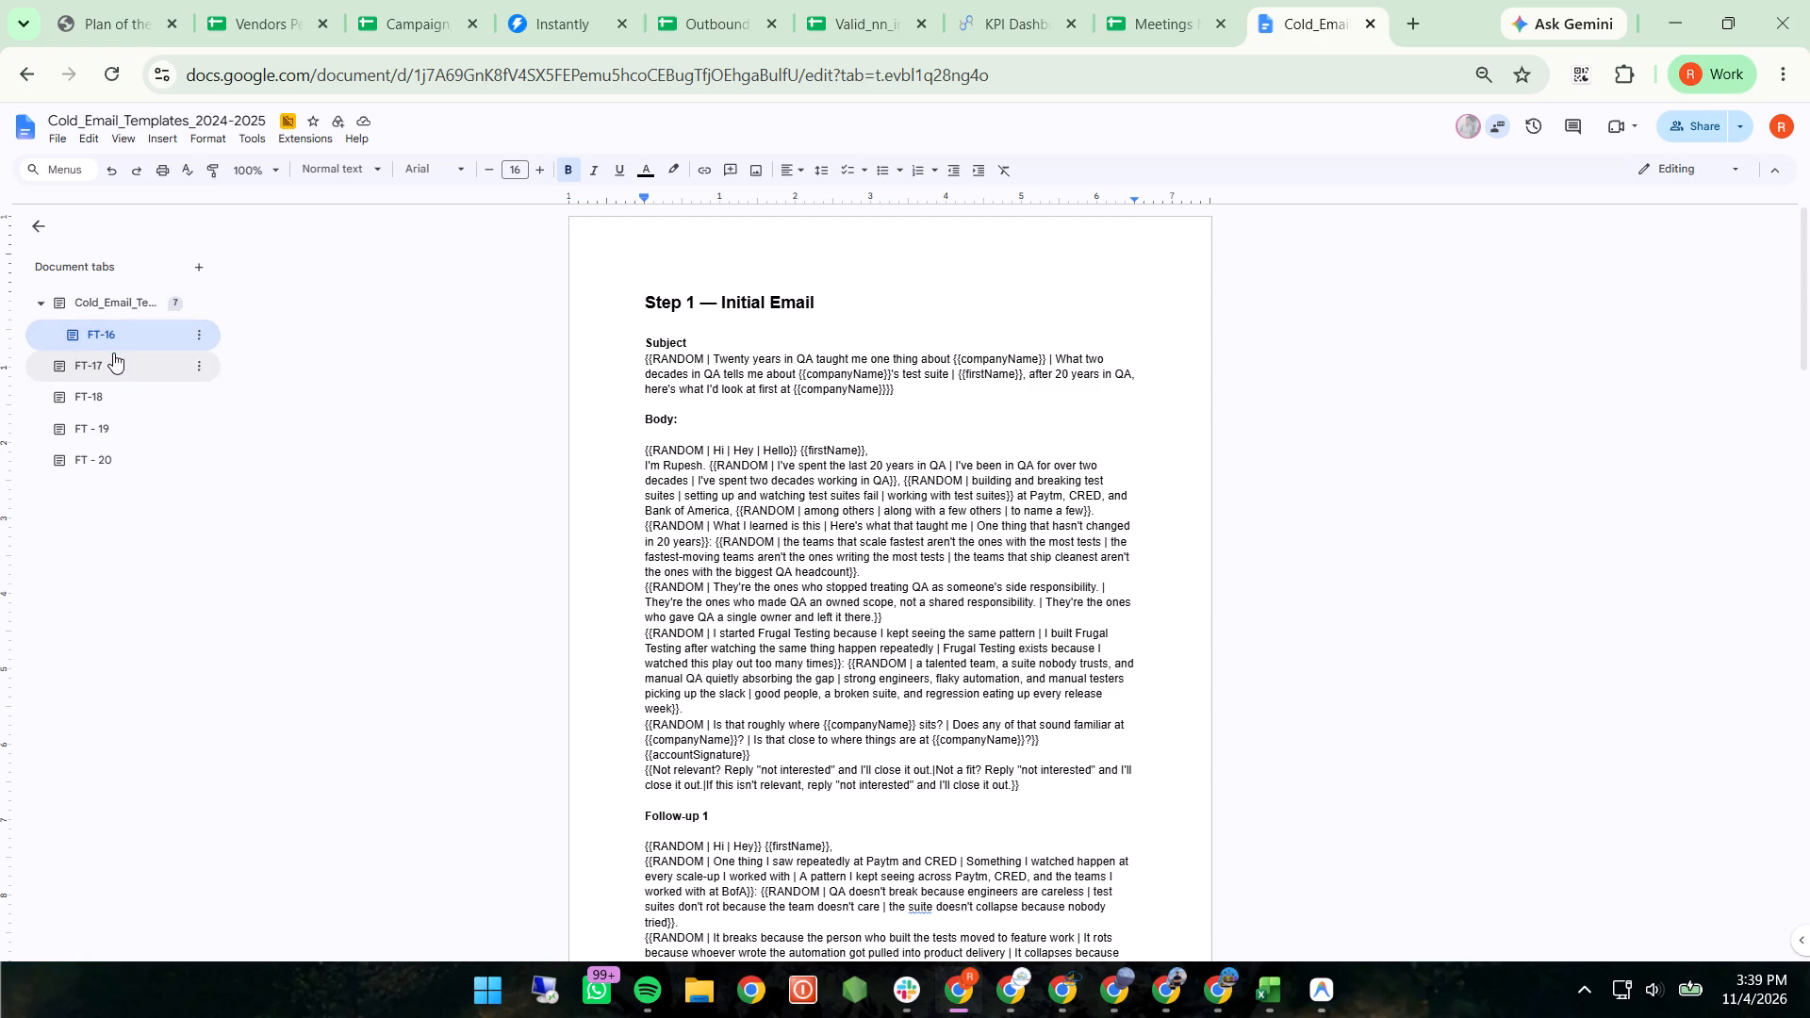
left_click(107, 390)
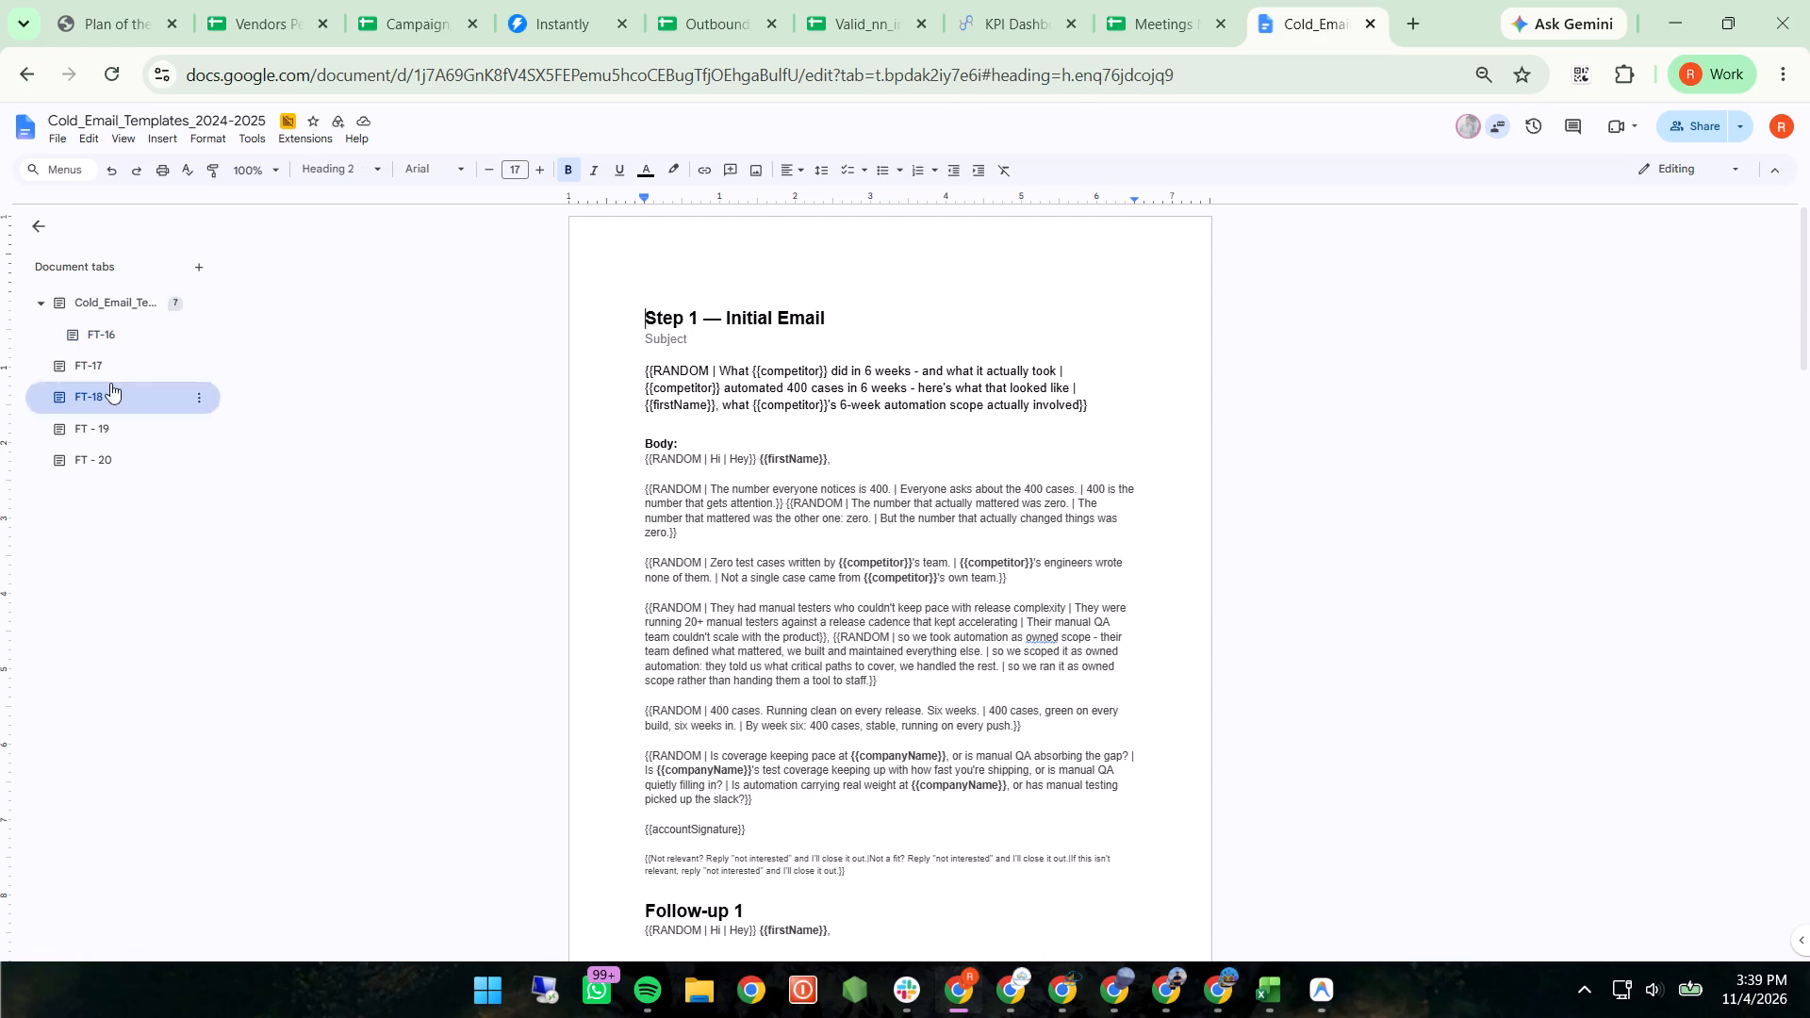
left_click(113, 304)
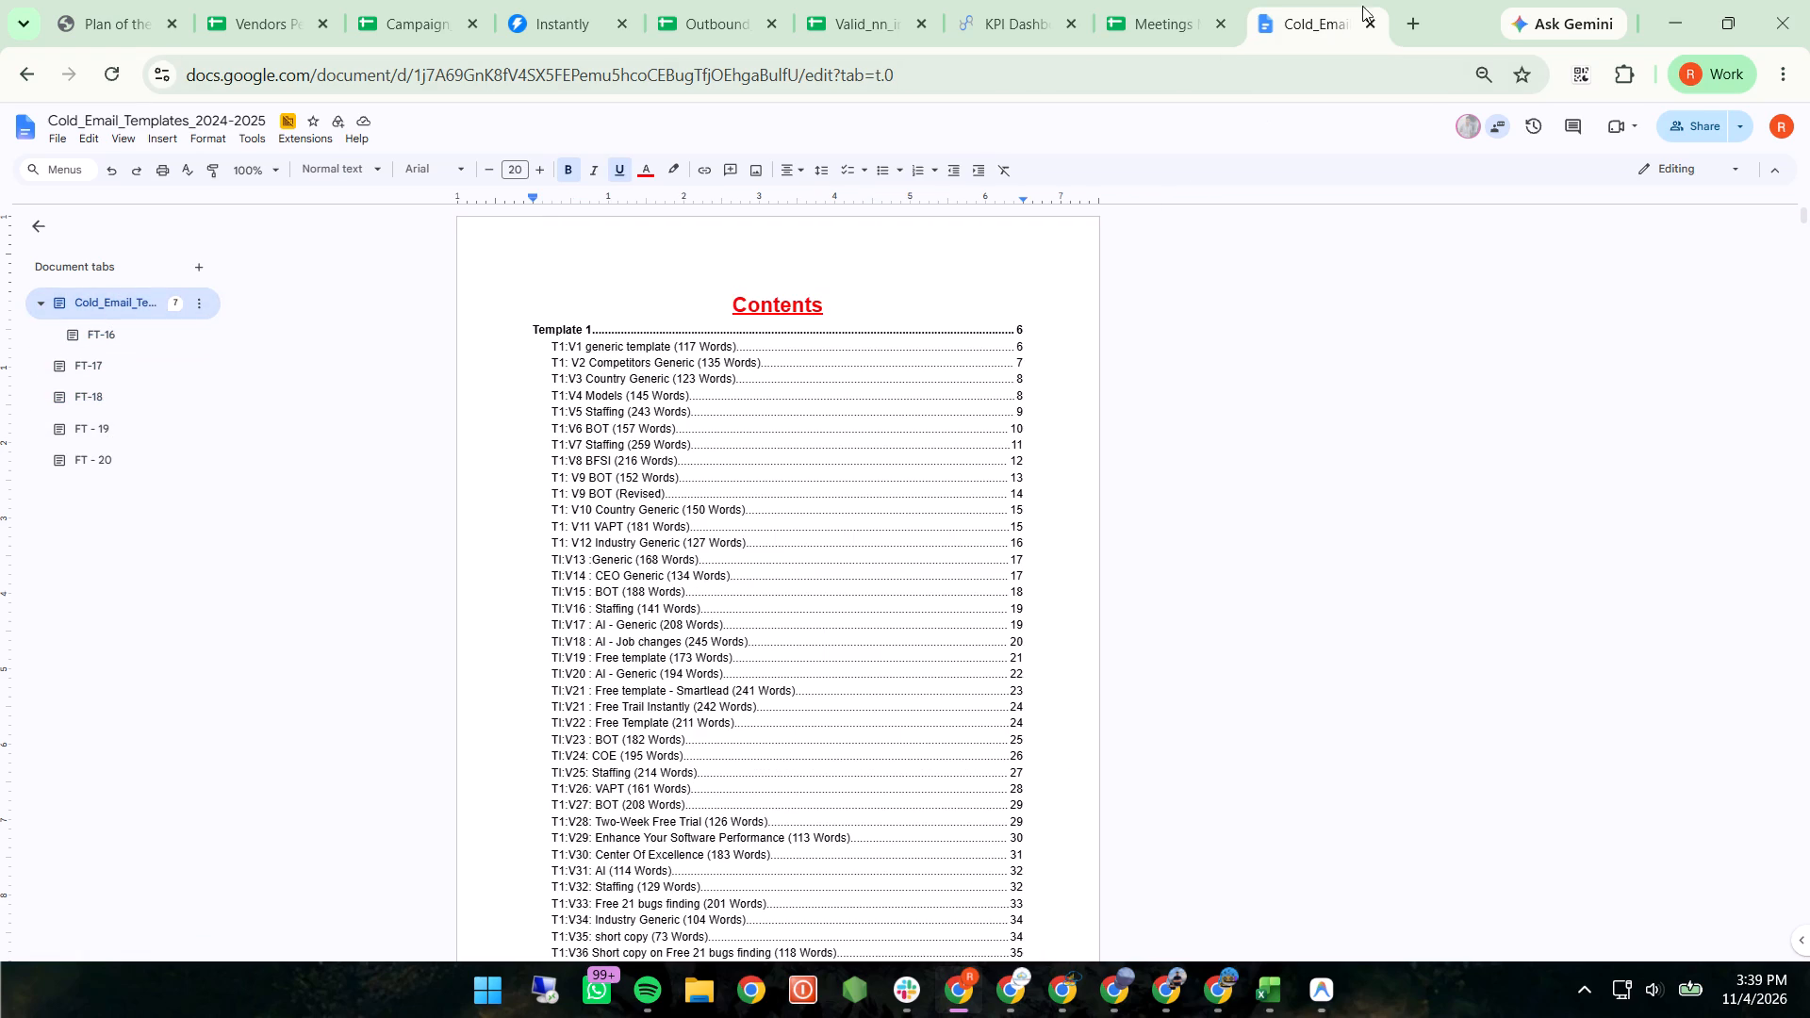
left_click(1368, 21)
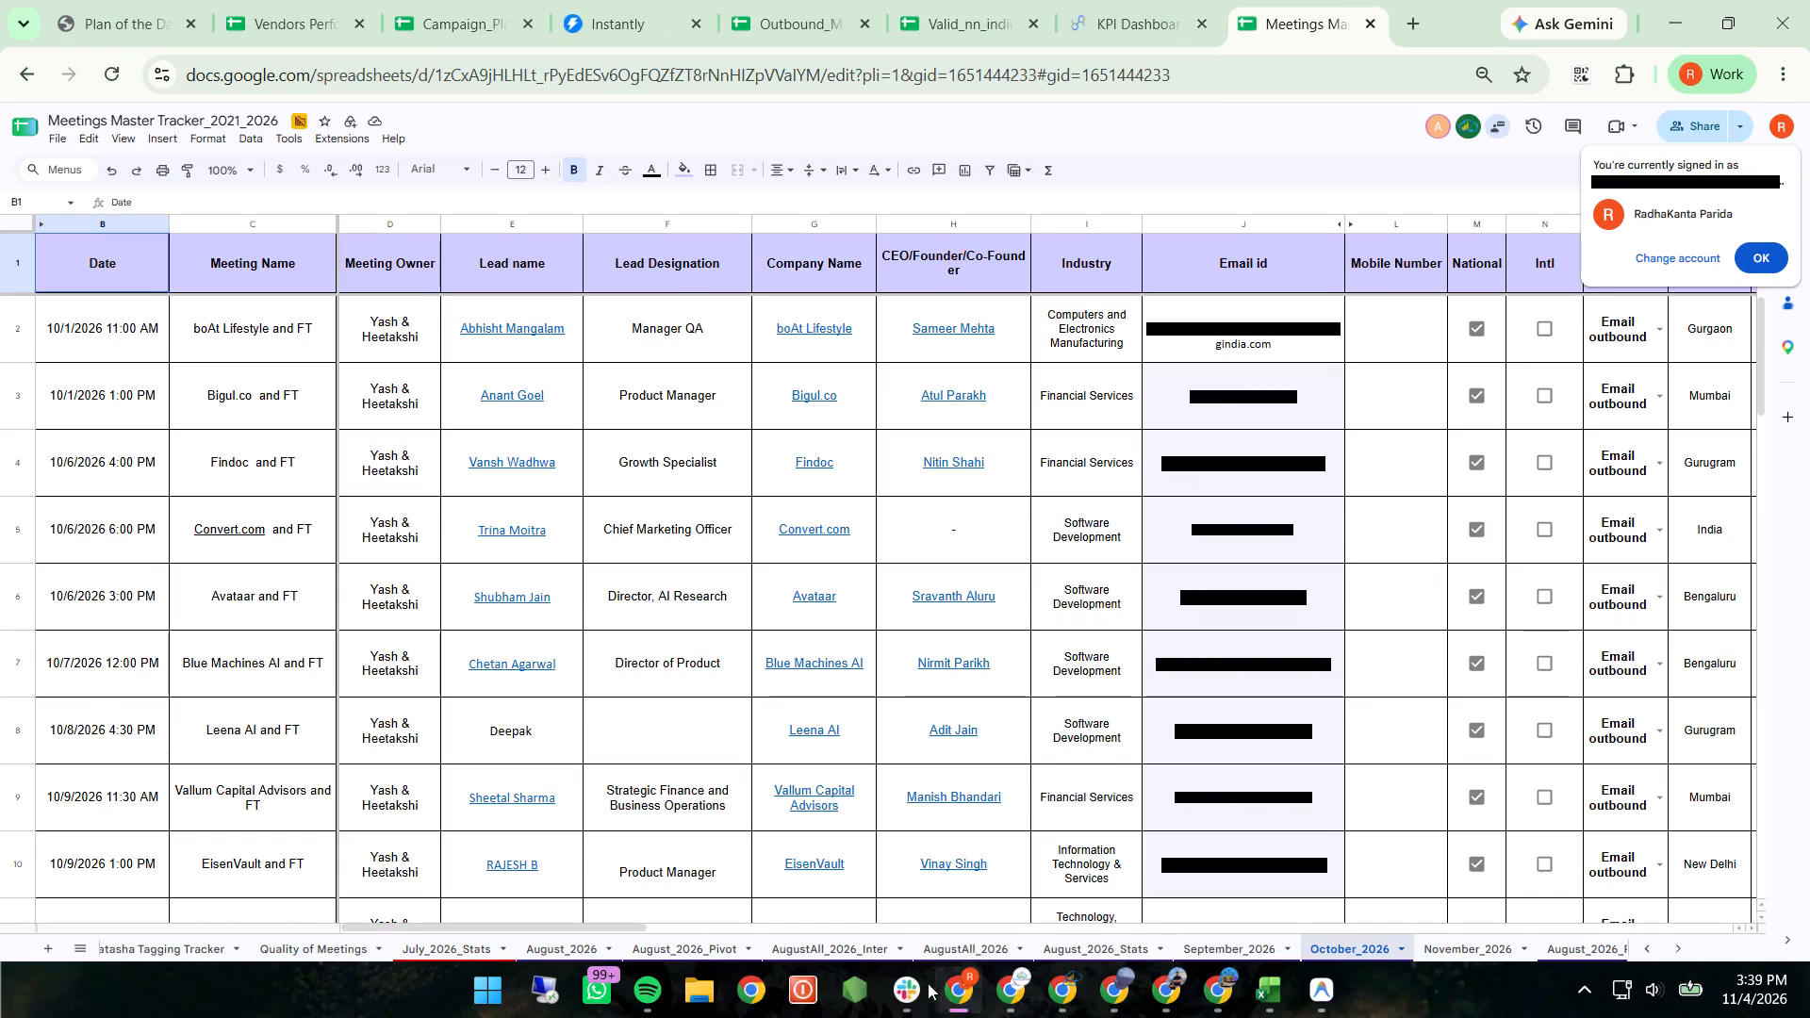
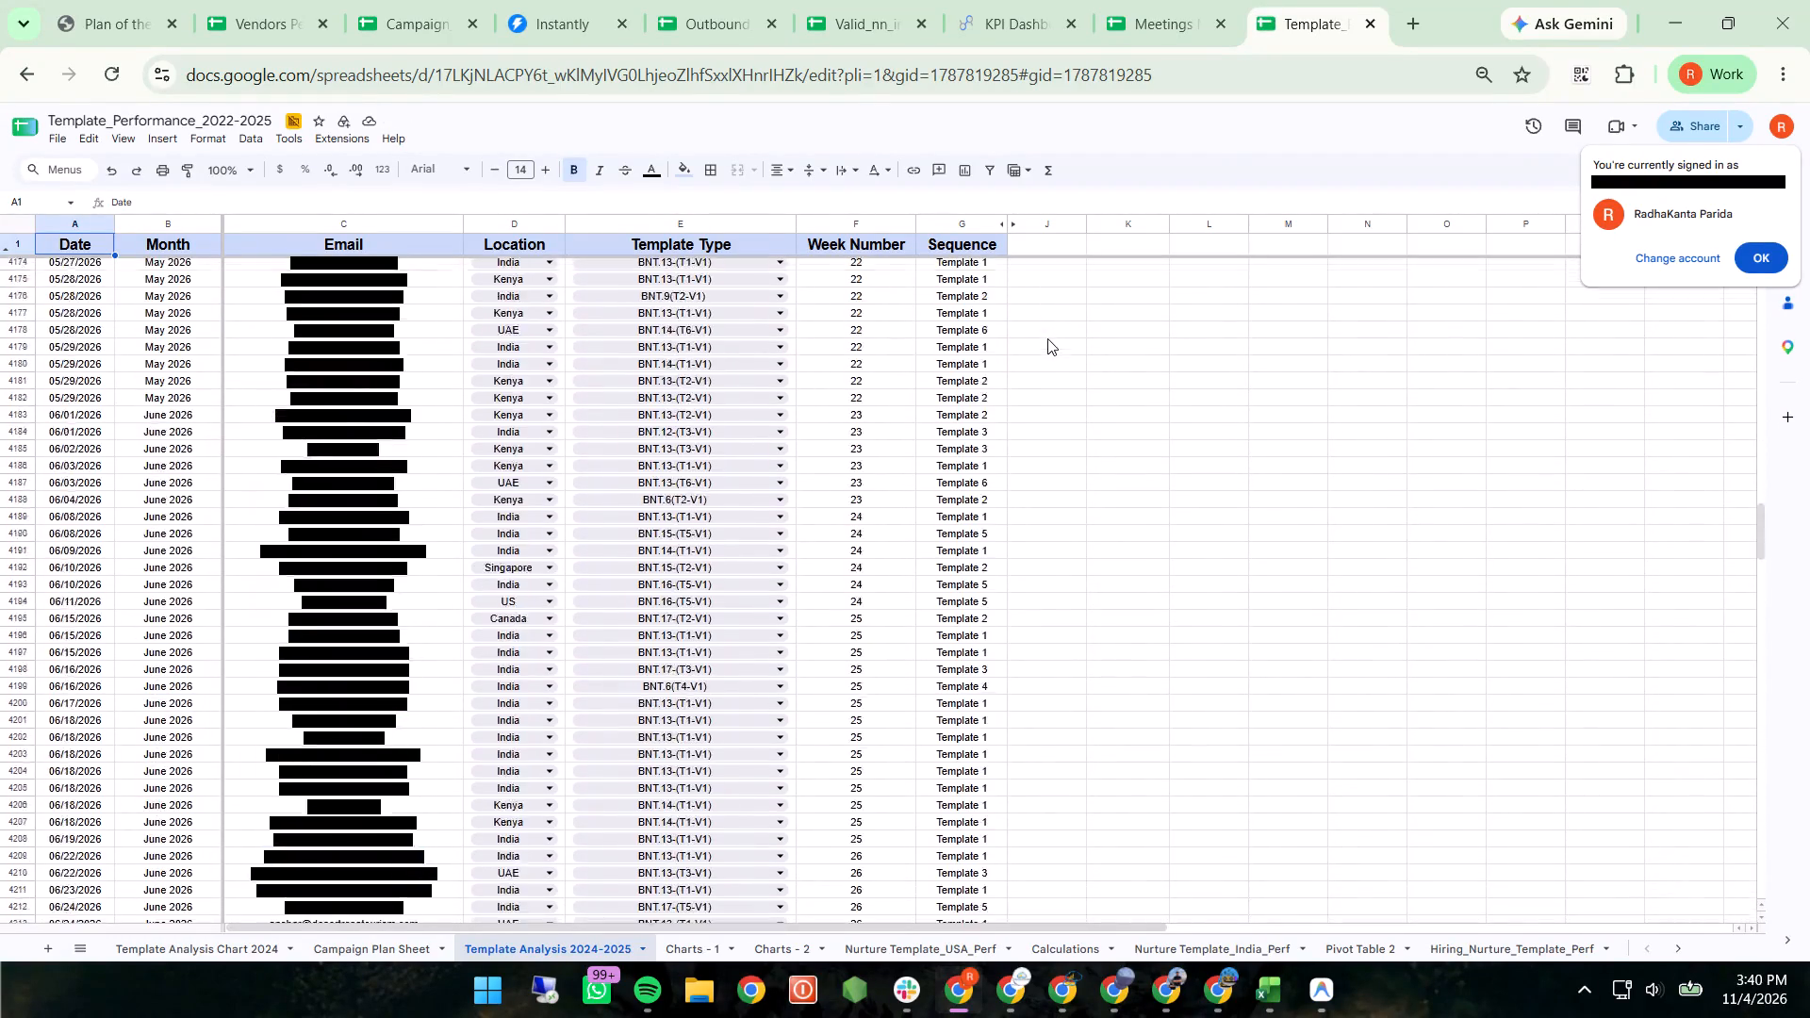
Examine the latest Template Analysis 2024-2025 entries and the October 2026 template-wise meetings chart on Charts - 1, then close the spreadsheet.
scroll(1047, 338, "down", 8)
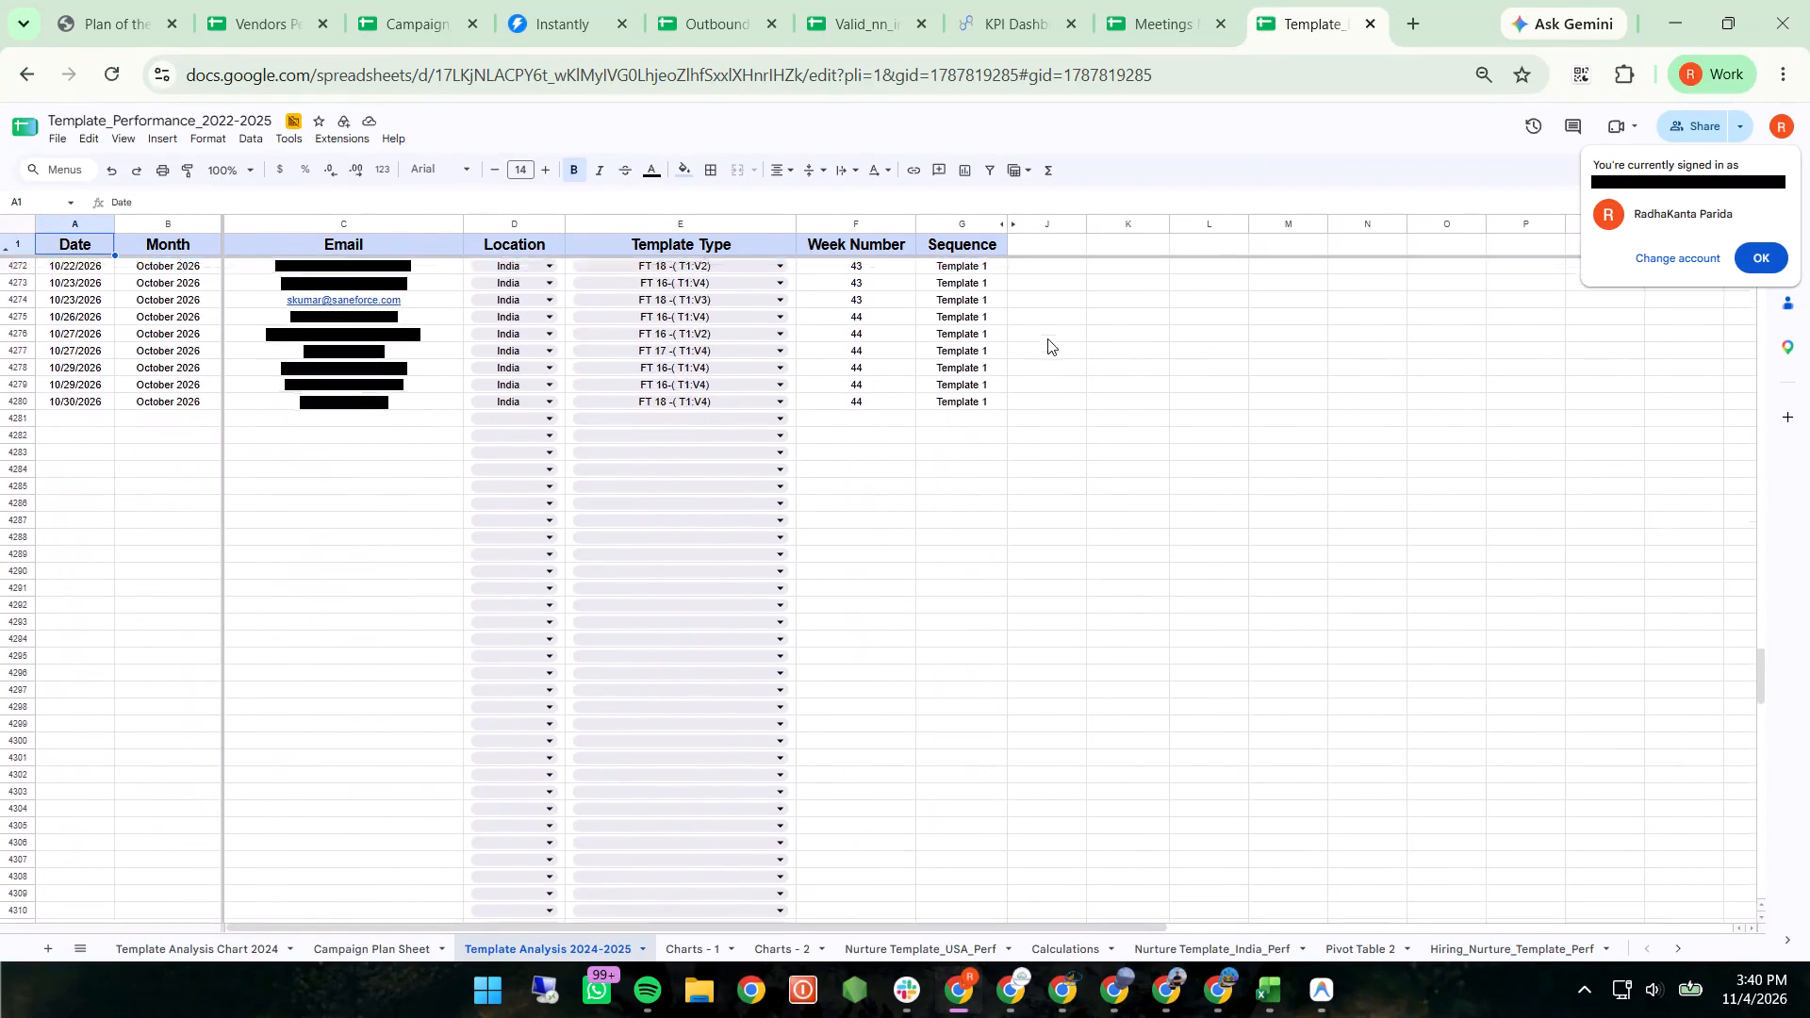
left_click(690, 950)
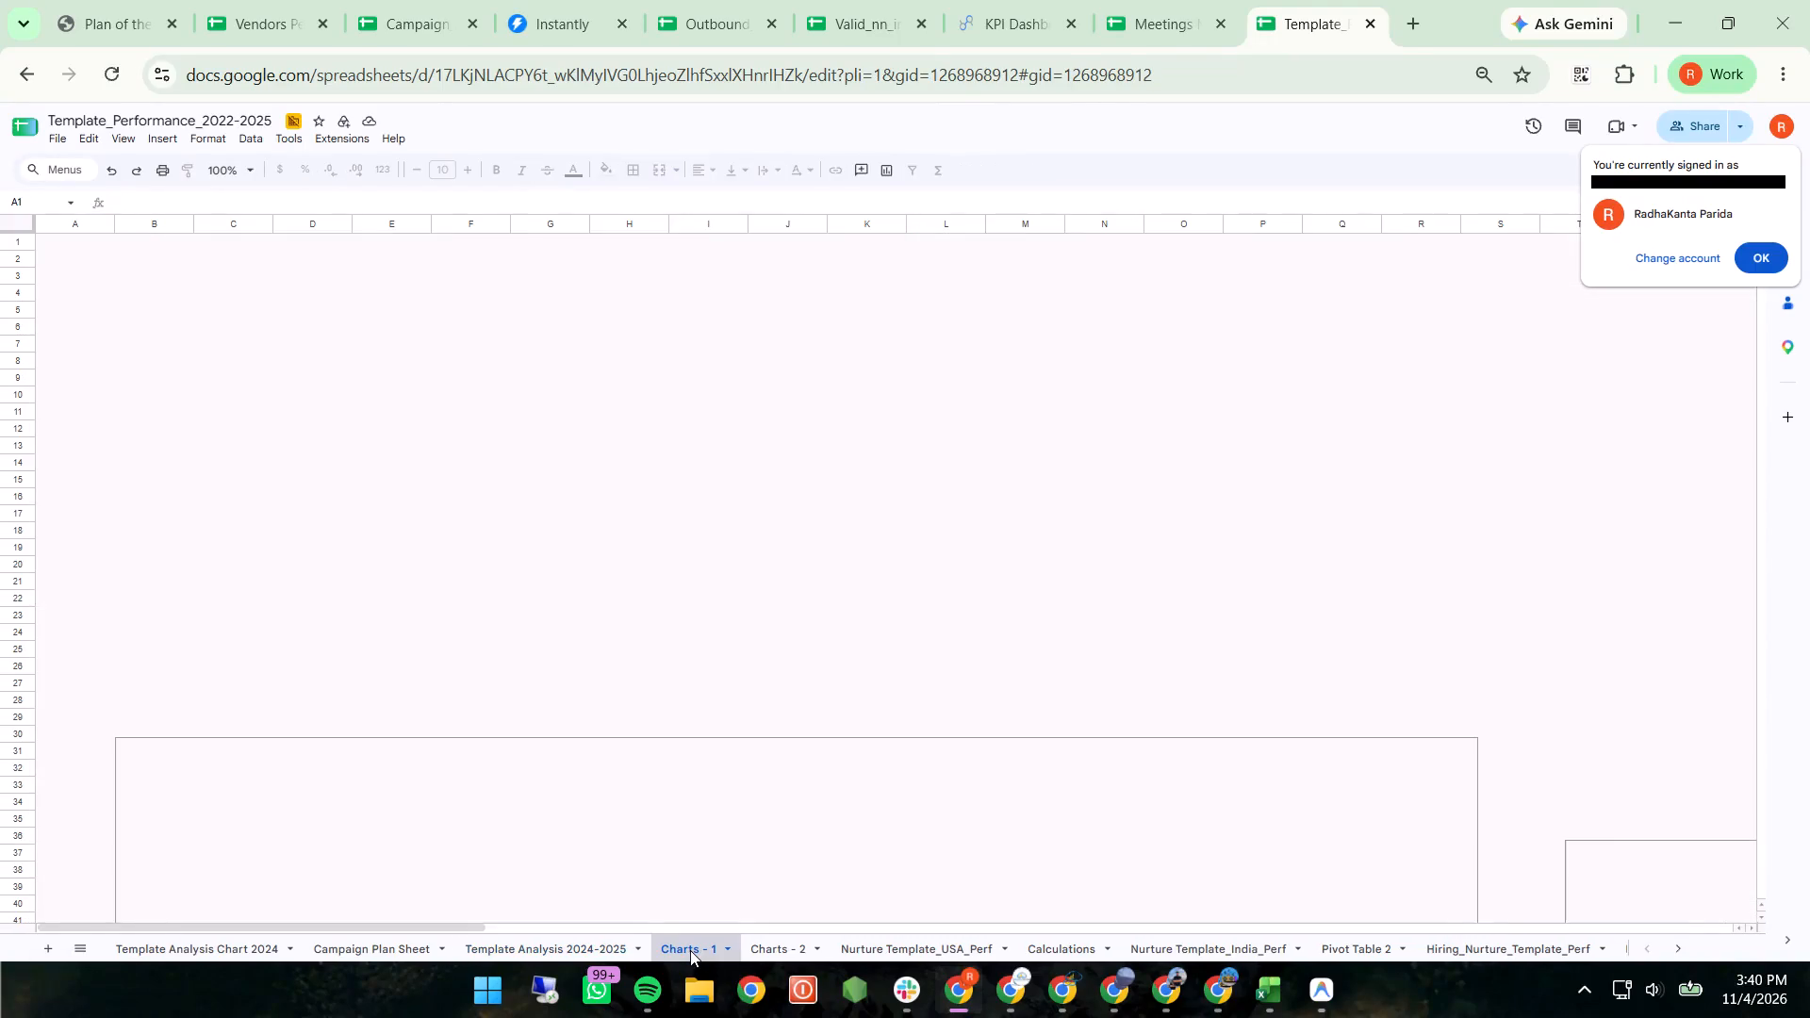
scroll(905, 769, "right", 1)
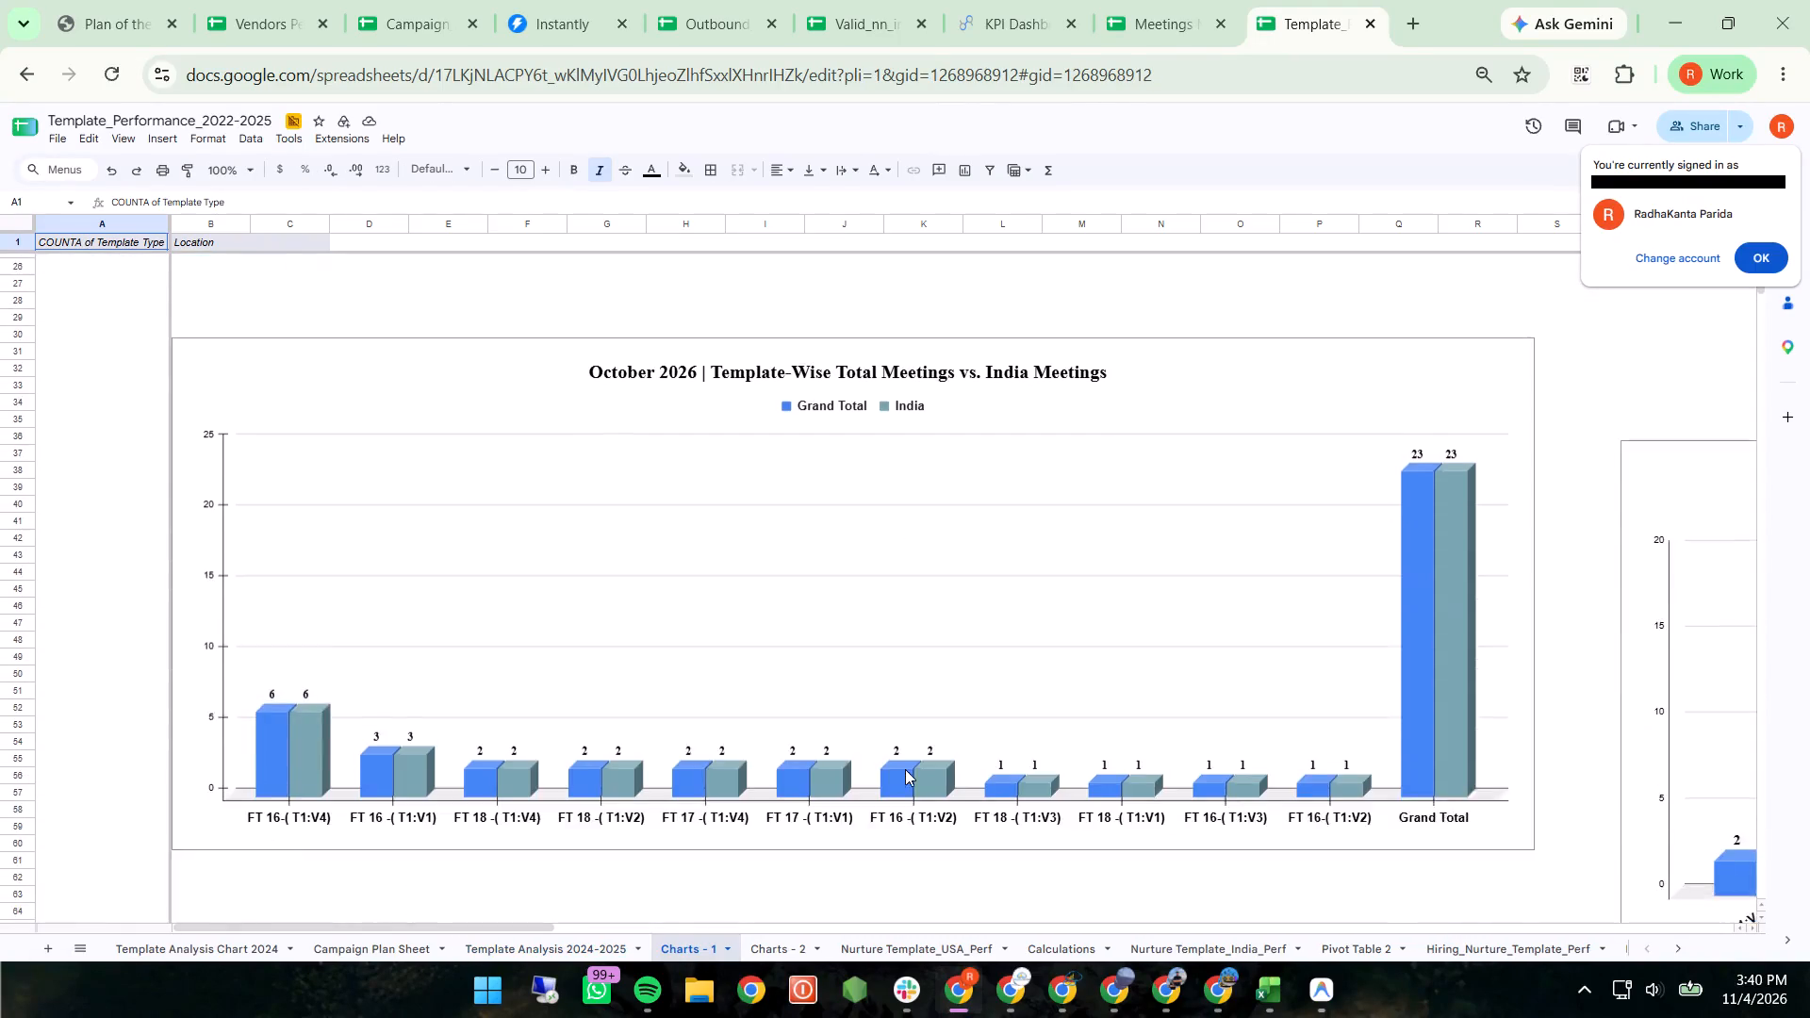
scroll(905, 769, "right", 1)
left_click(1366, 26)
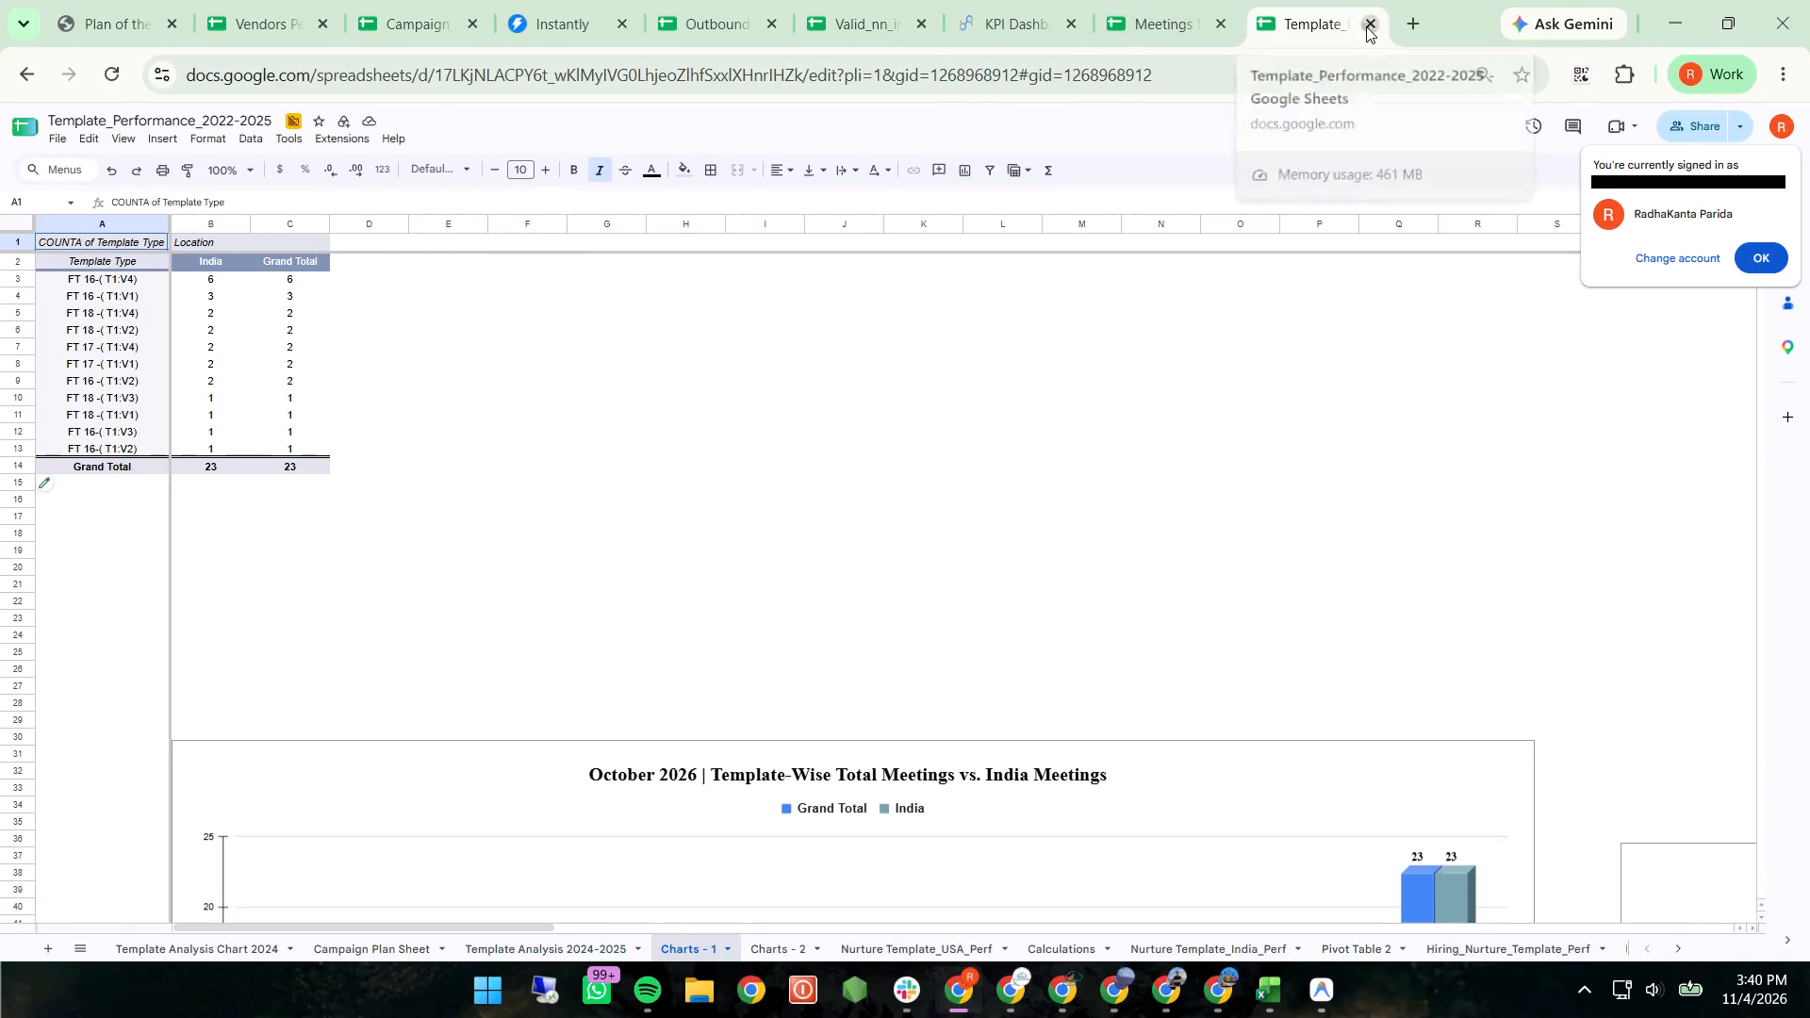
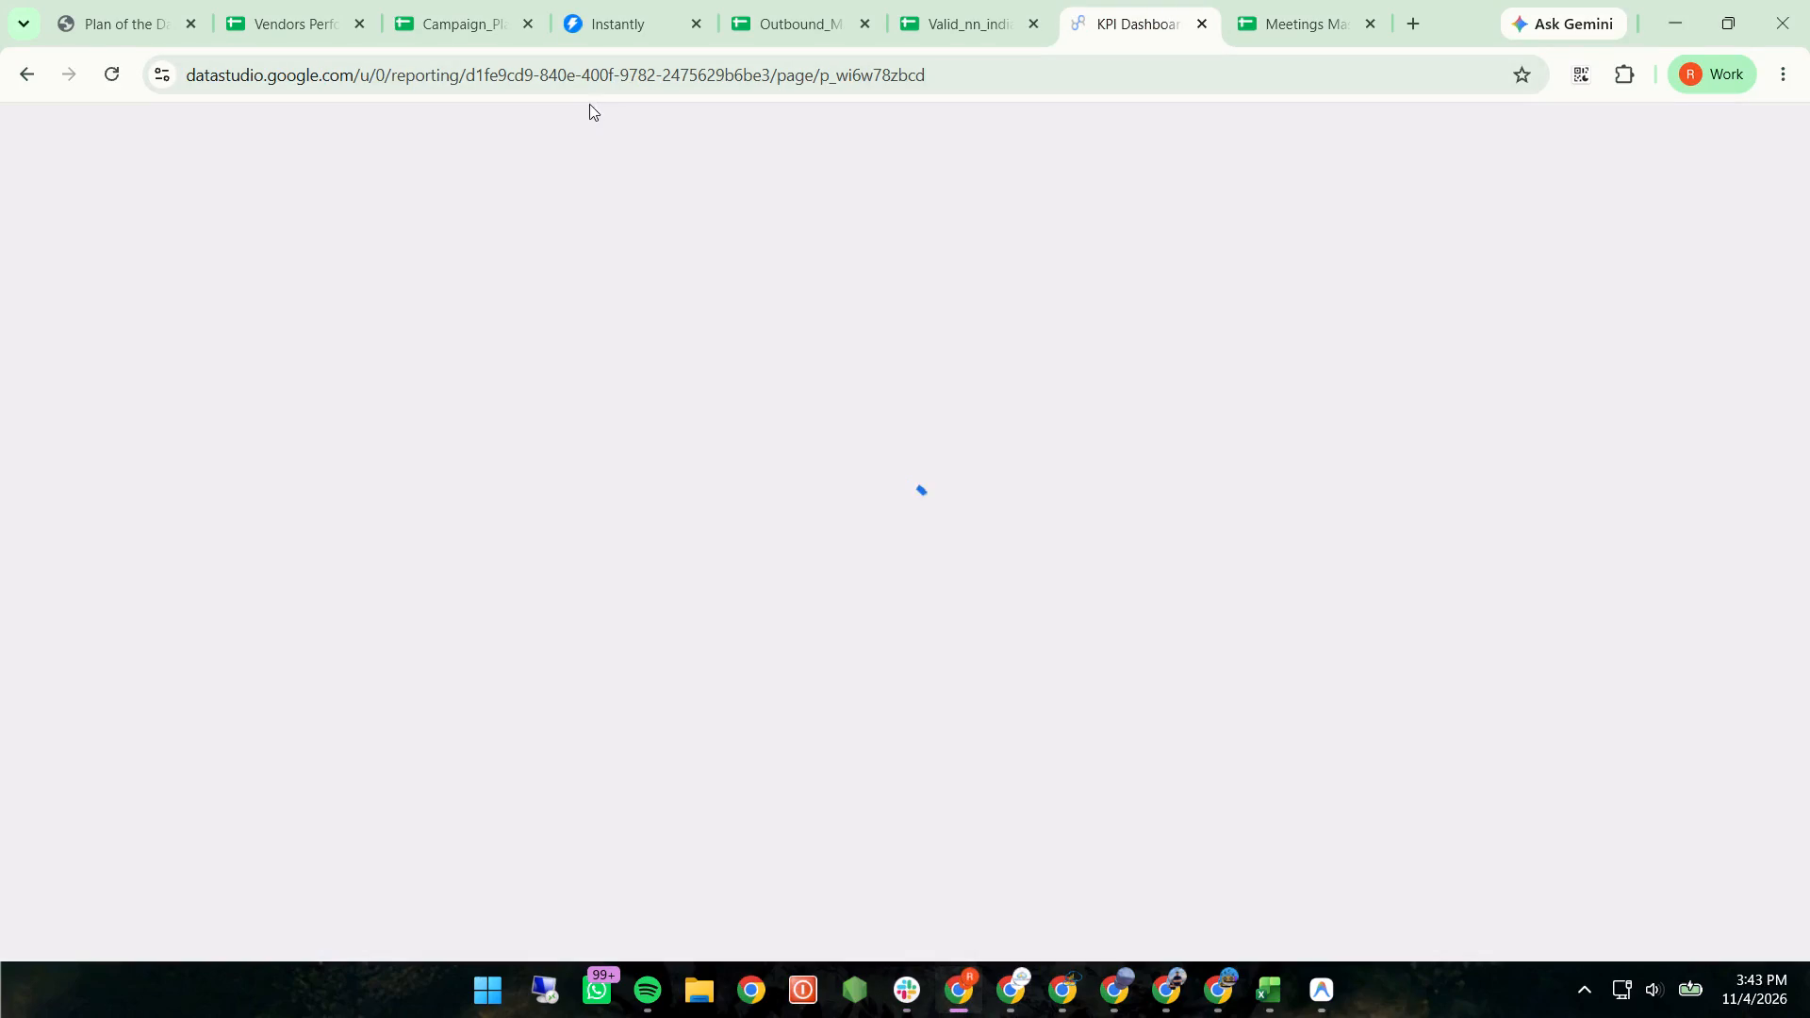
Copy the web address of the KPI Dashboard report.
left_click(584, 88)
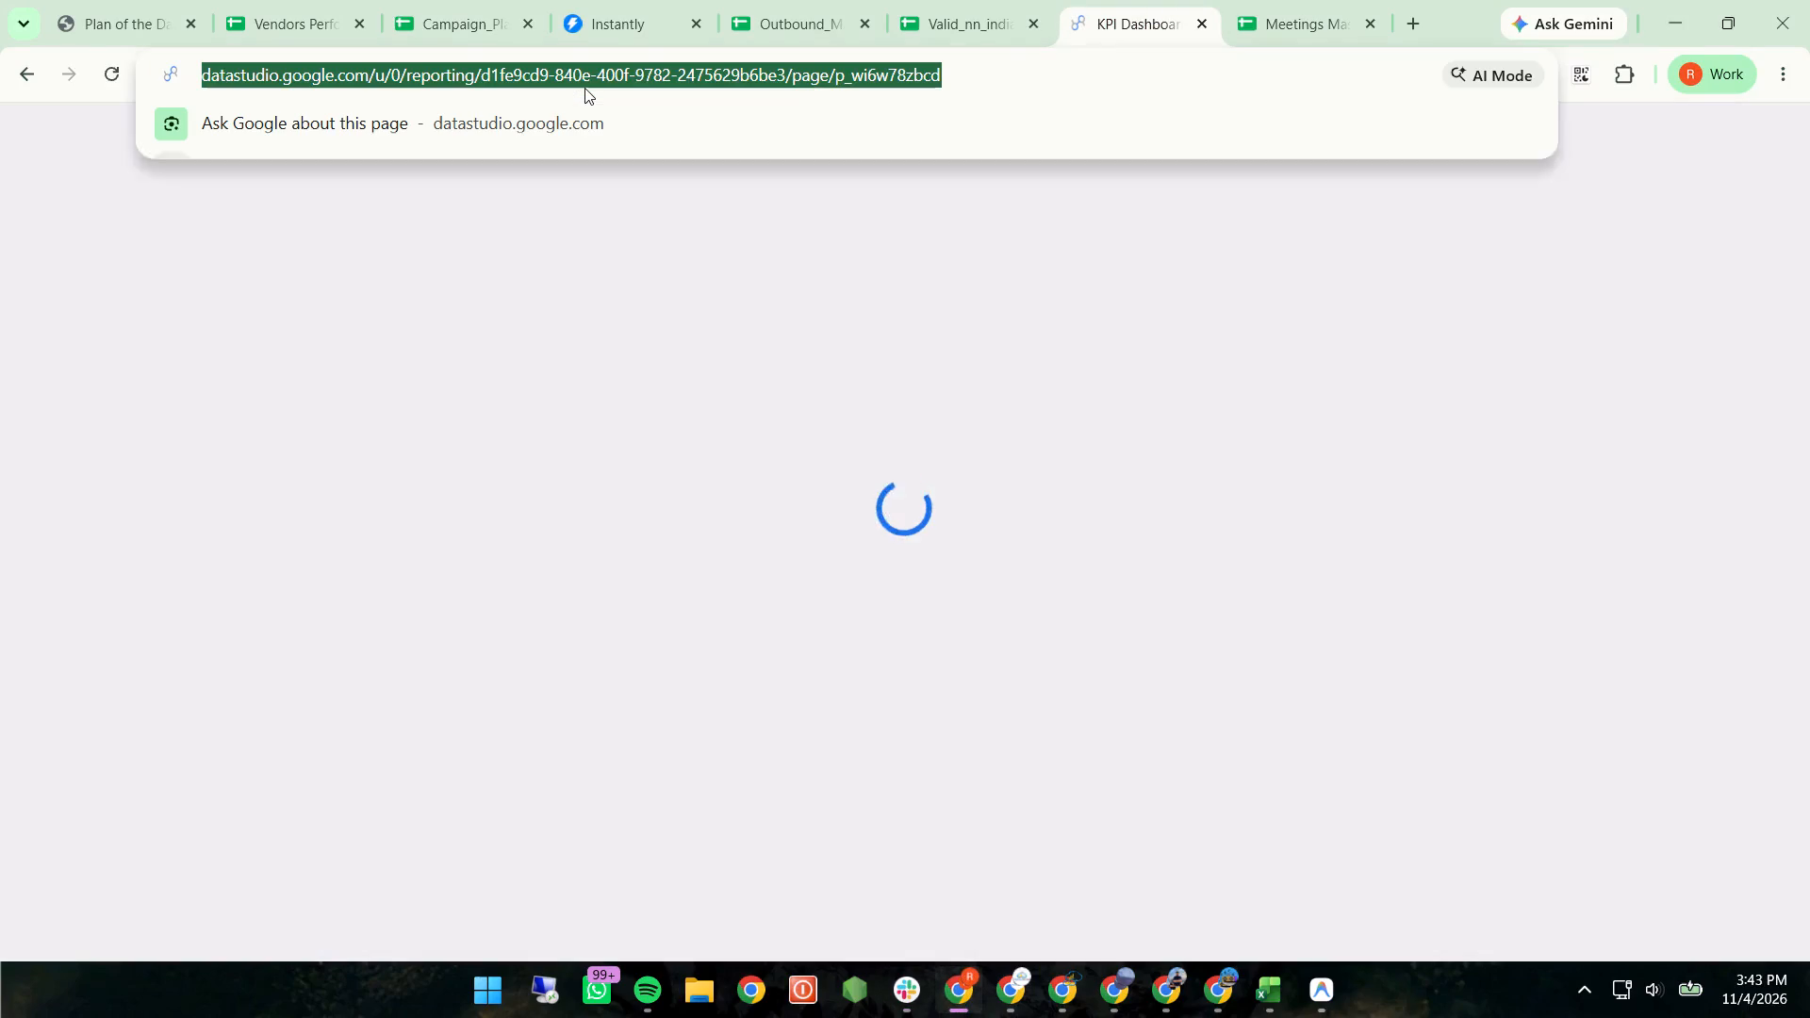
key("ctrl+c")
key("ctrl+c")
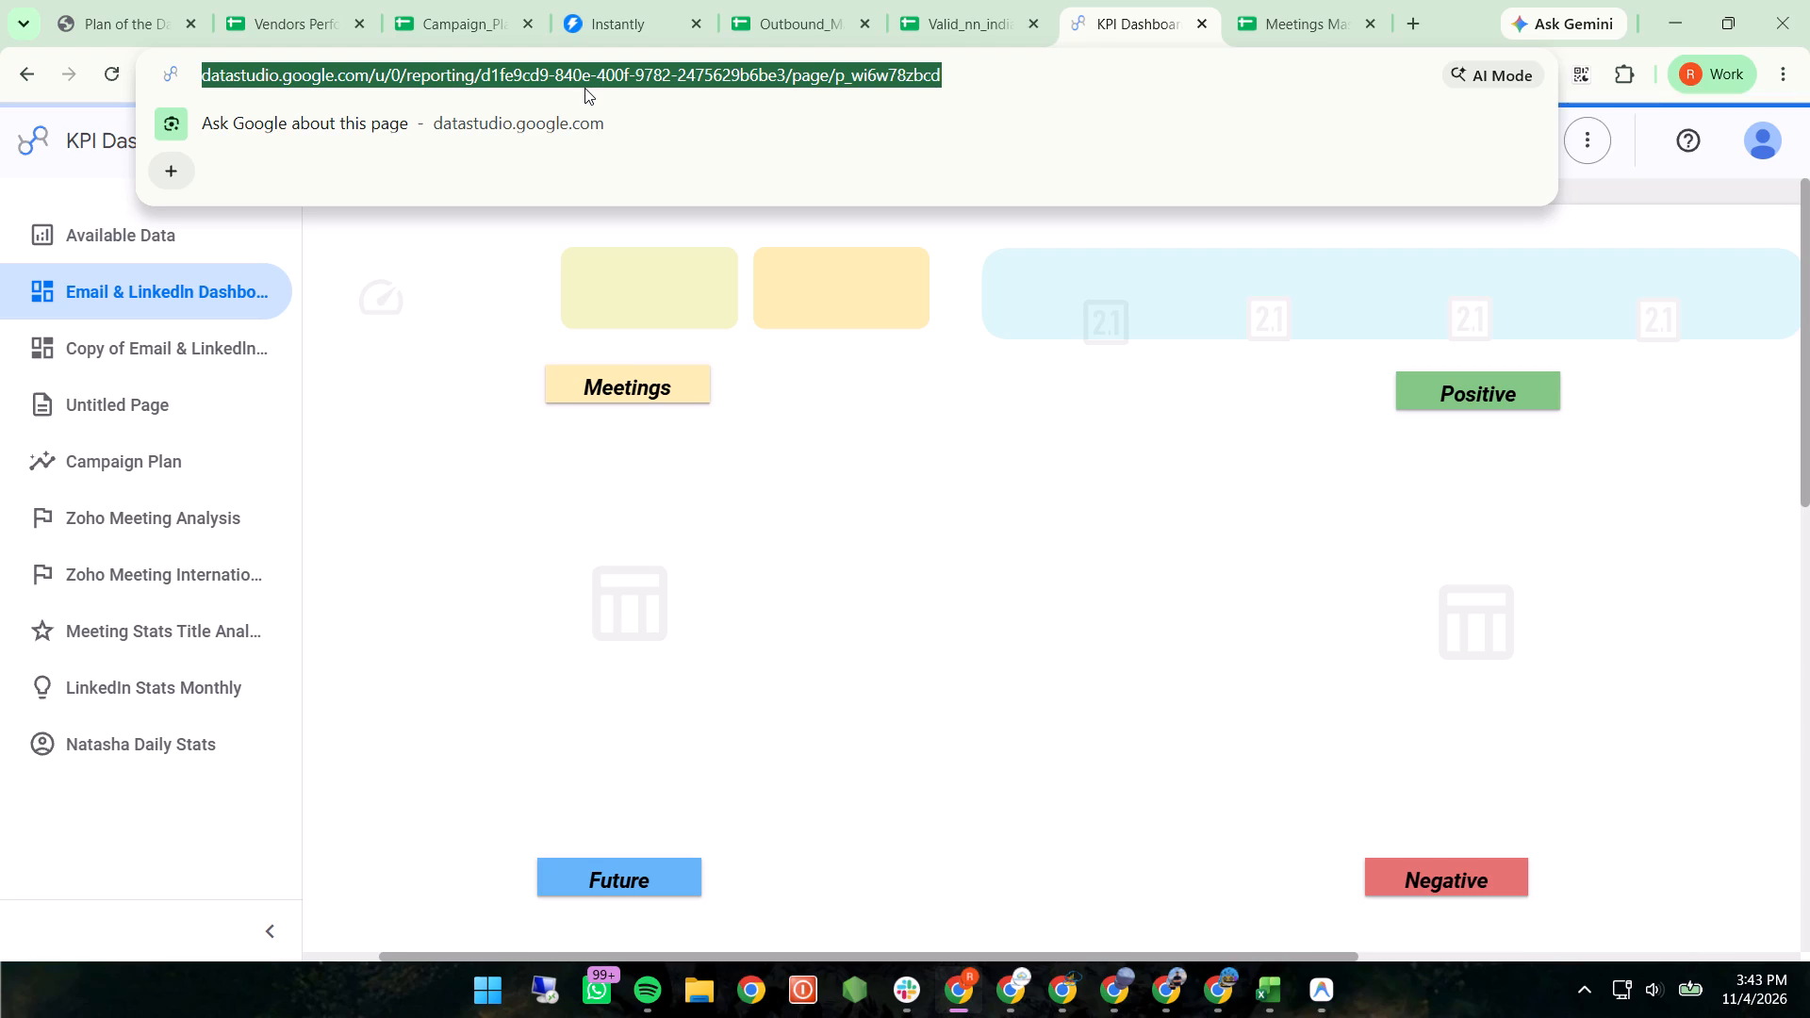
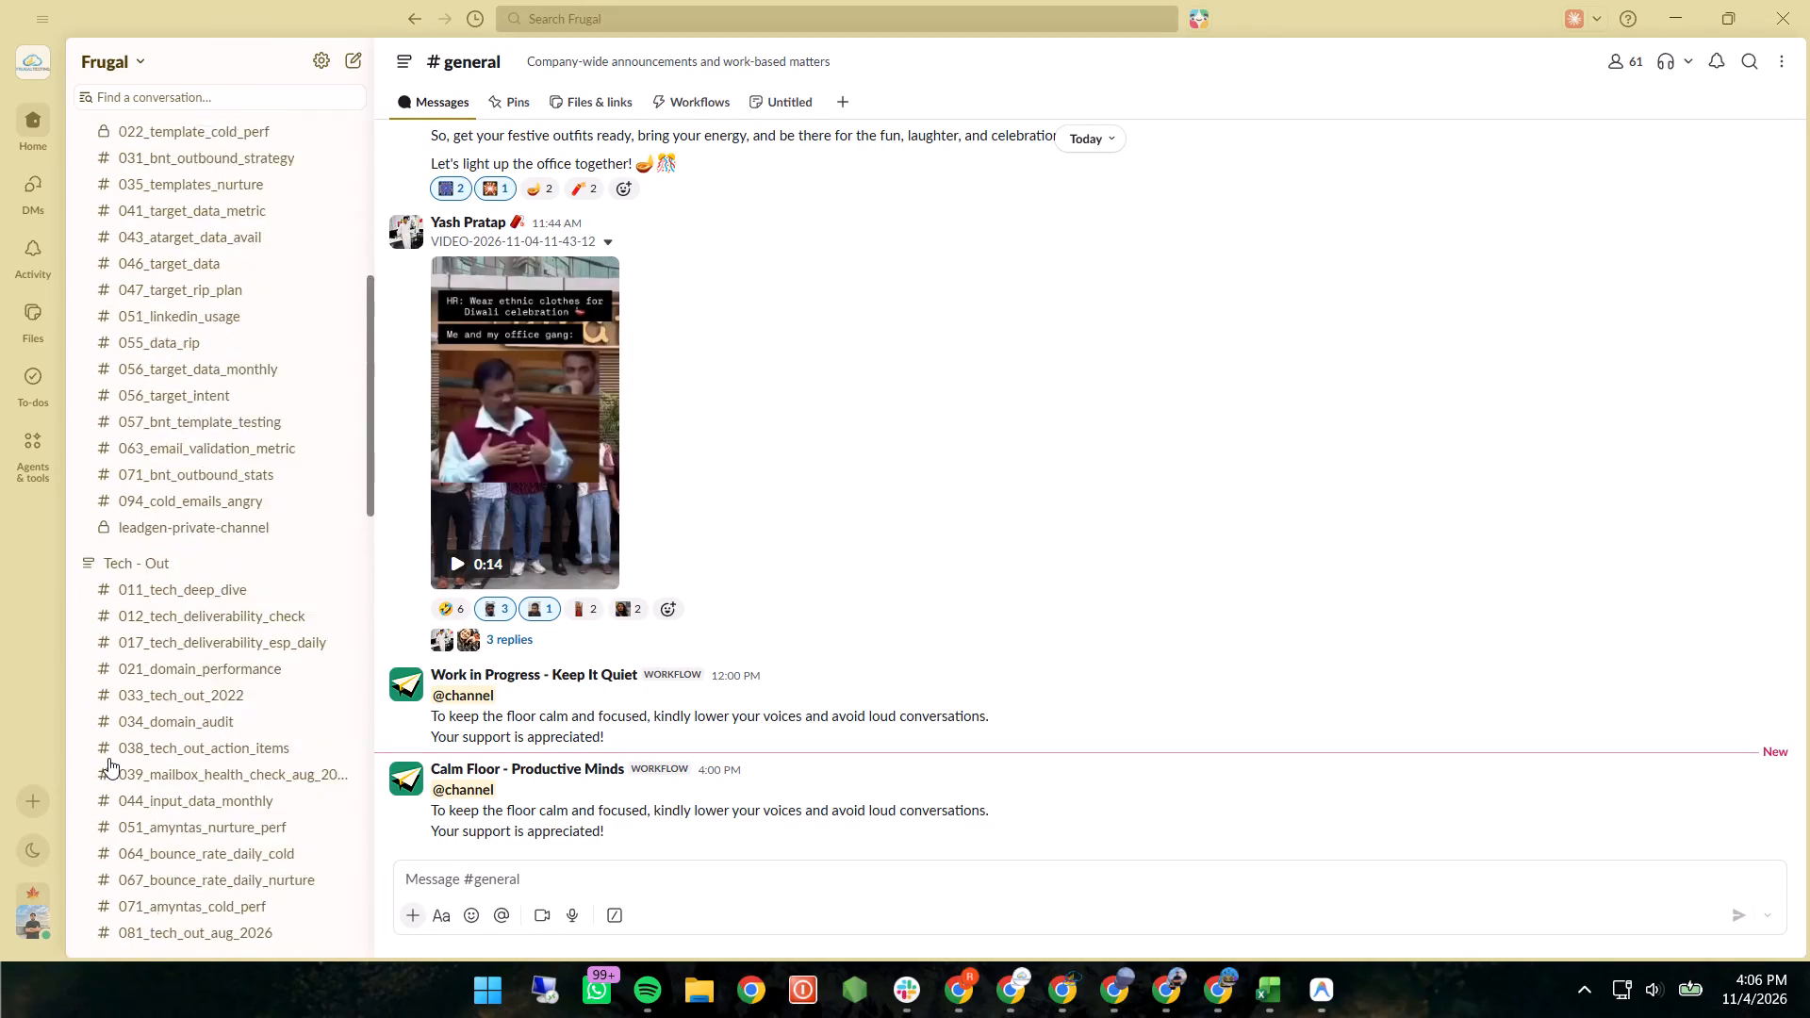
Look through the Slack channel list around the Tech - Out, HubSpot and Meetings sections.
scroll(108, 758, "right", 1)
scroll(162, 692, "down", 1)
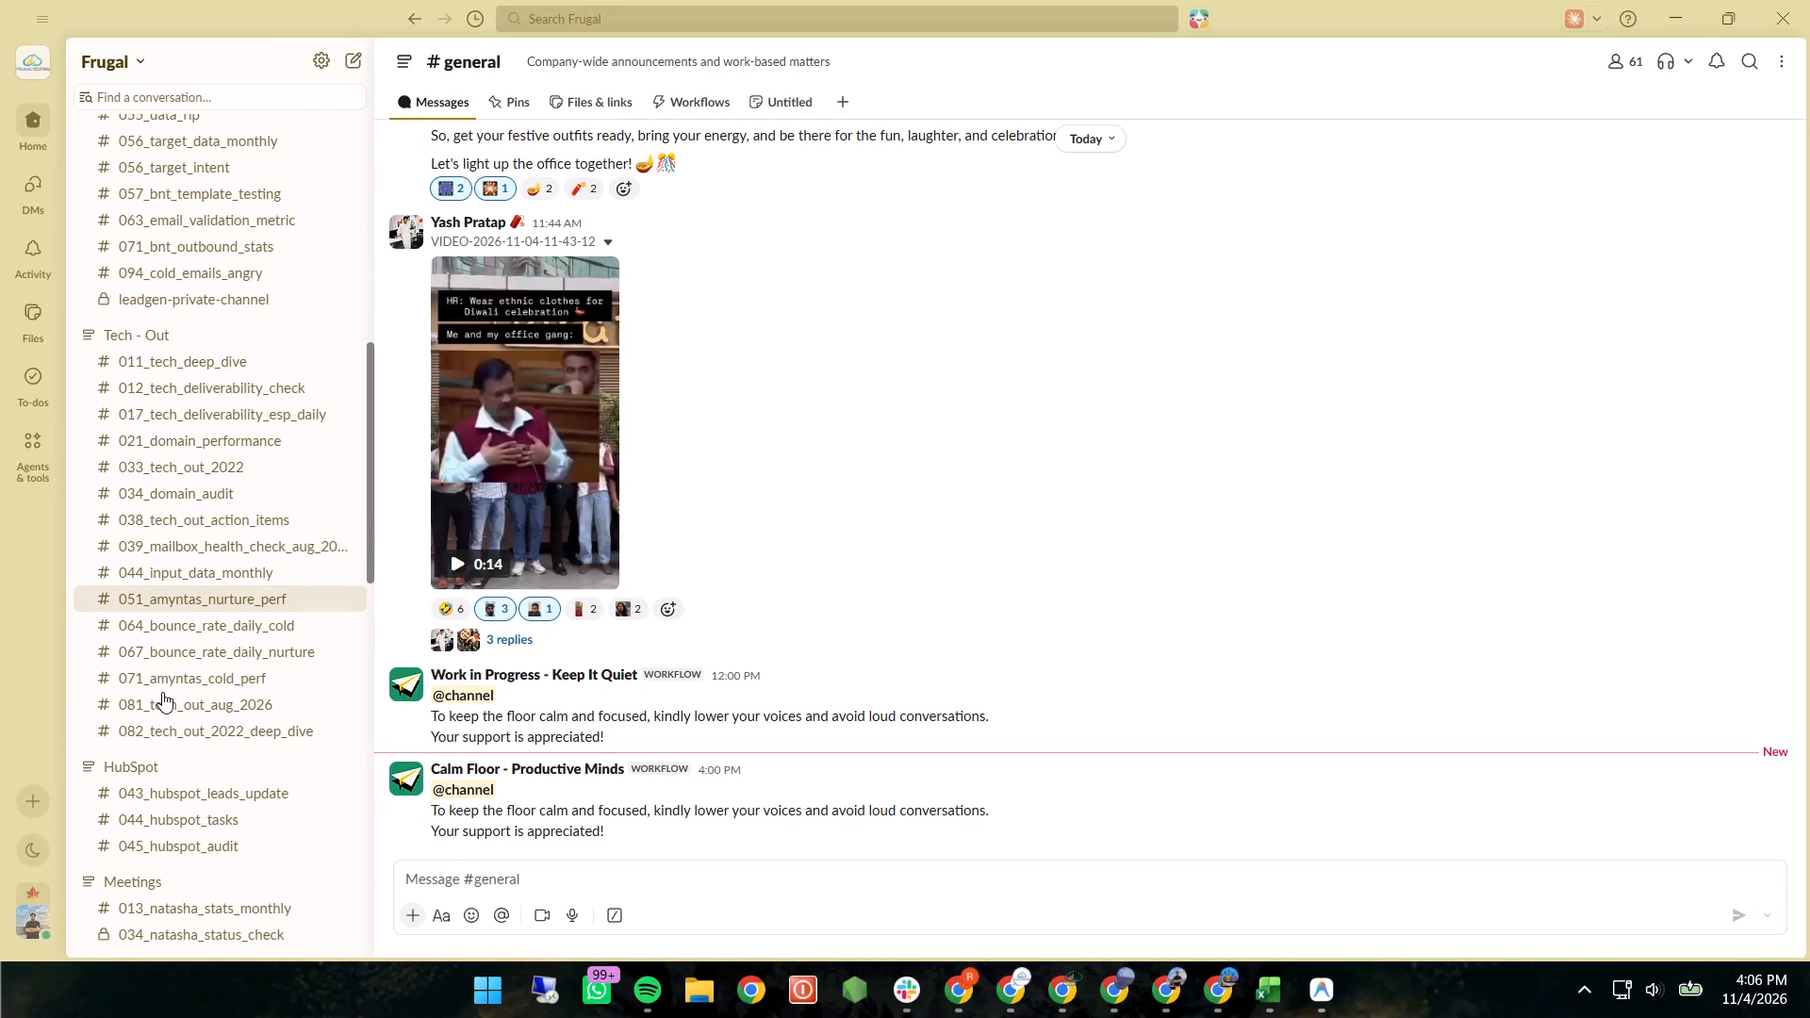
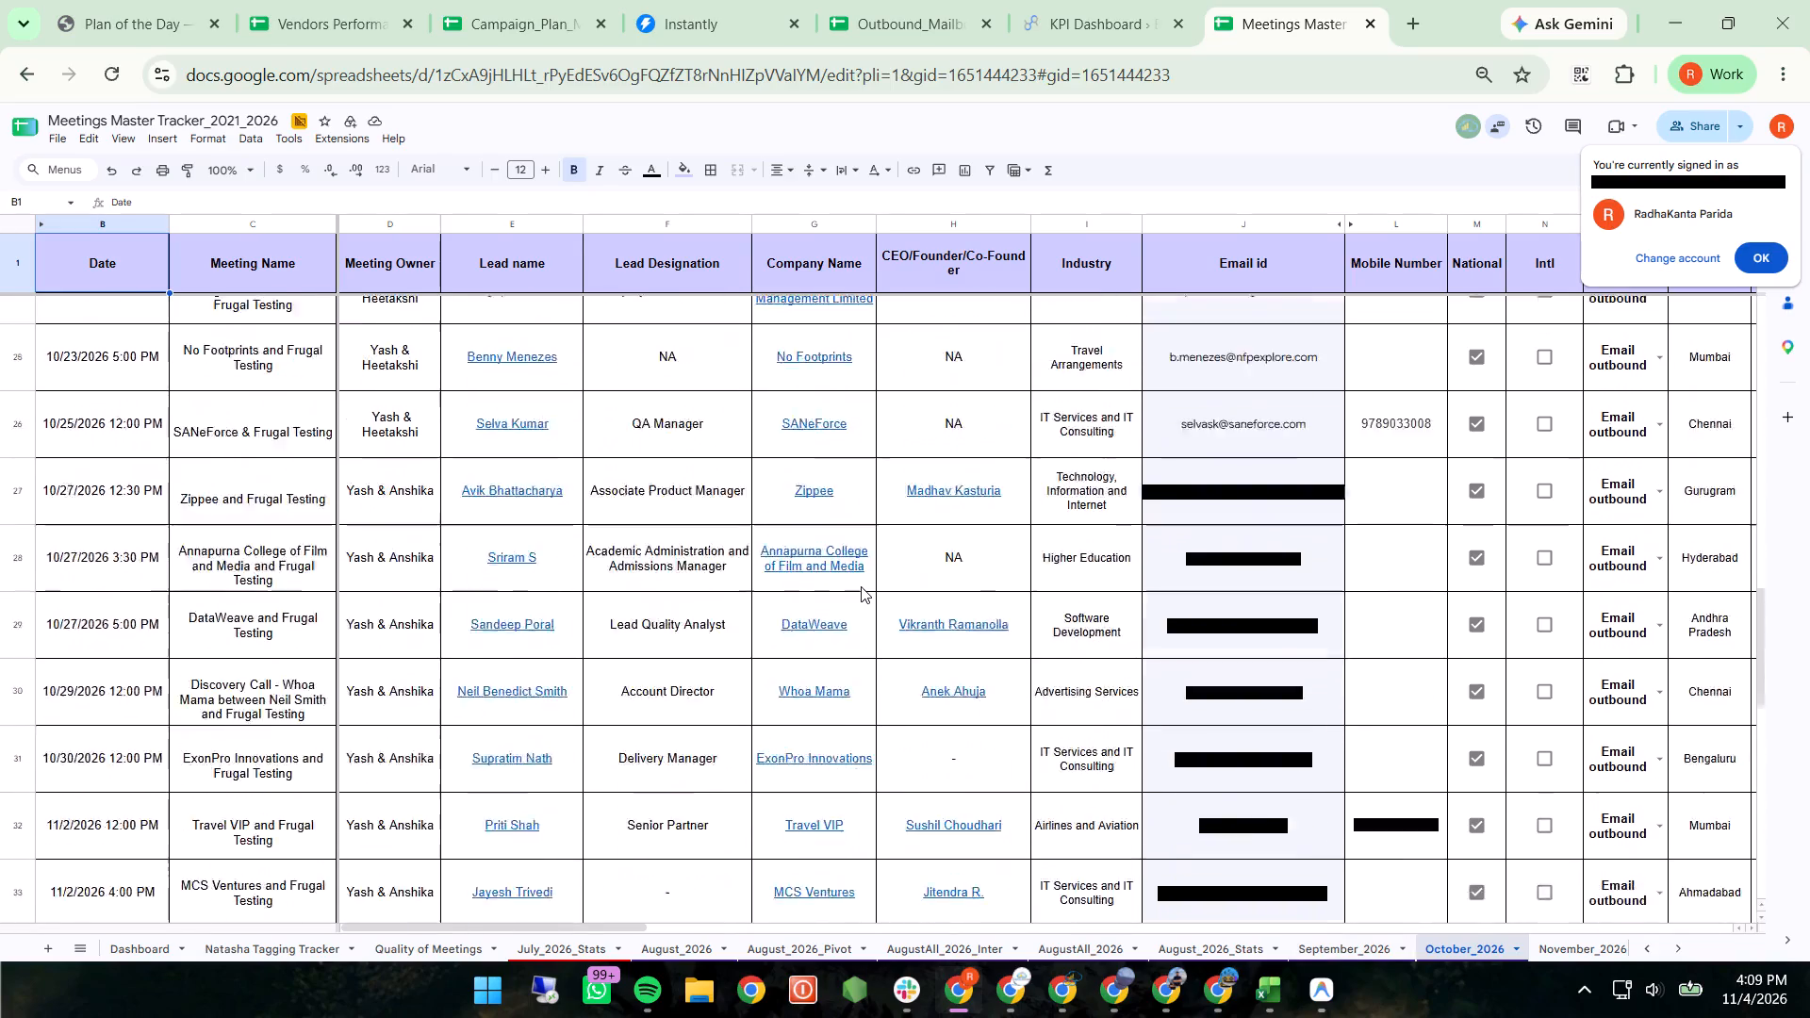
Look through the meeting rows in the October_2026 sheet, from the early-November entries back to the first October meeting.
scroll(861, 586, "down", 6)
scroll(861, 586, "up", 3)
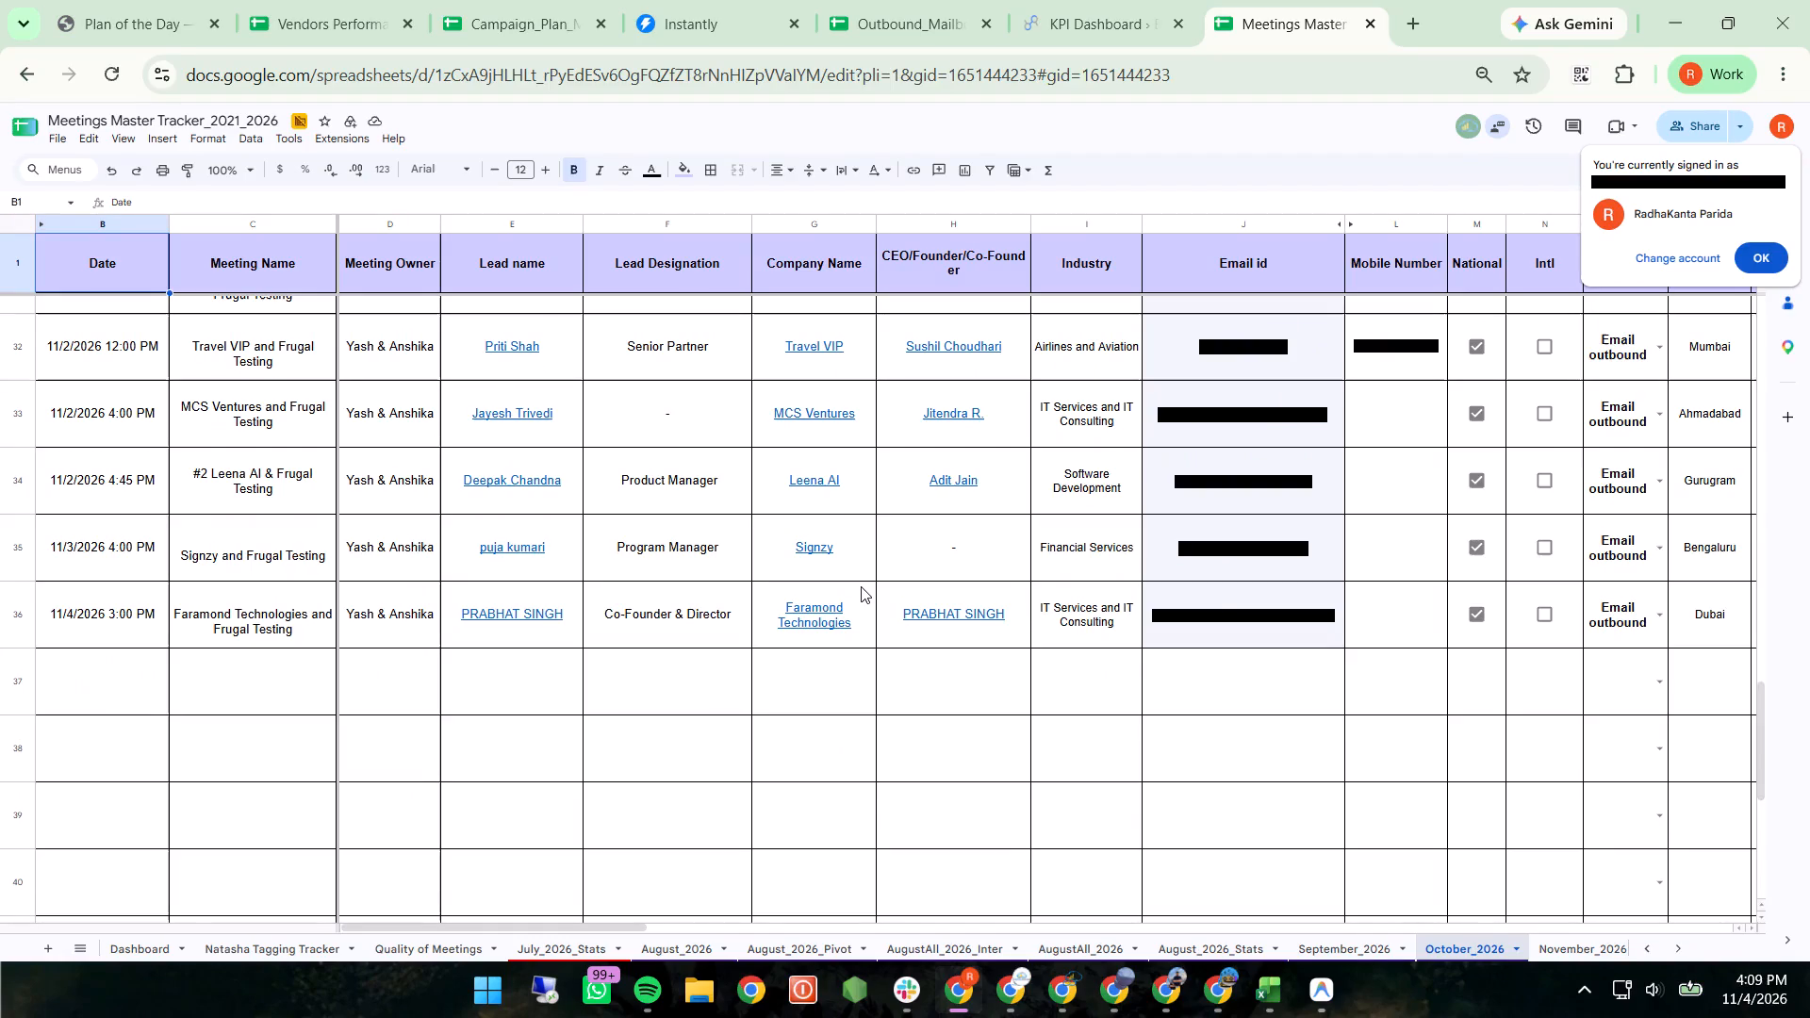
scroll(644, 663, "up", 2)
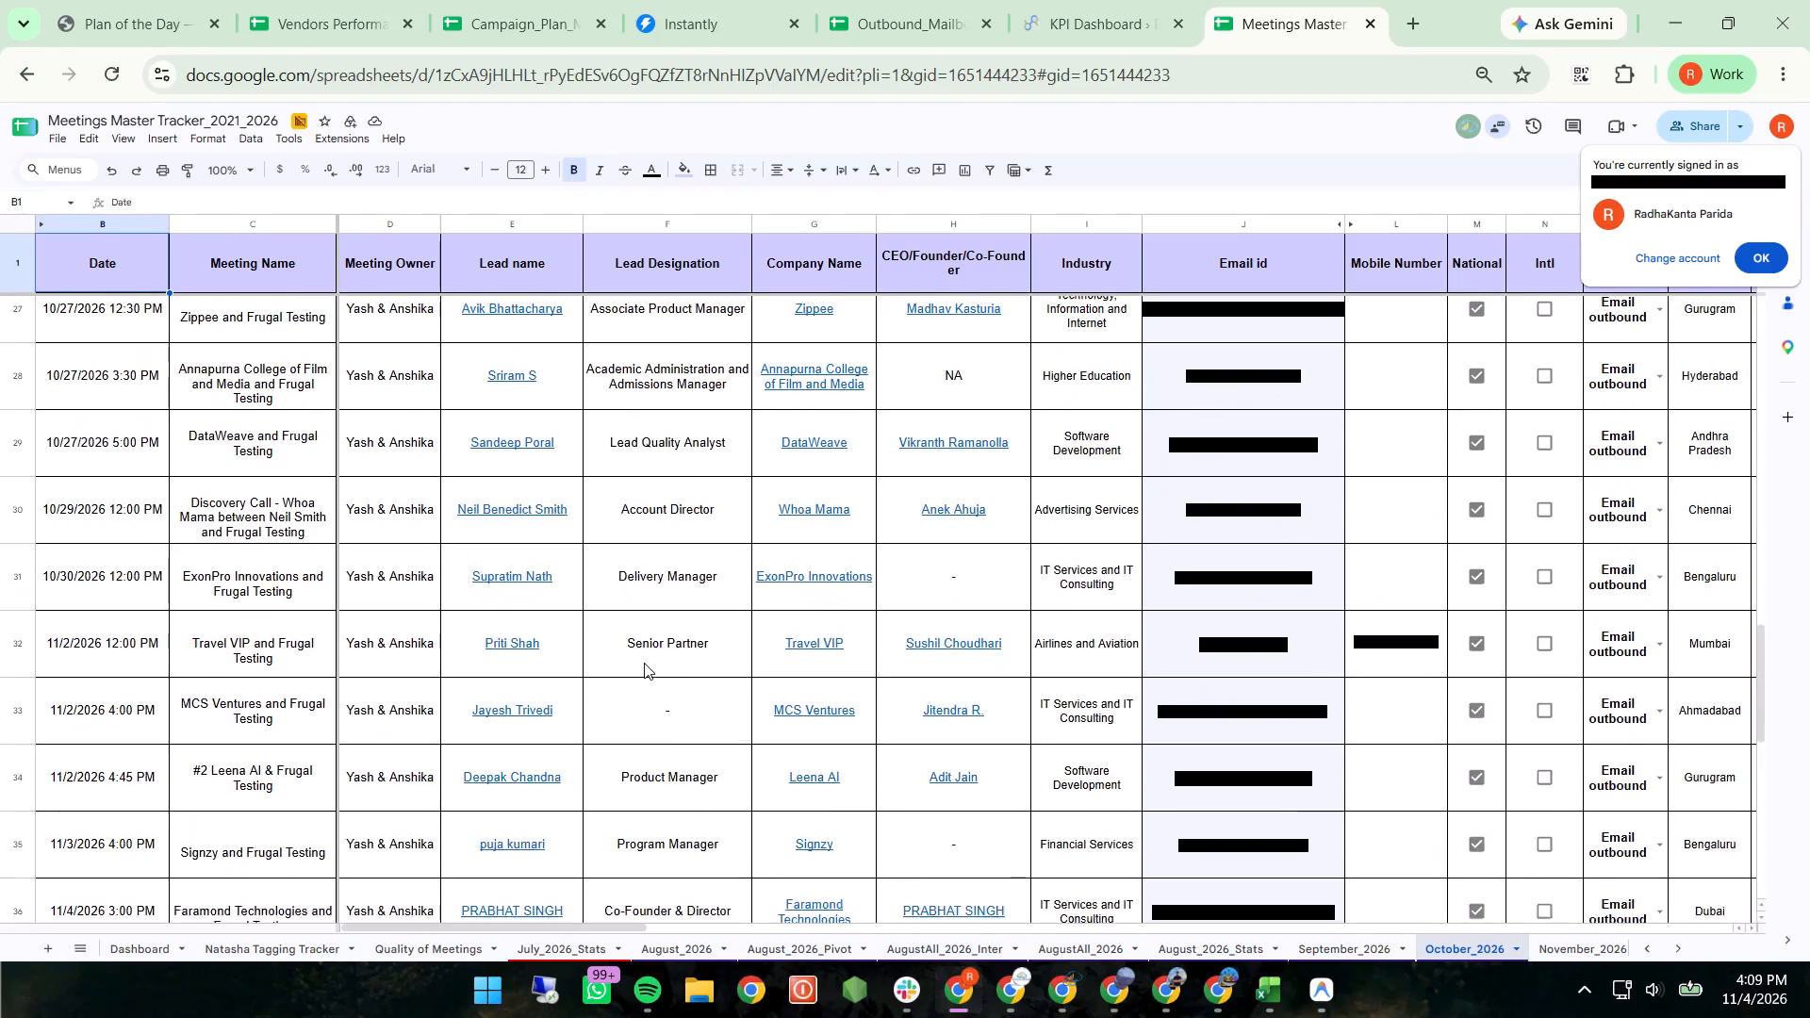
scroll(644, 663, "up", 7)
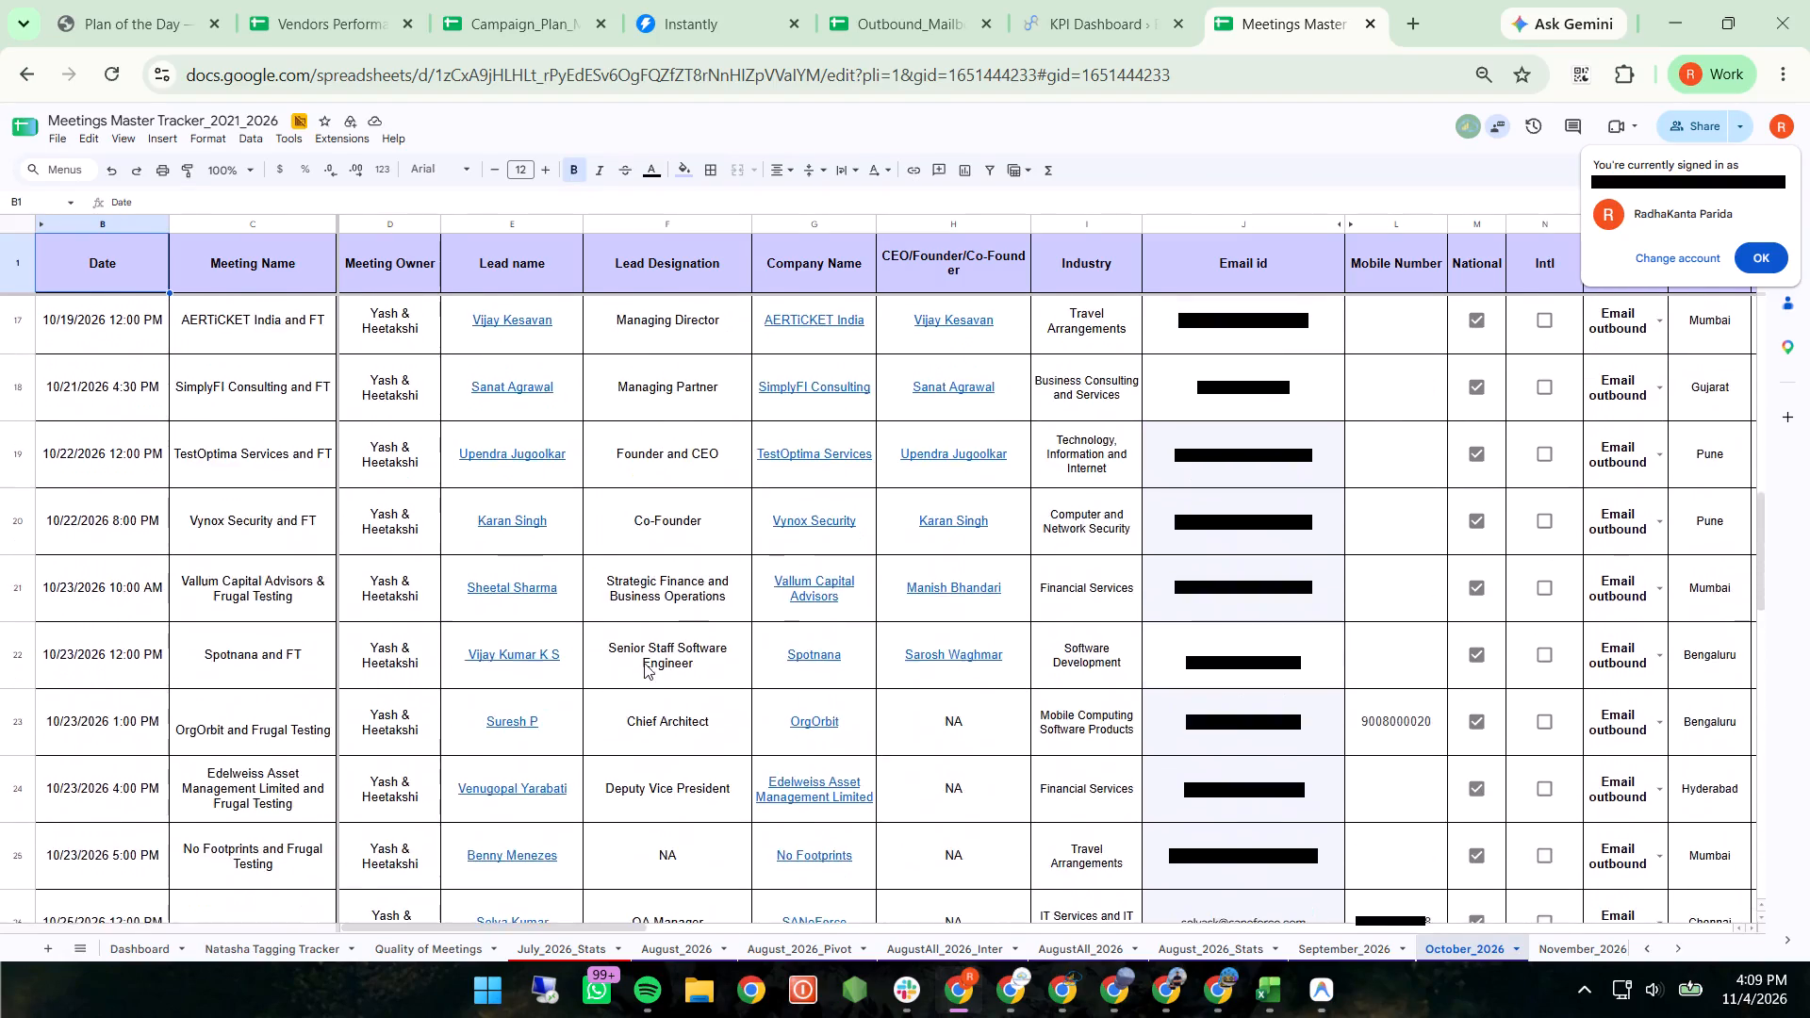
scroll(644, 663, "up", 7)
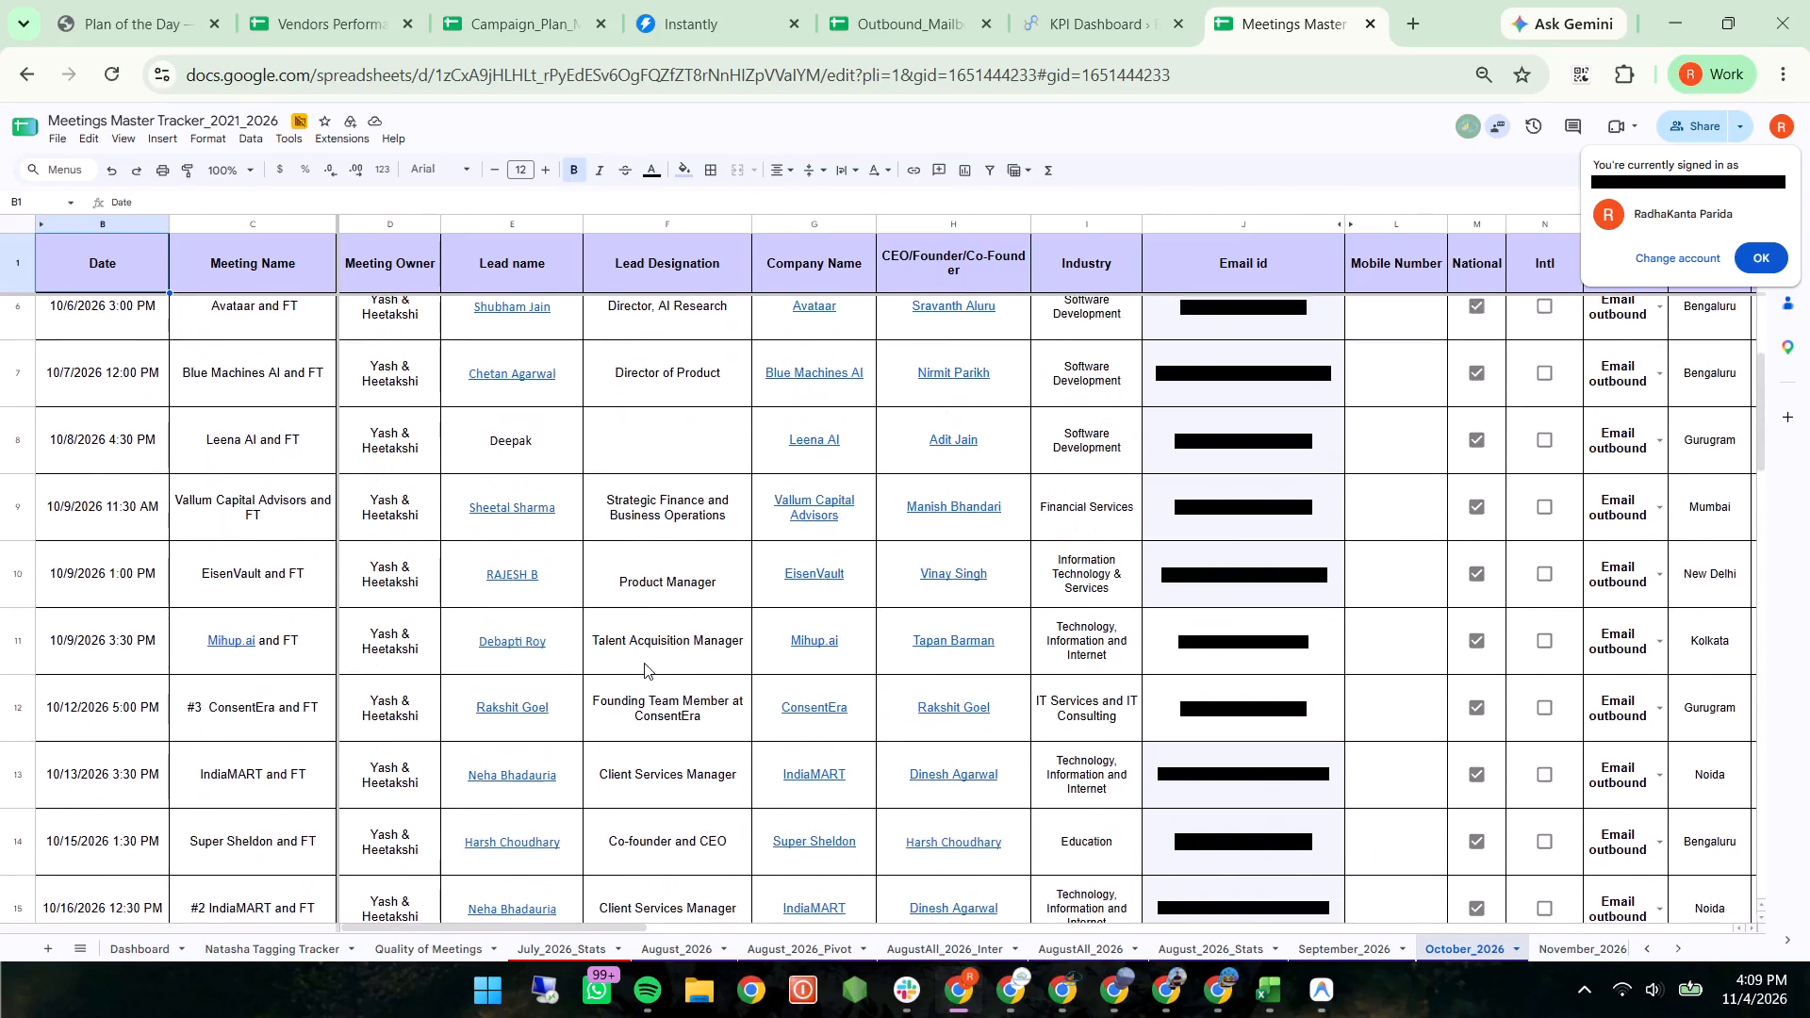
scroll(644, 663, "up", 7)
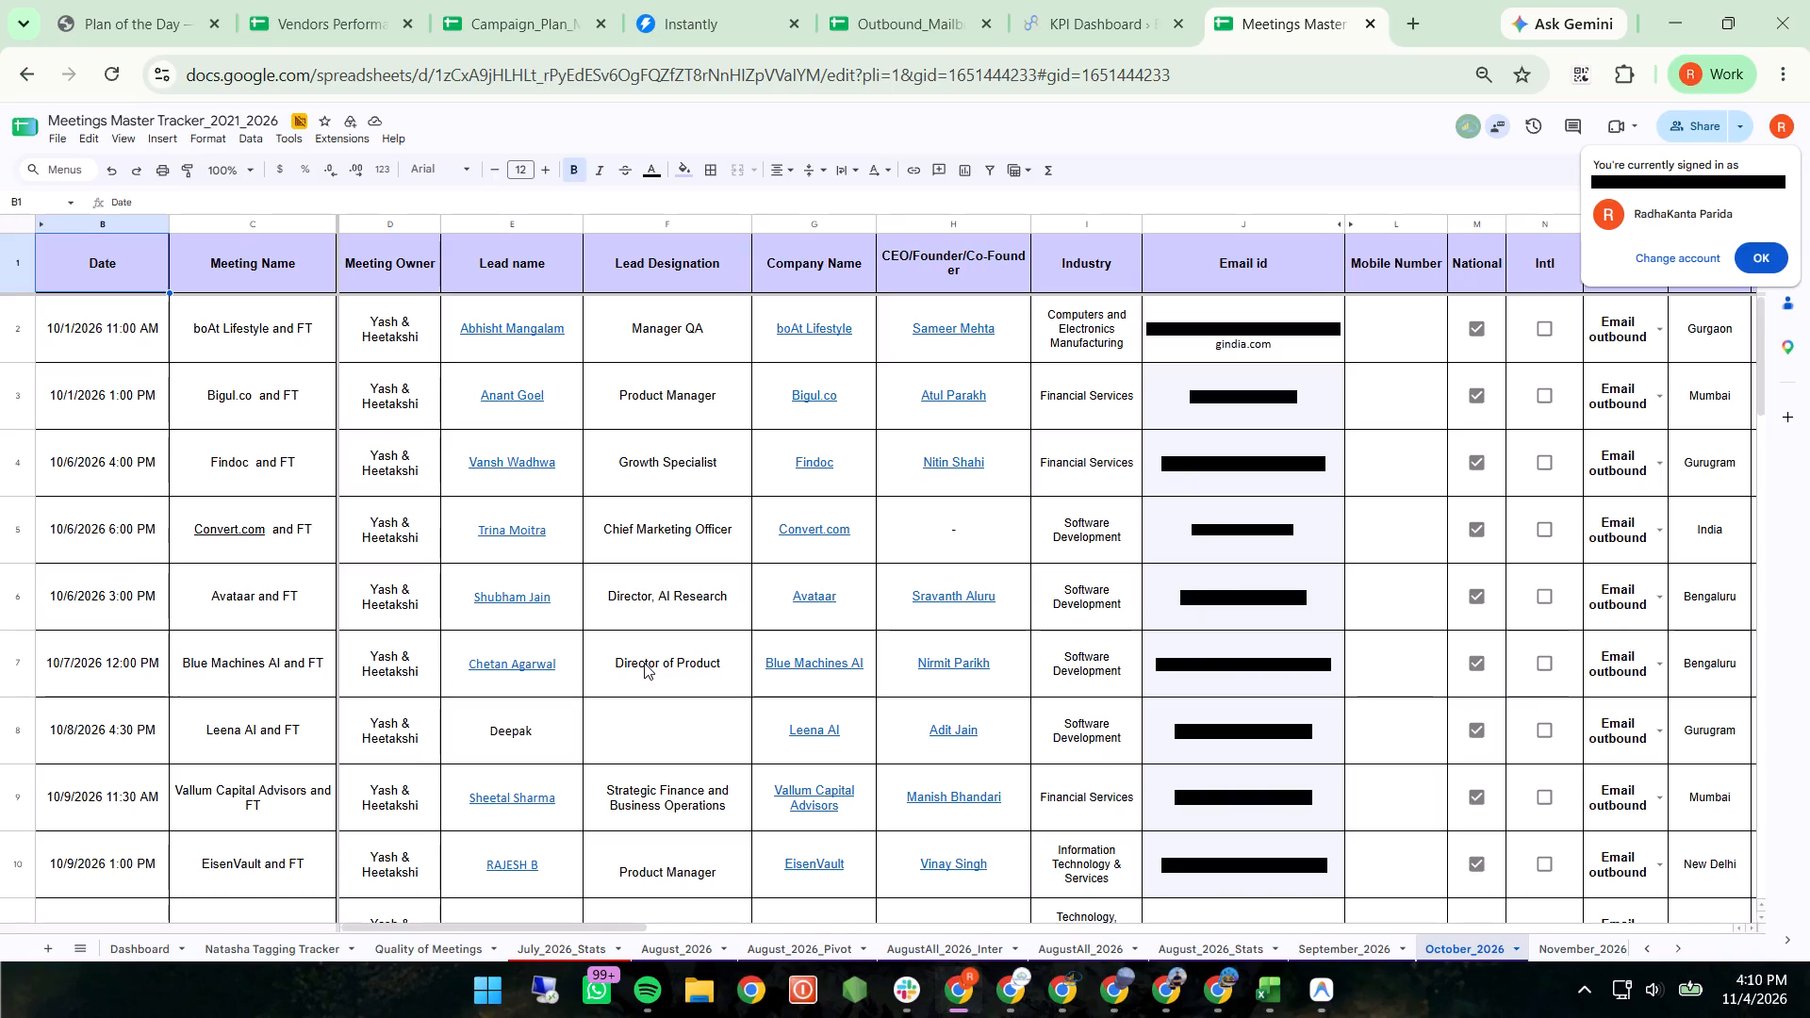
Dismiss the signed-in account notice and examine the October_2026 company size, market type, meeting joined, valid meet and proposal columns across the meetings.
left_click(1755, 259)
scroll(1456, 508, "left", 3)
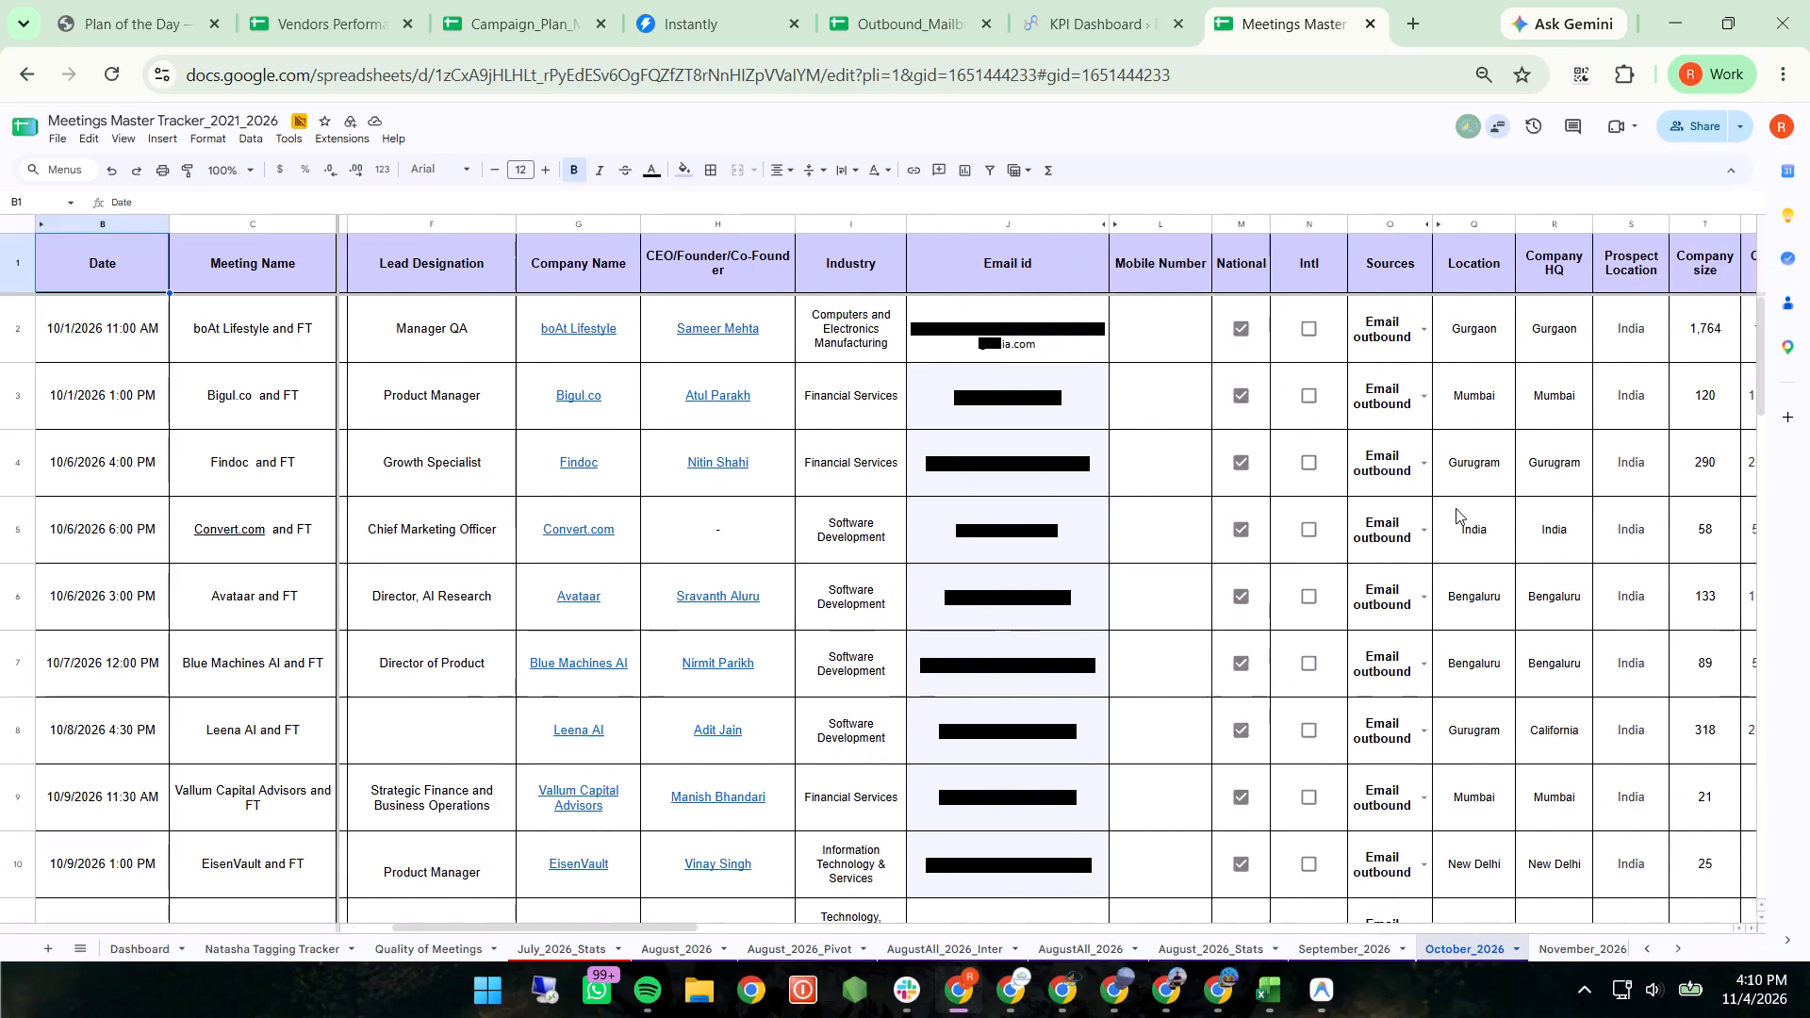
scroll(1456, 508, "left", 5)
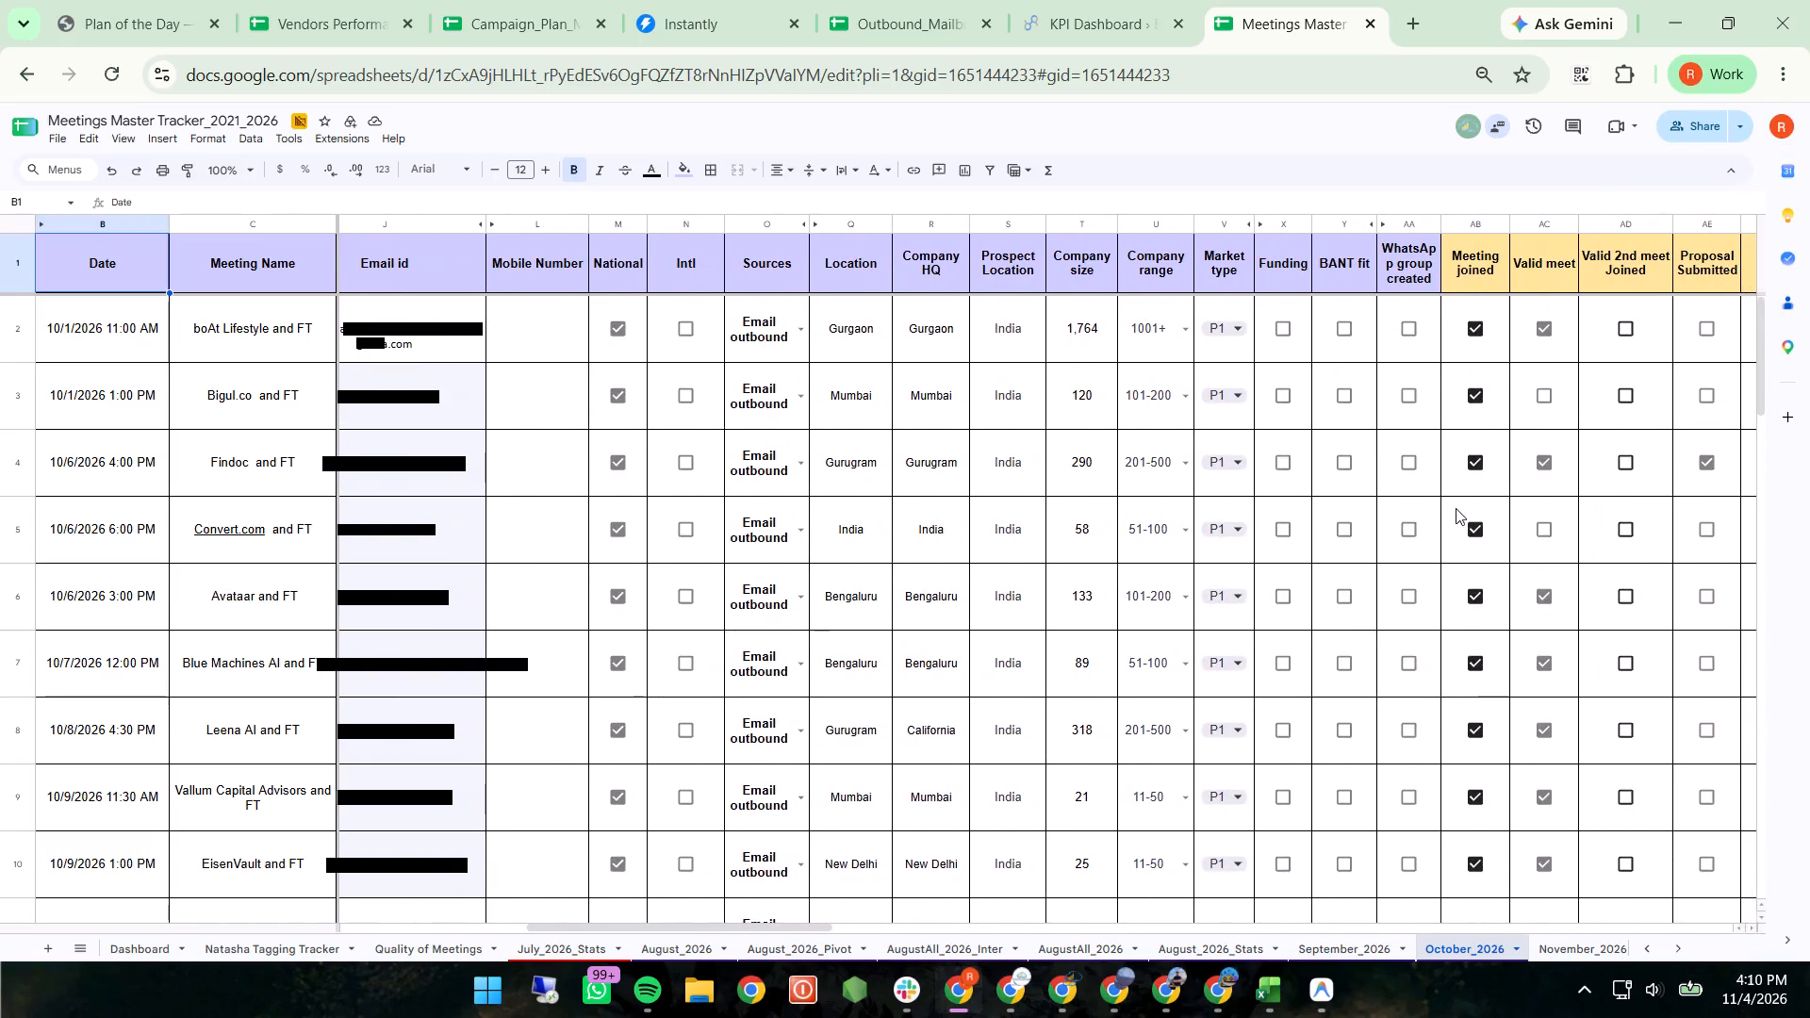
scroll(1456, 508, "left", 2)
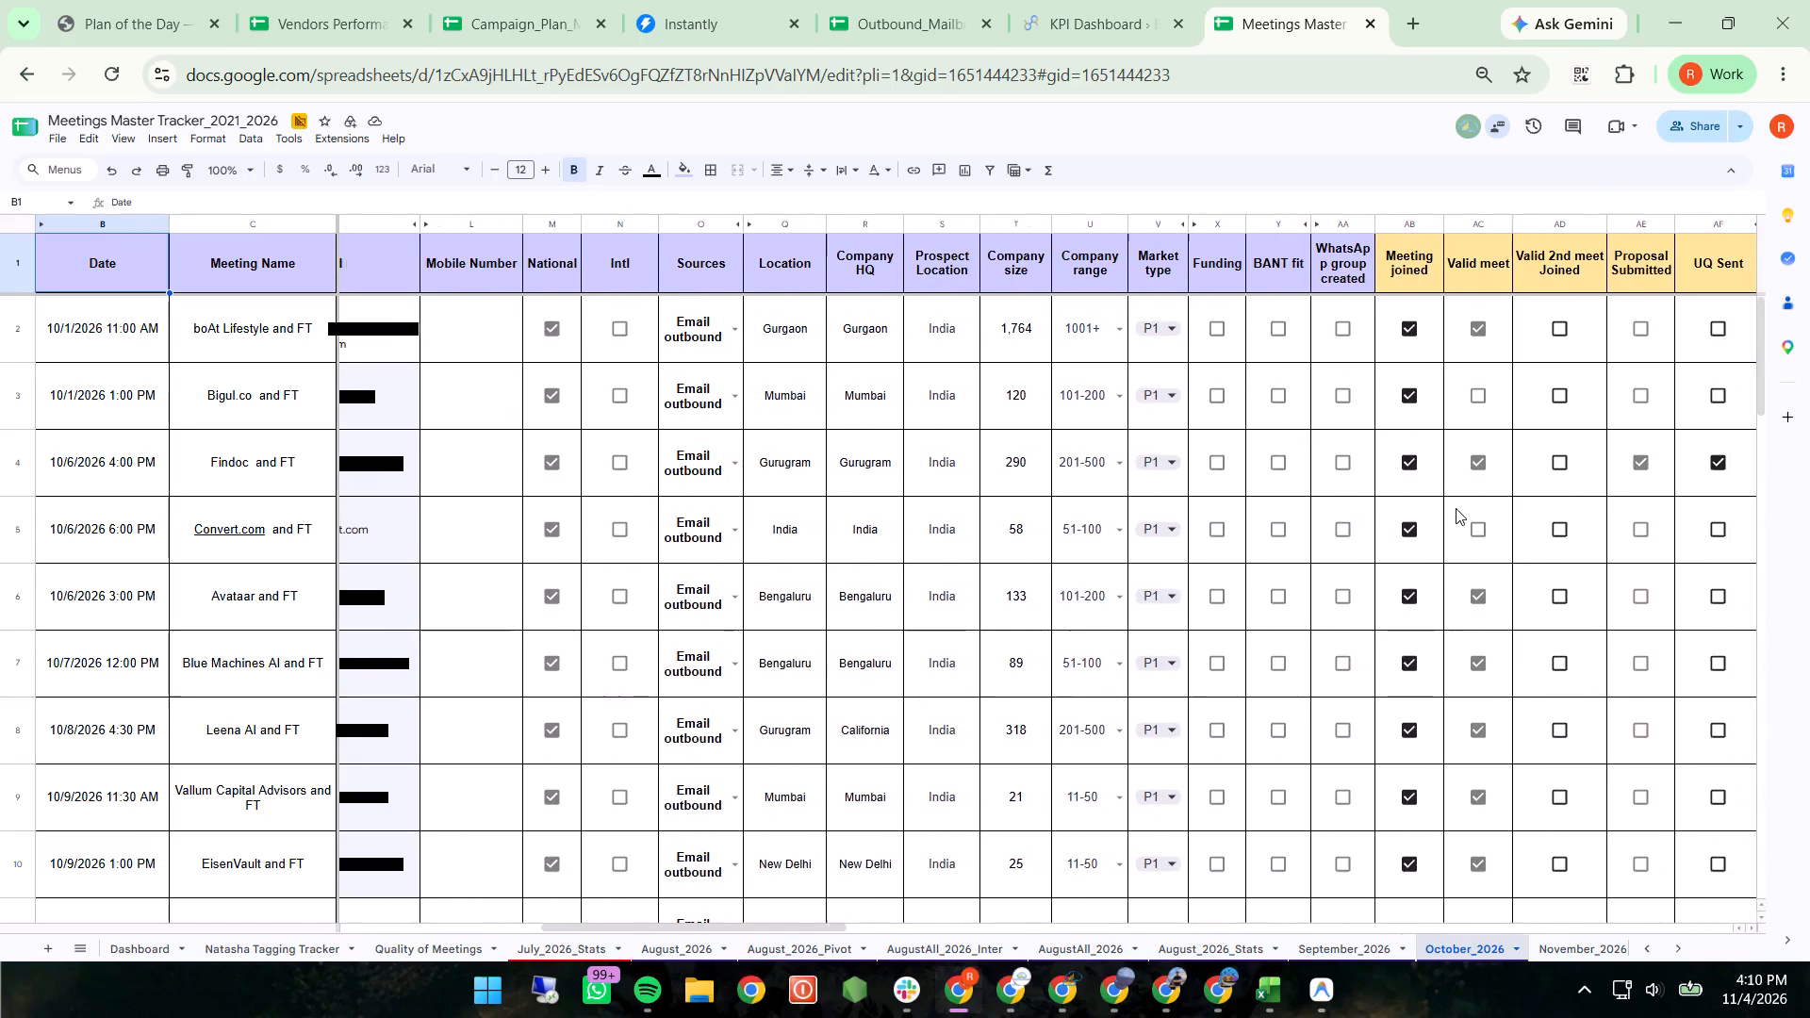
scroll(1456, 508, "left", 2)
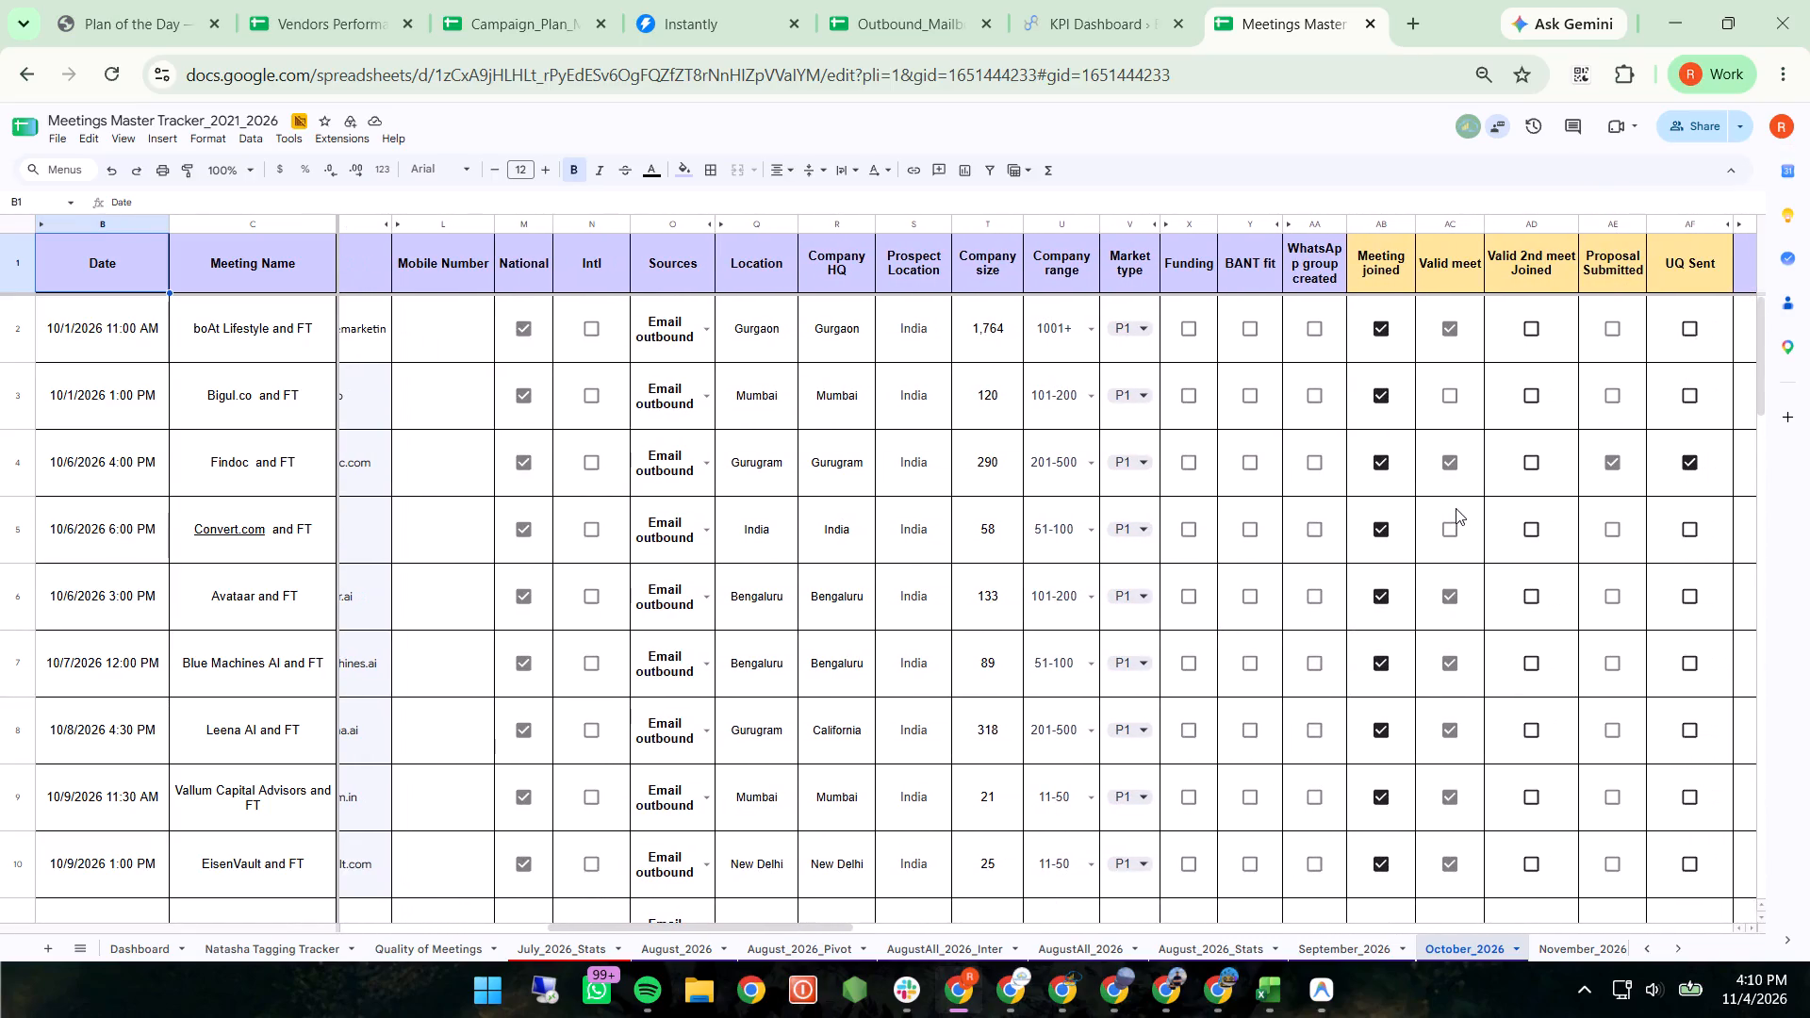
scroll(1456, 508, "left", 2)
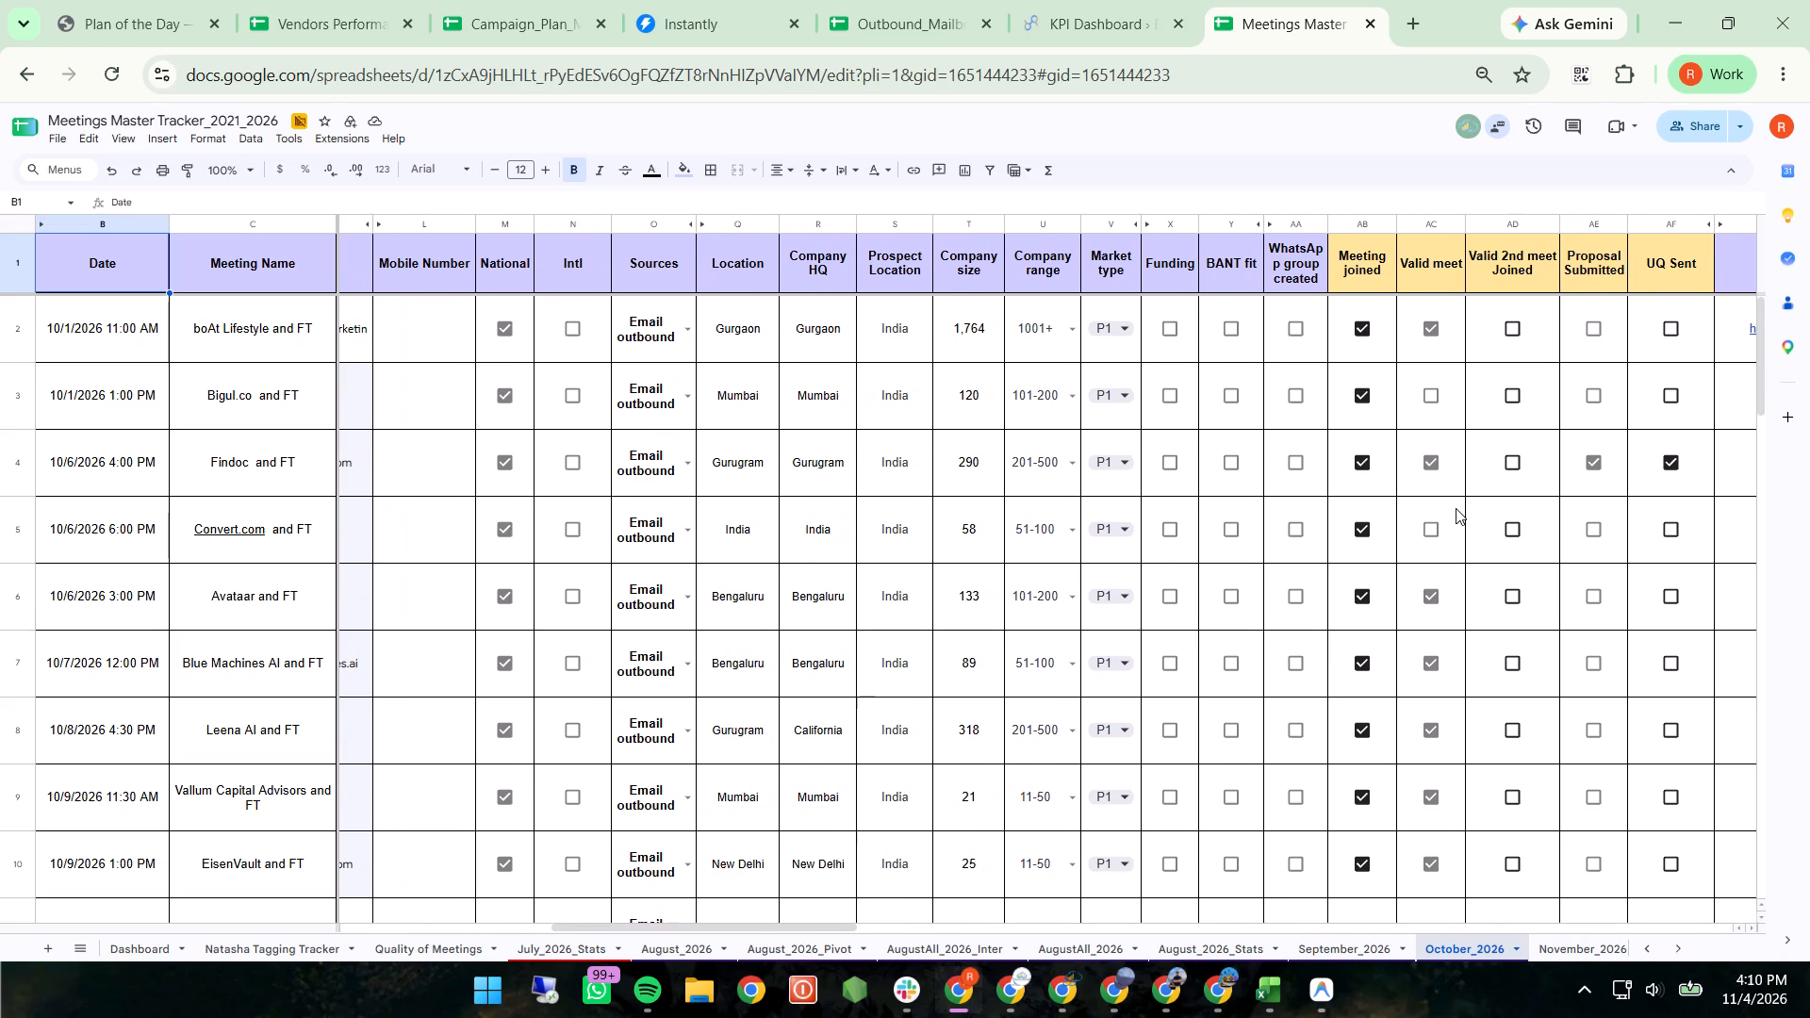
scroll(1456, 508, "left", 1)
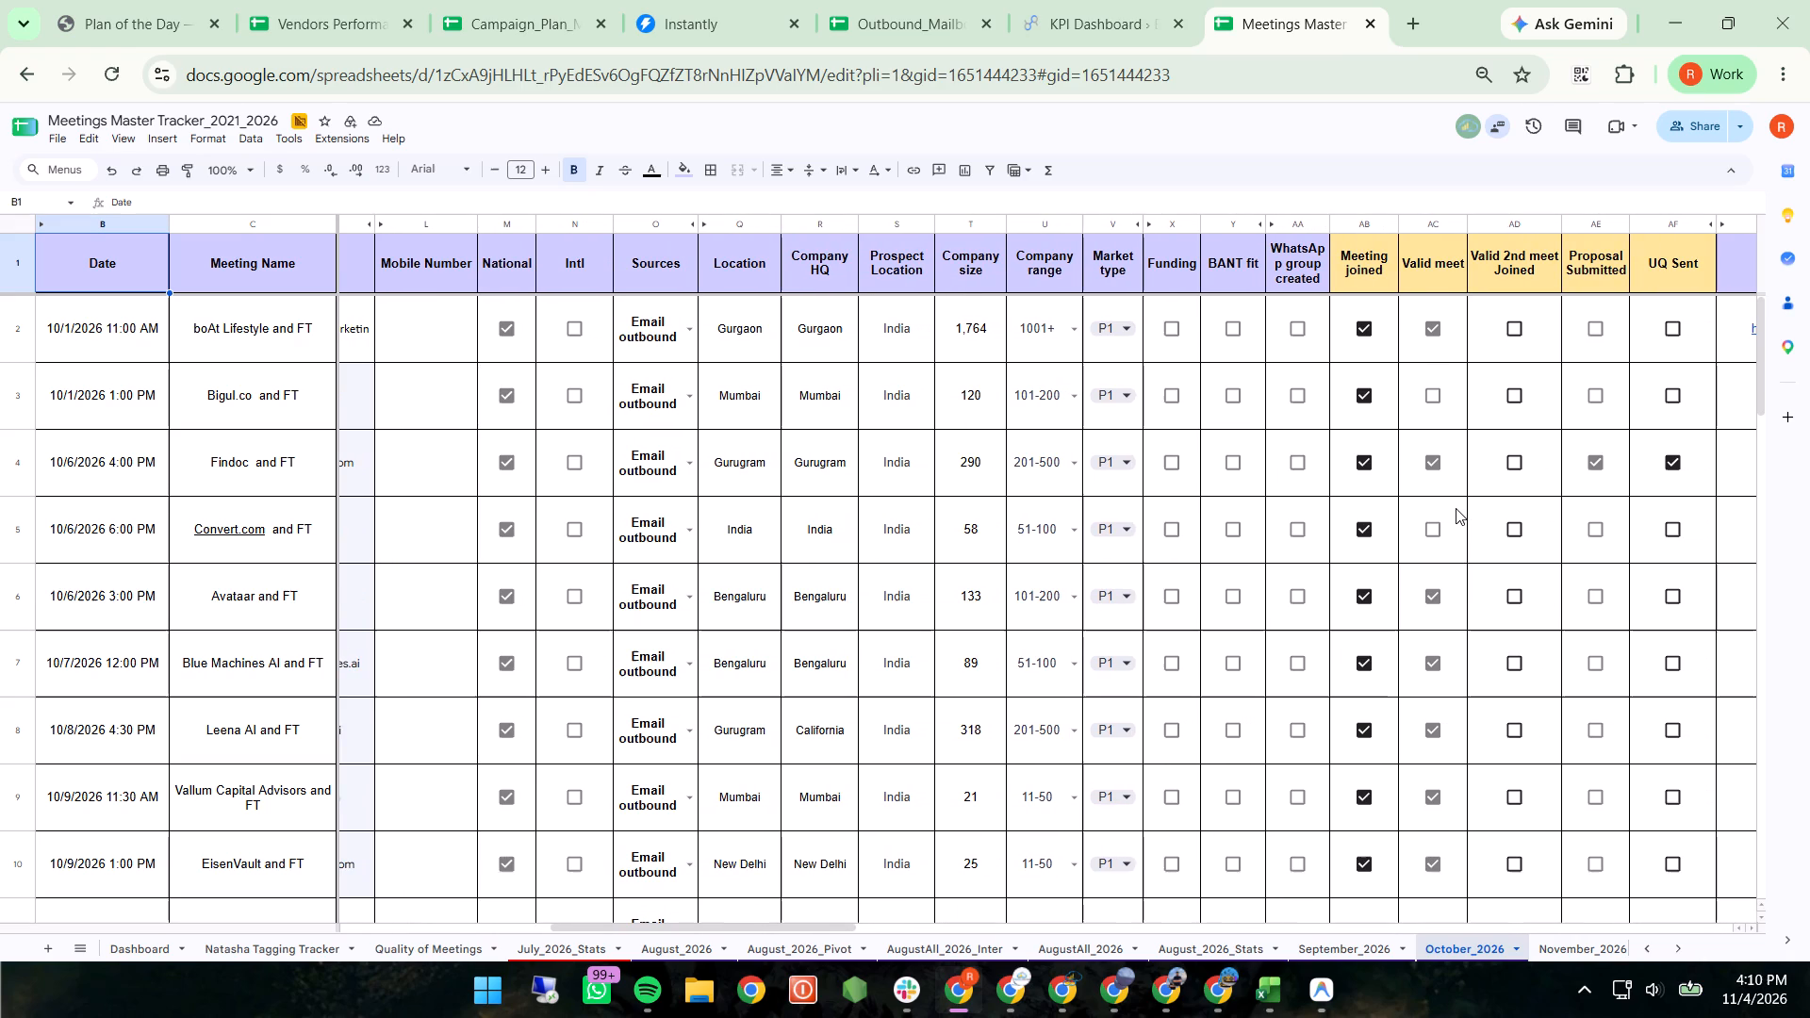
scroll(1456, 508, "left", 2)
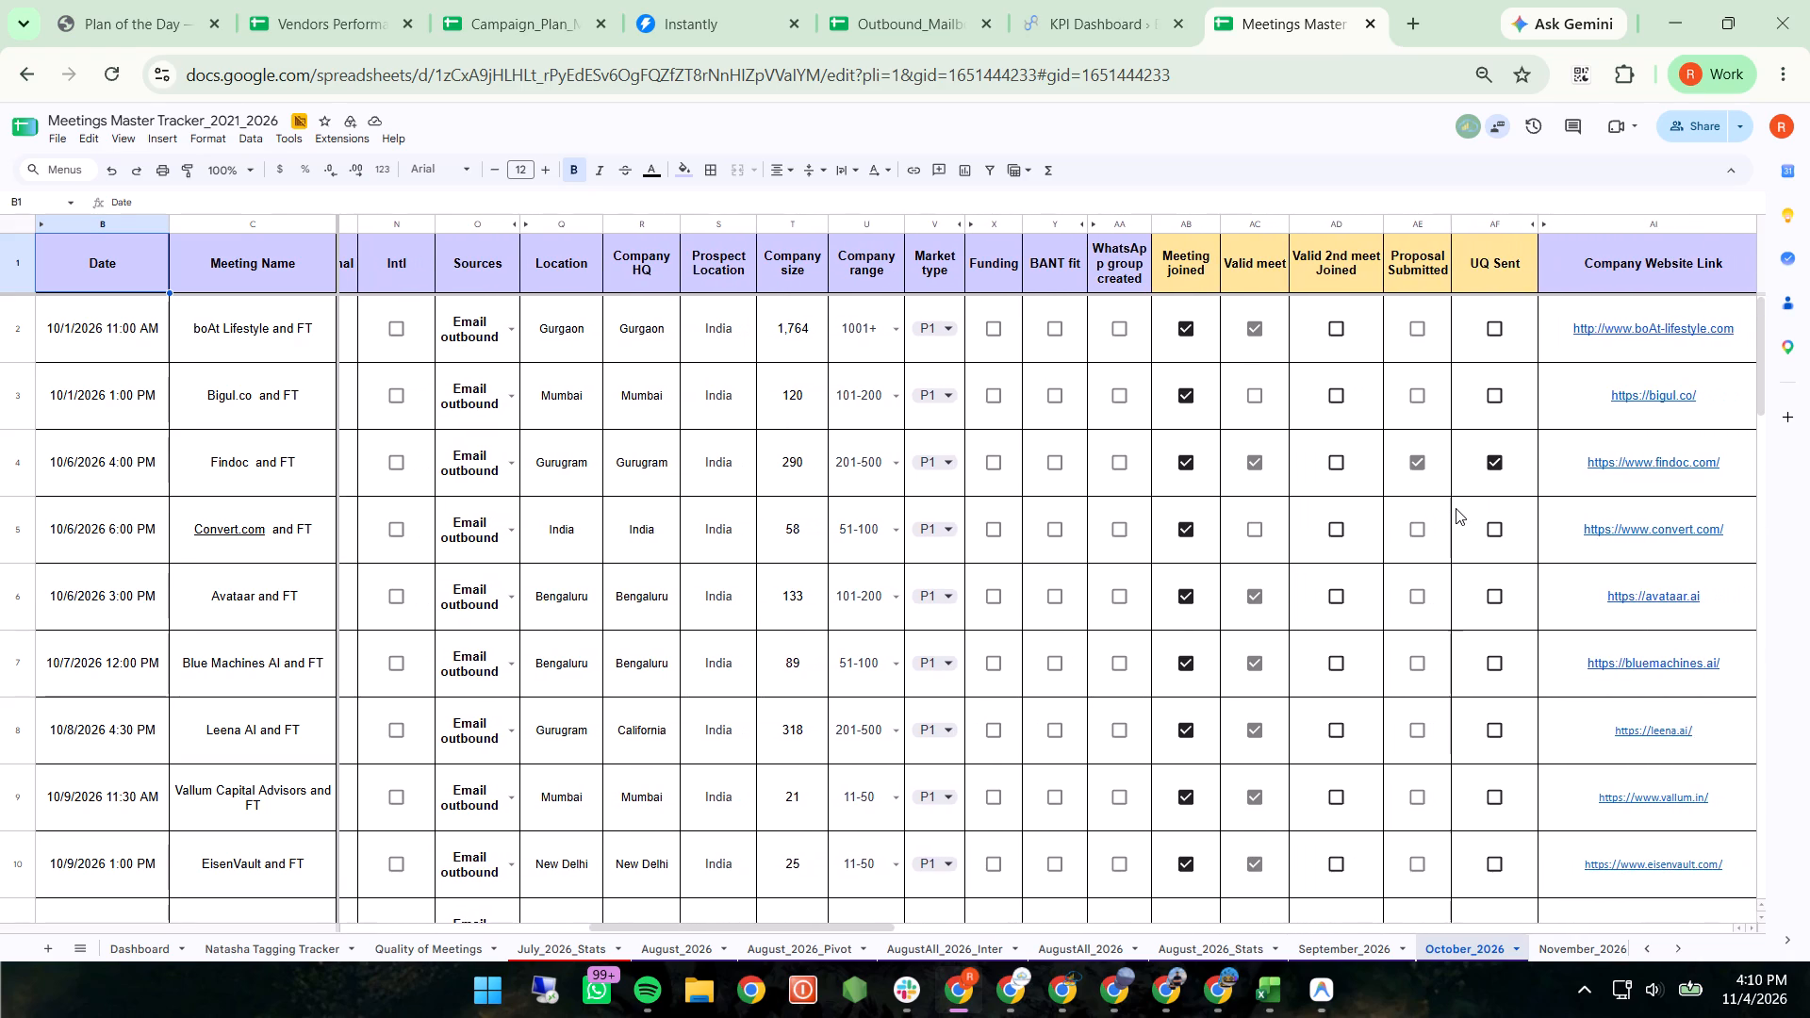
scroll(1456, 508, "down", 2)
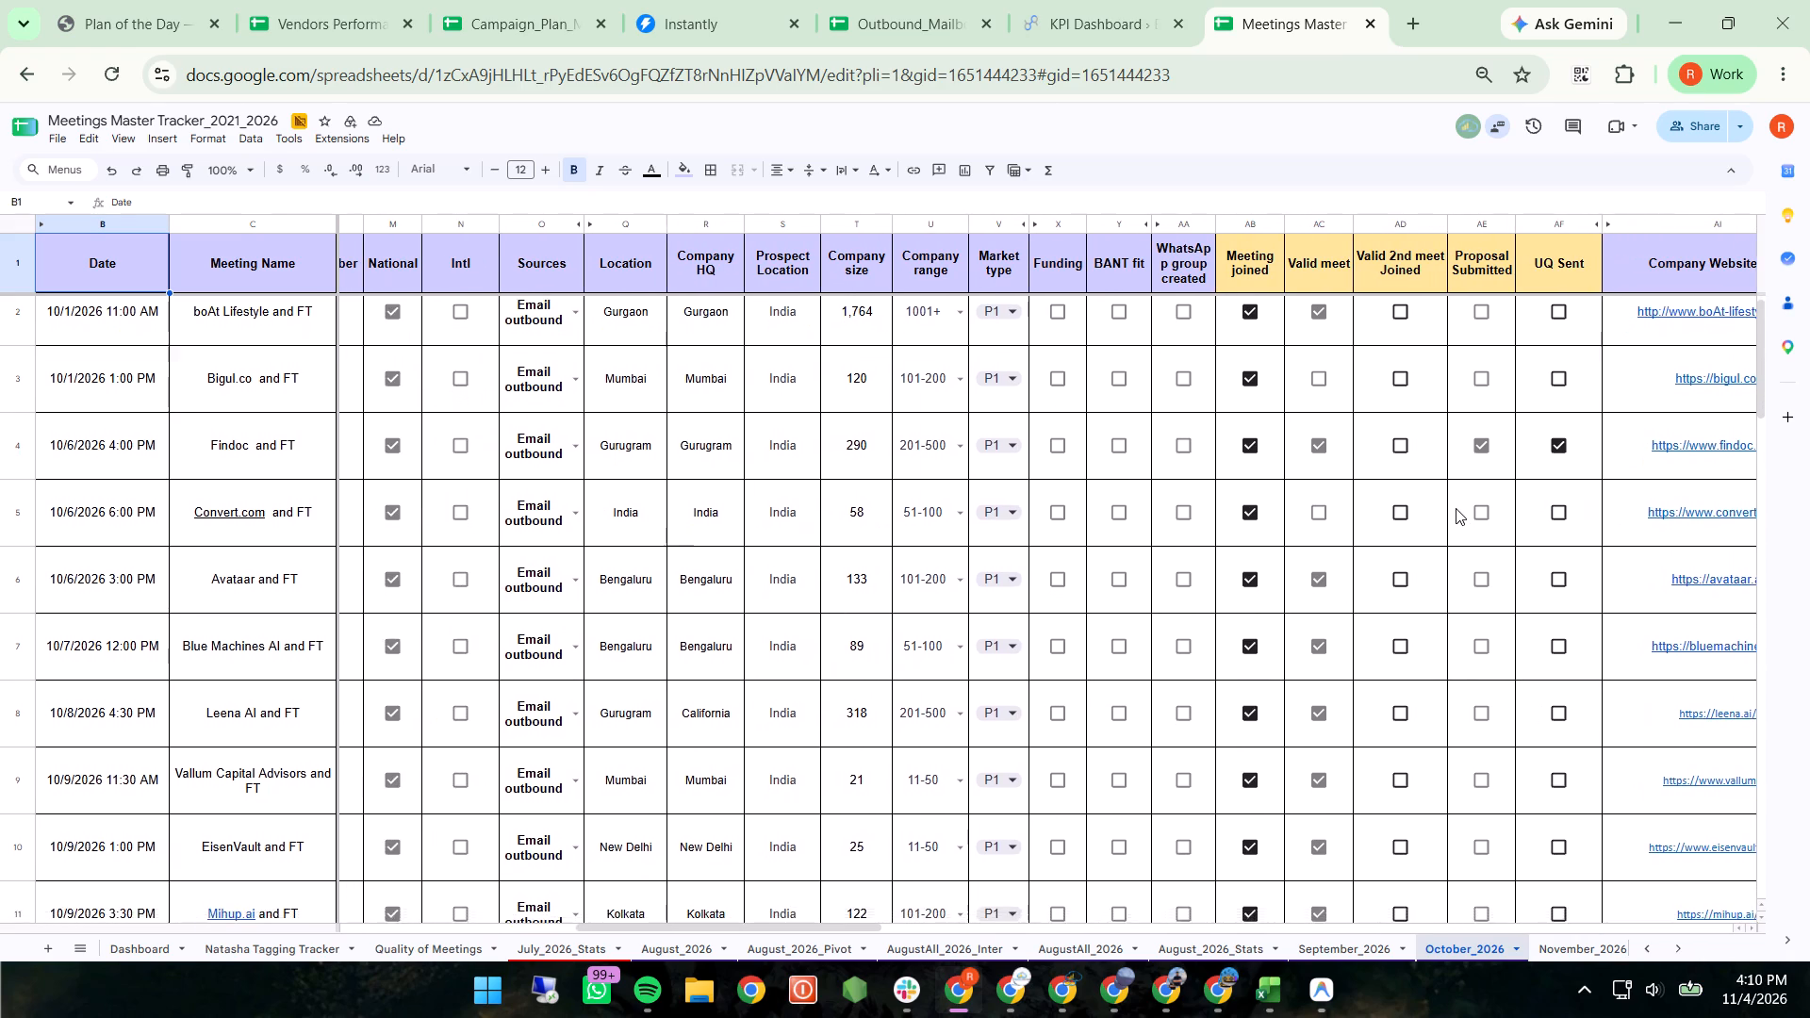
scroll(1456, 508, "down", 9)
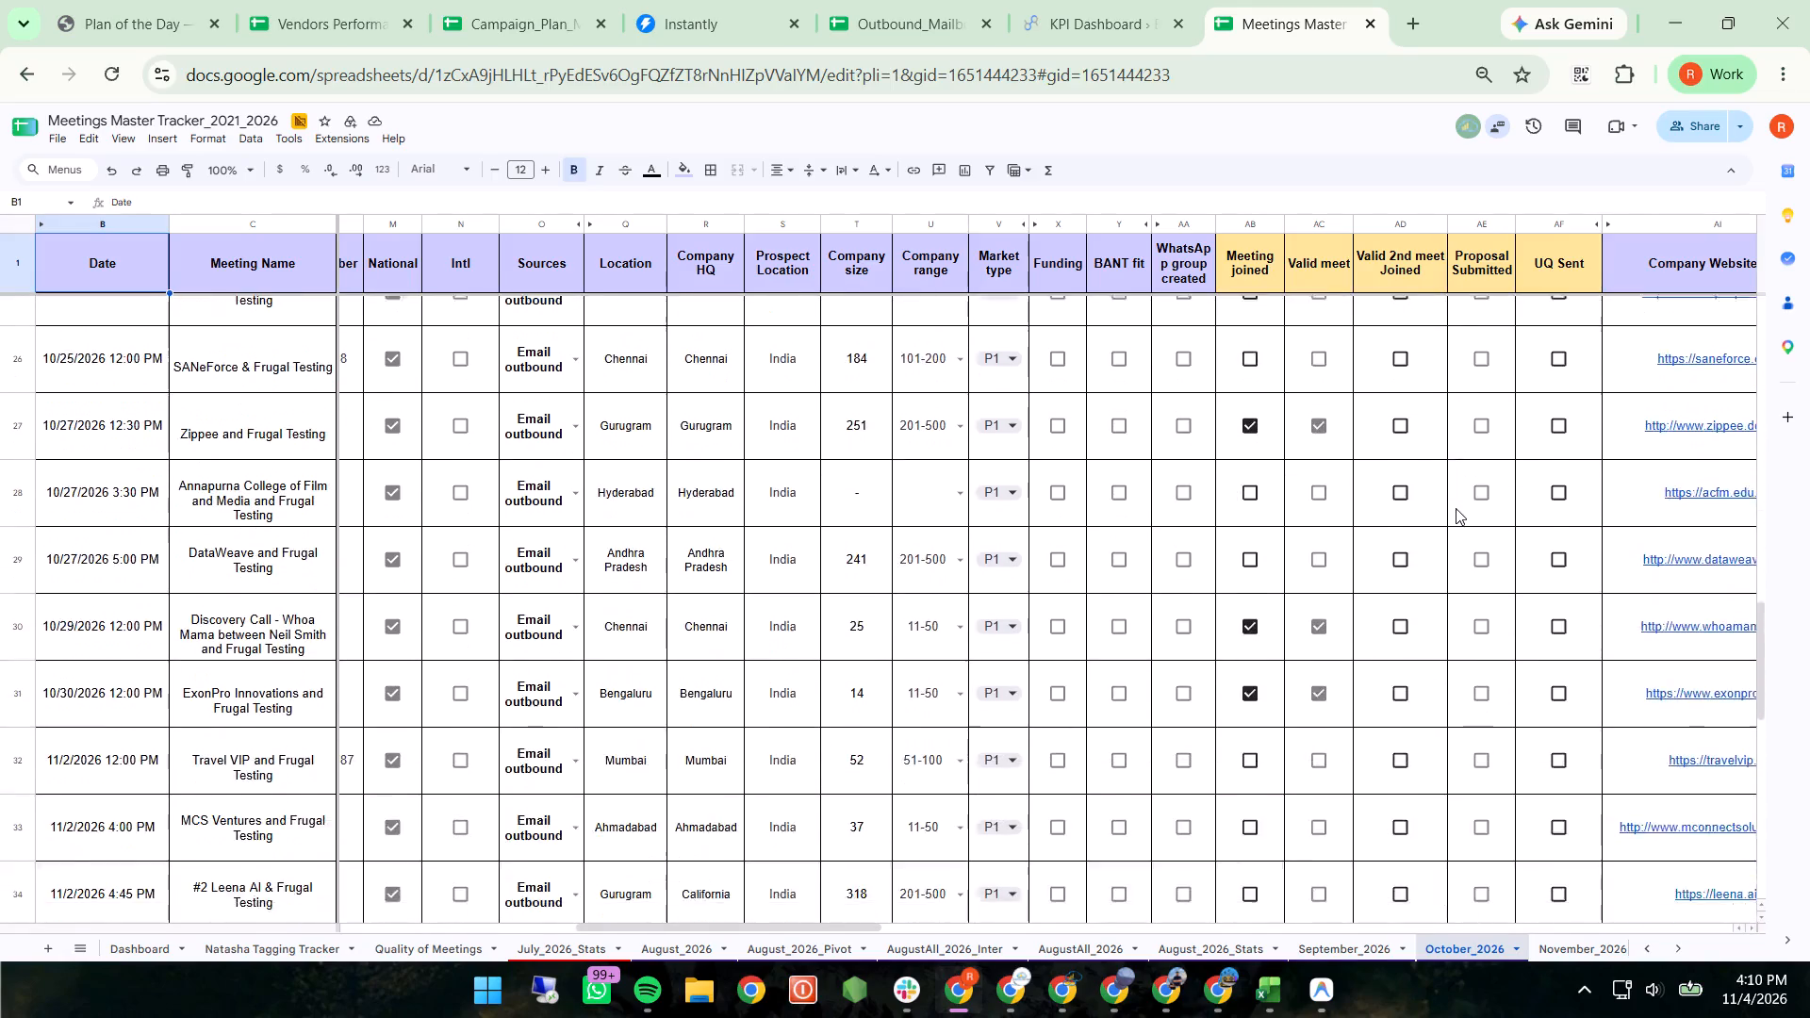
scroll(1456, 508, "down", 4)
scroll(1456, 508, "up", 15)
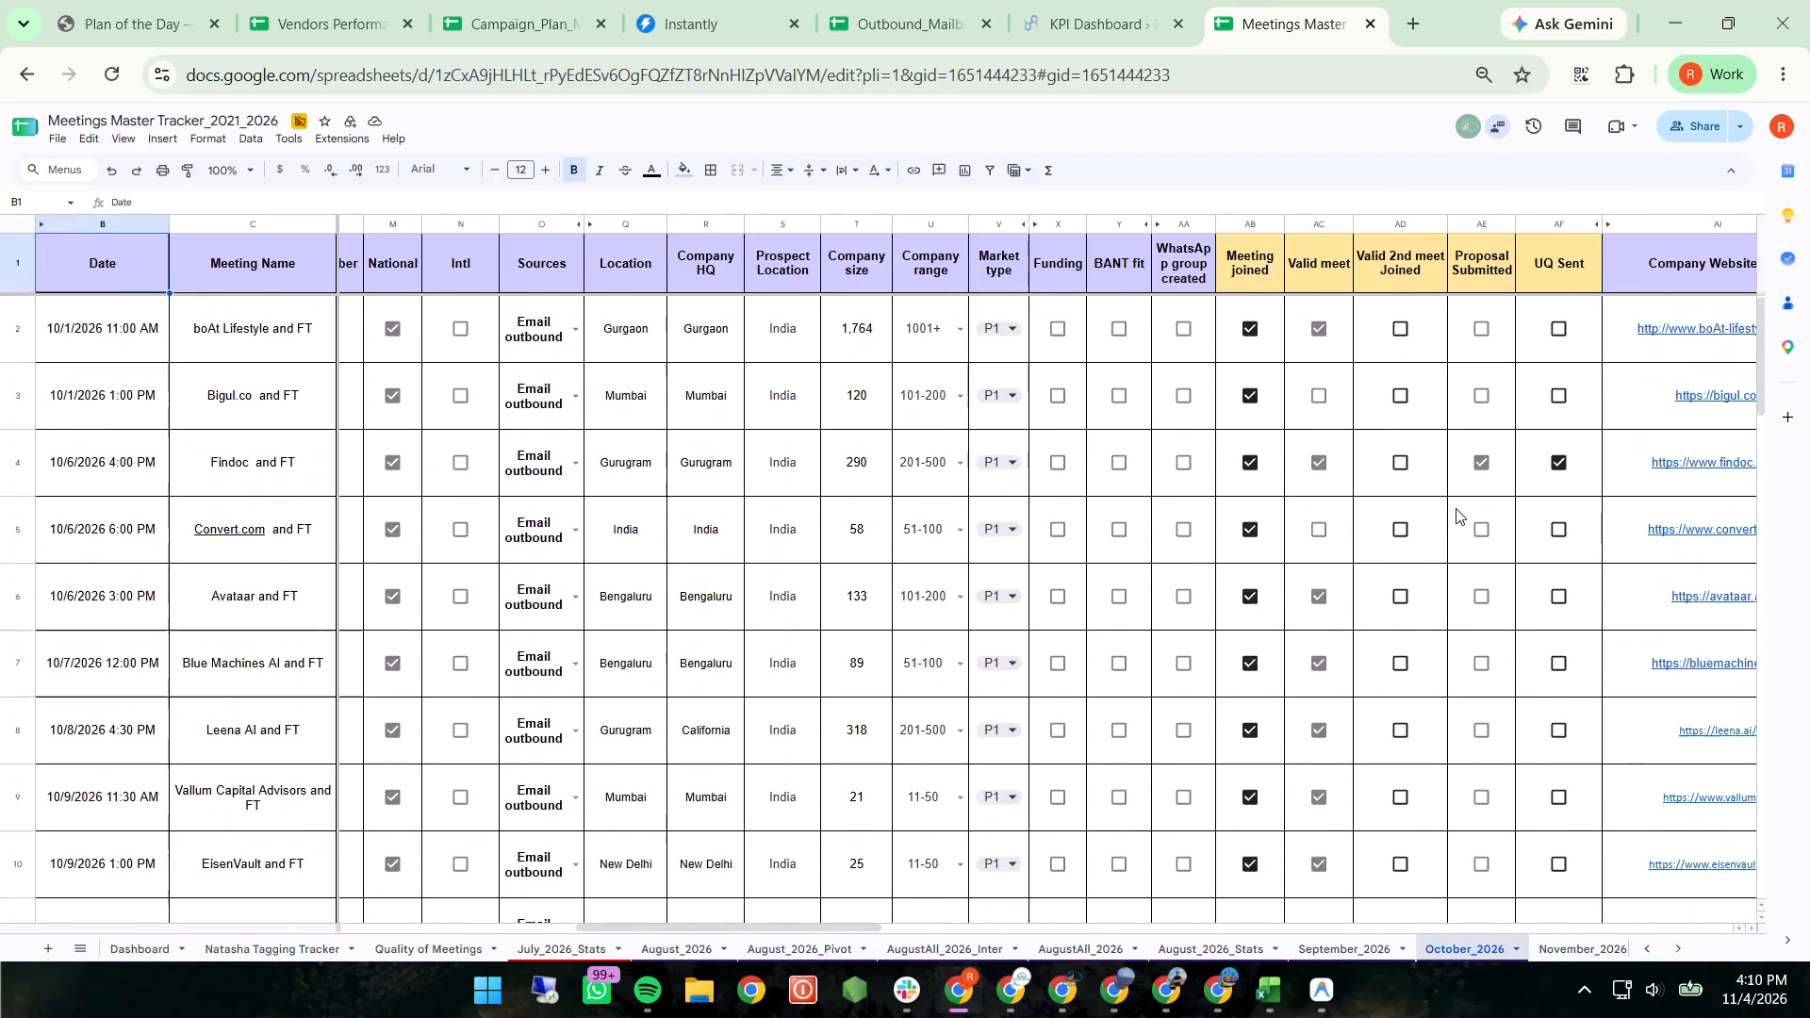
Go back over the October_2026 columns from the meeting outcomes to the source, industry and company name details.
scroll(1456, 508, "right", 1)
scroll(1315, 425, "right", 1)
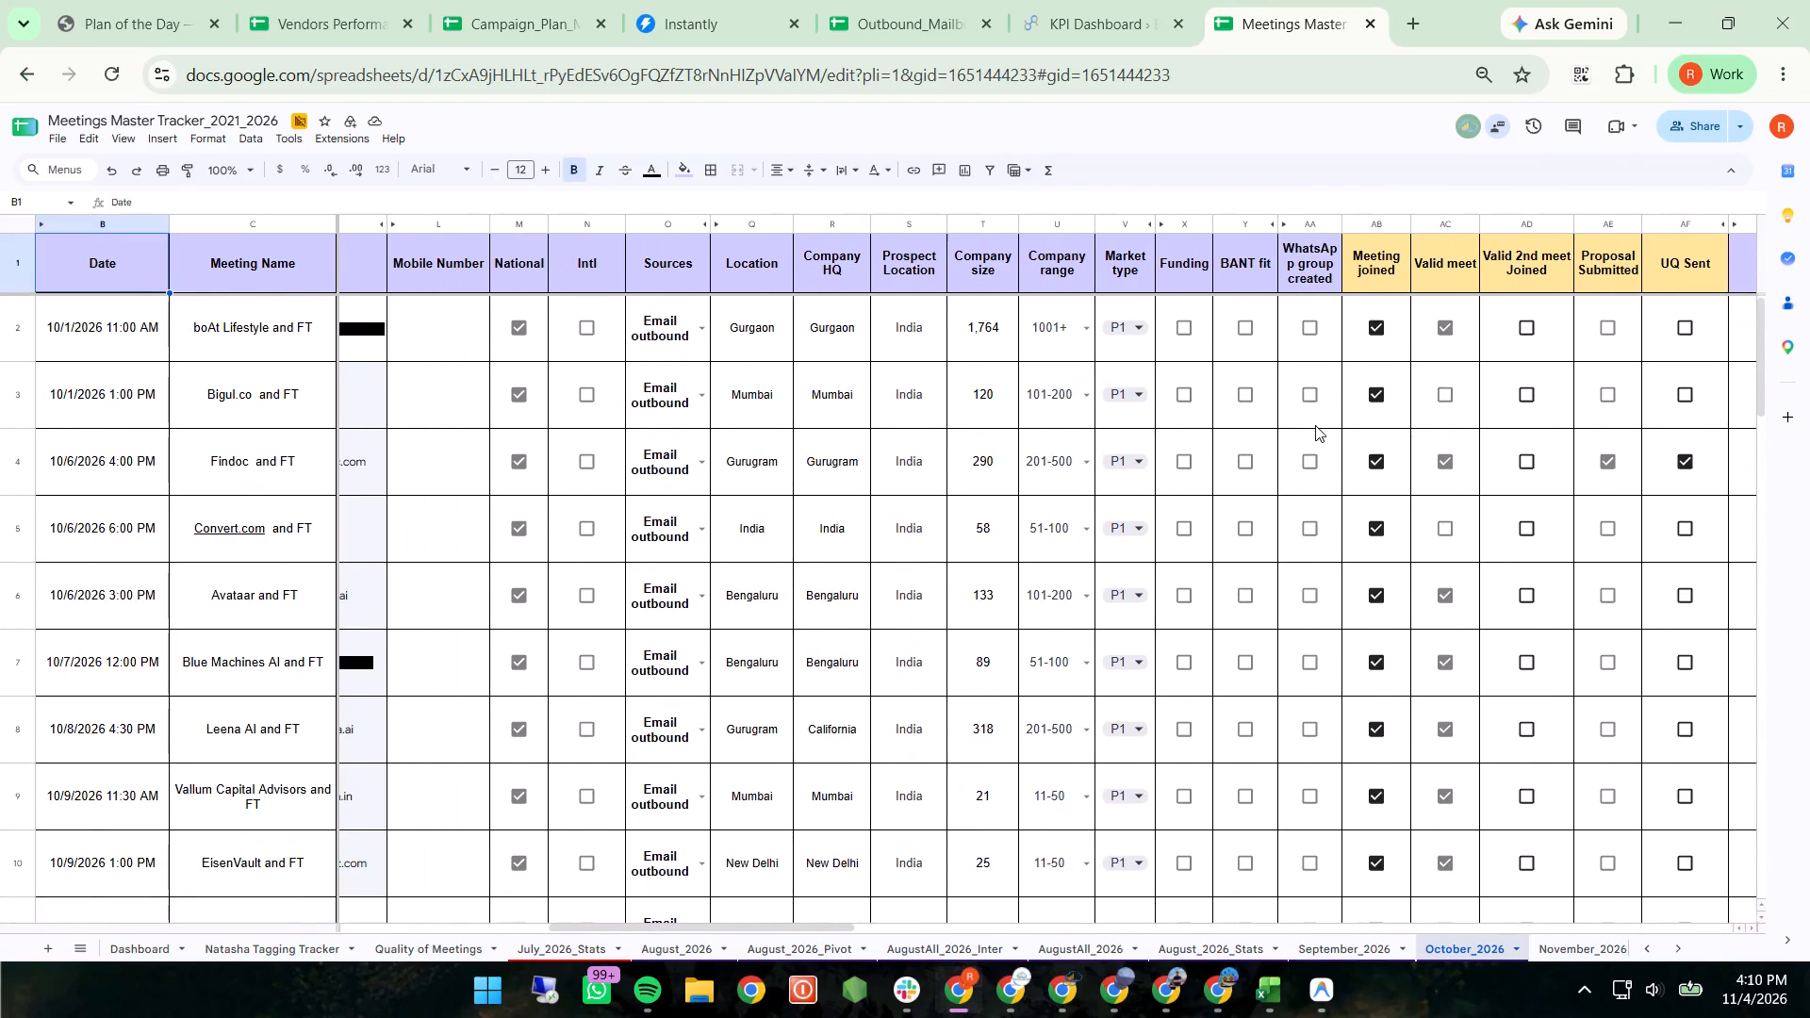
scroll(1315, 425, "right", 2)
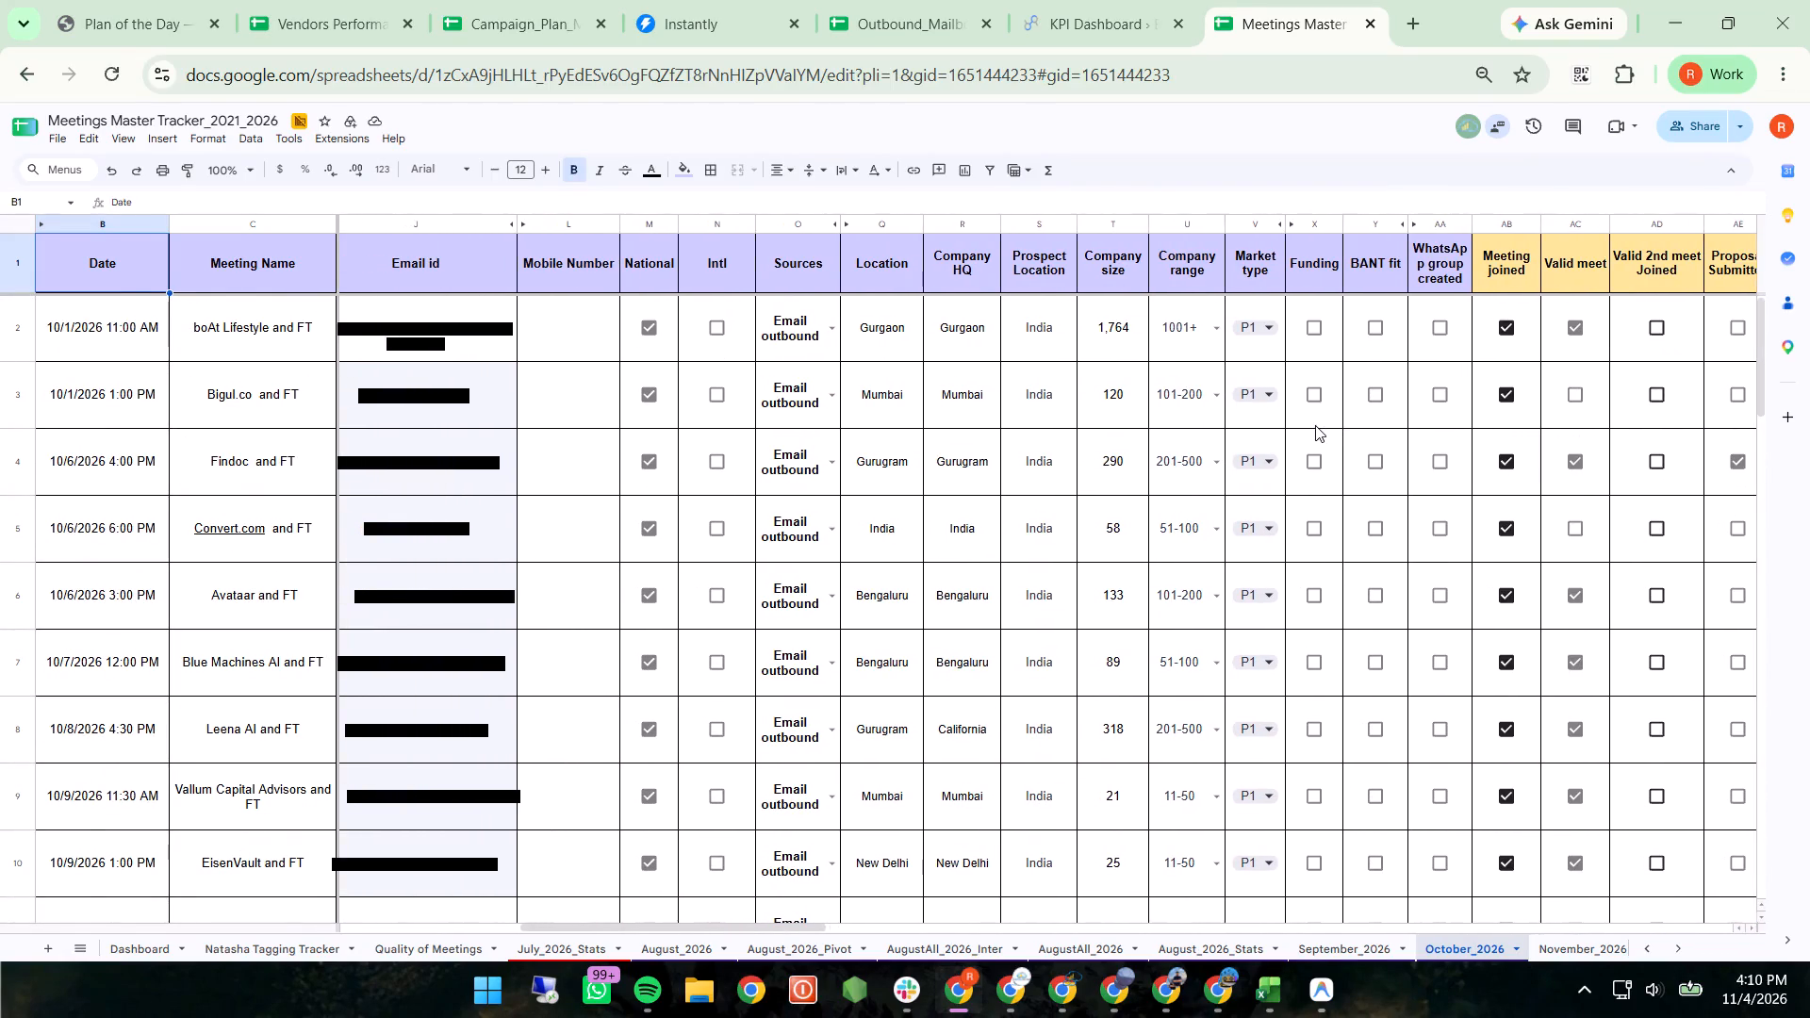
scroll(1315, 425, "right", 2)
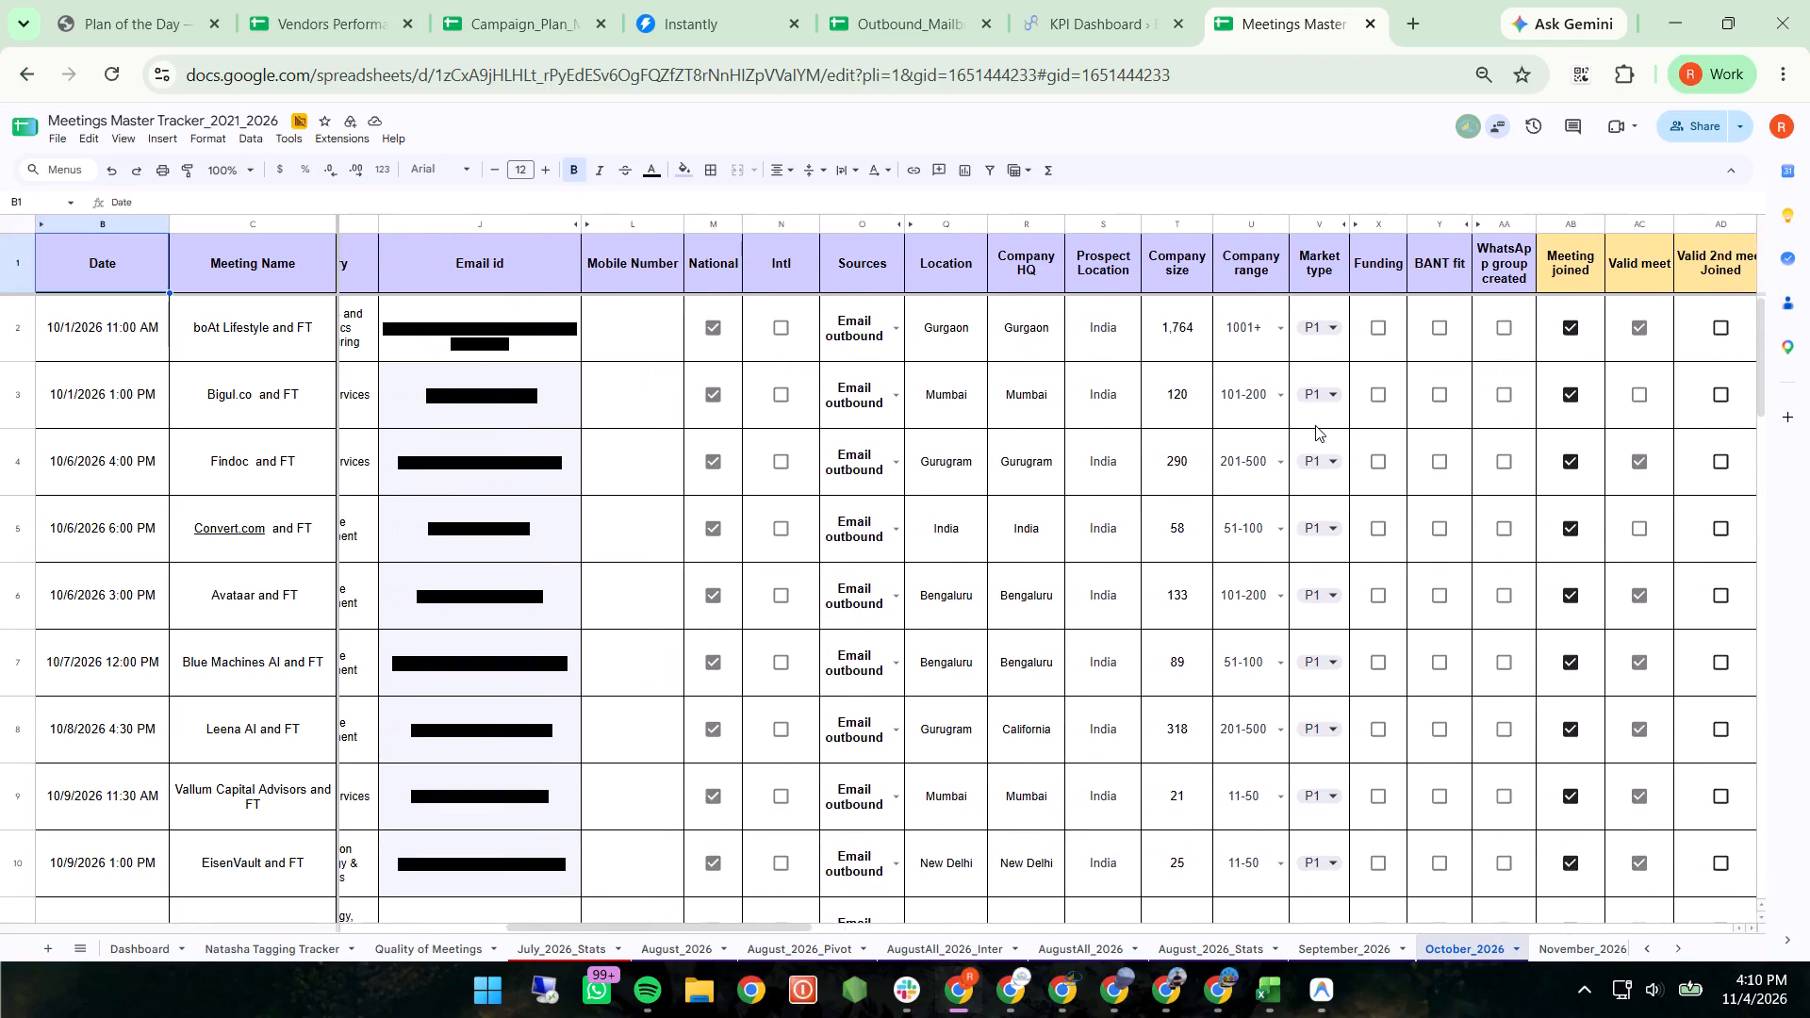
scroll(1315, 425, "right", 3)
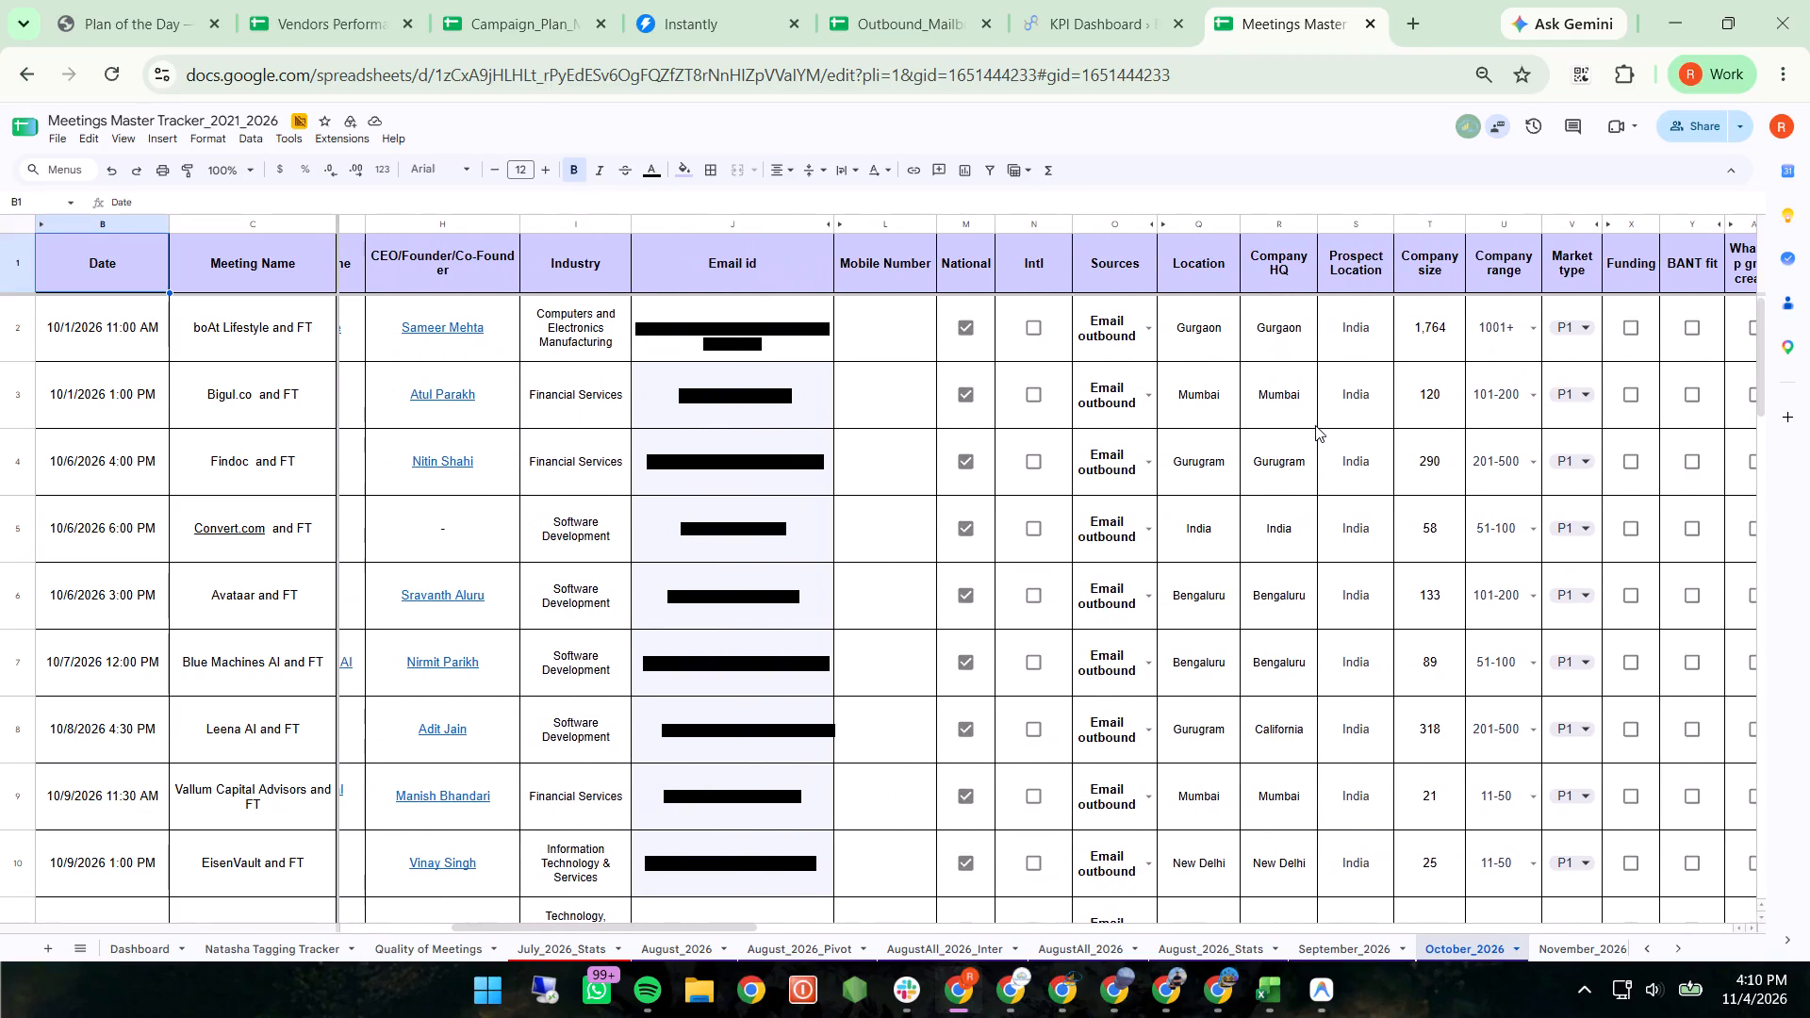
scroll(1315, 425, "right", 2)
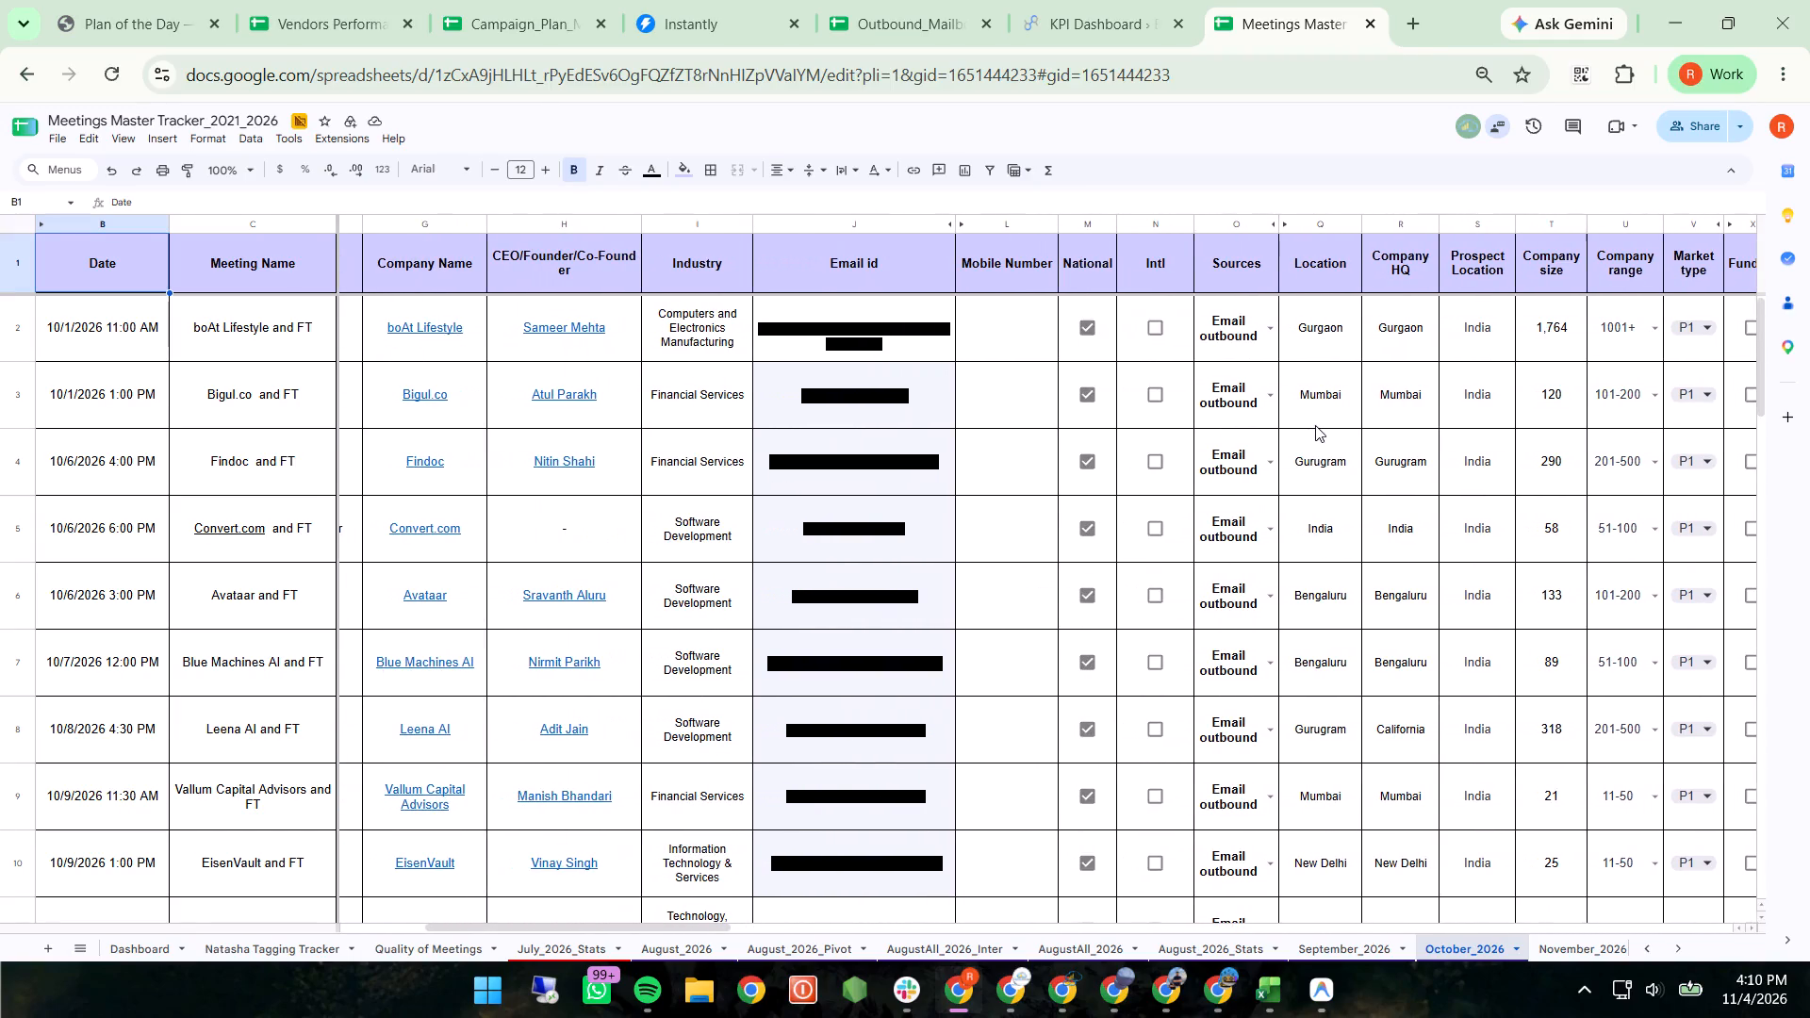
scroll(1315, 425, "right", 1)
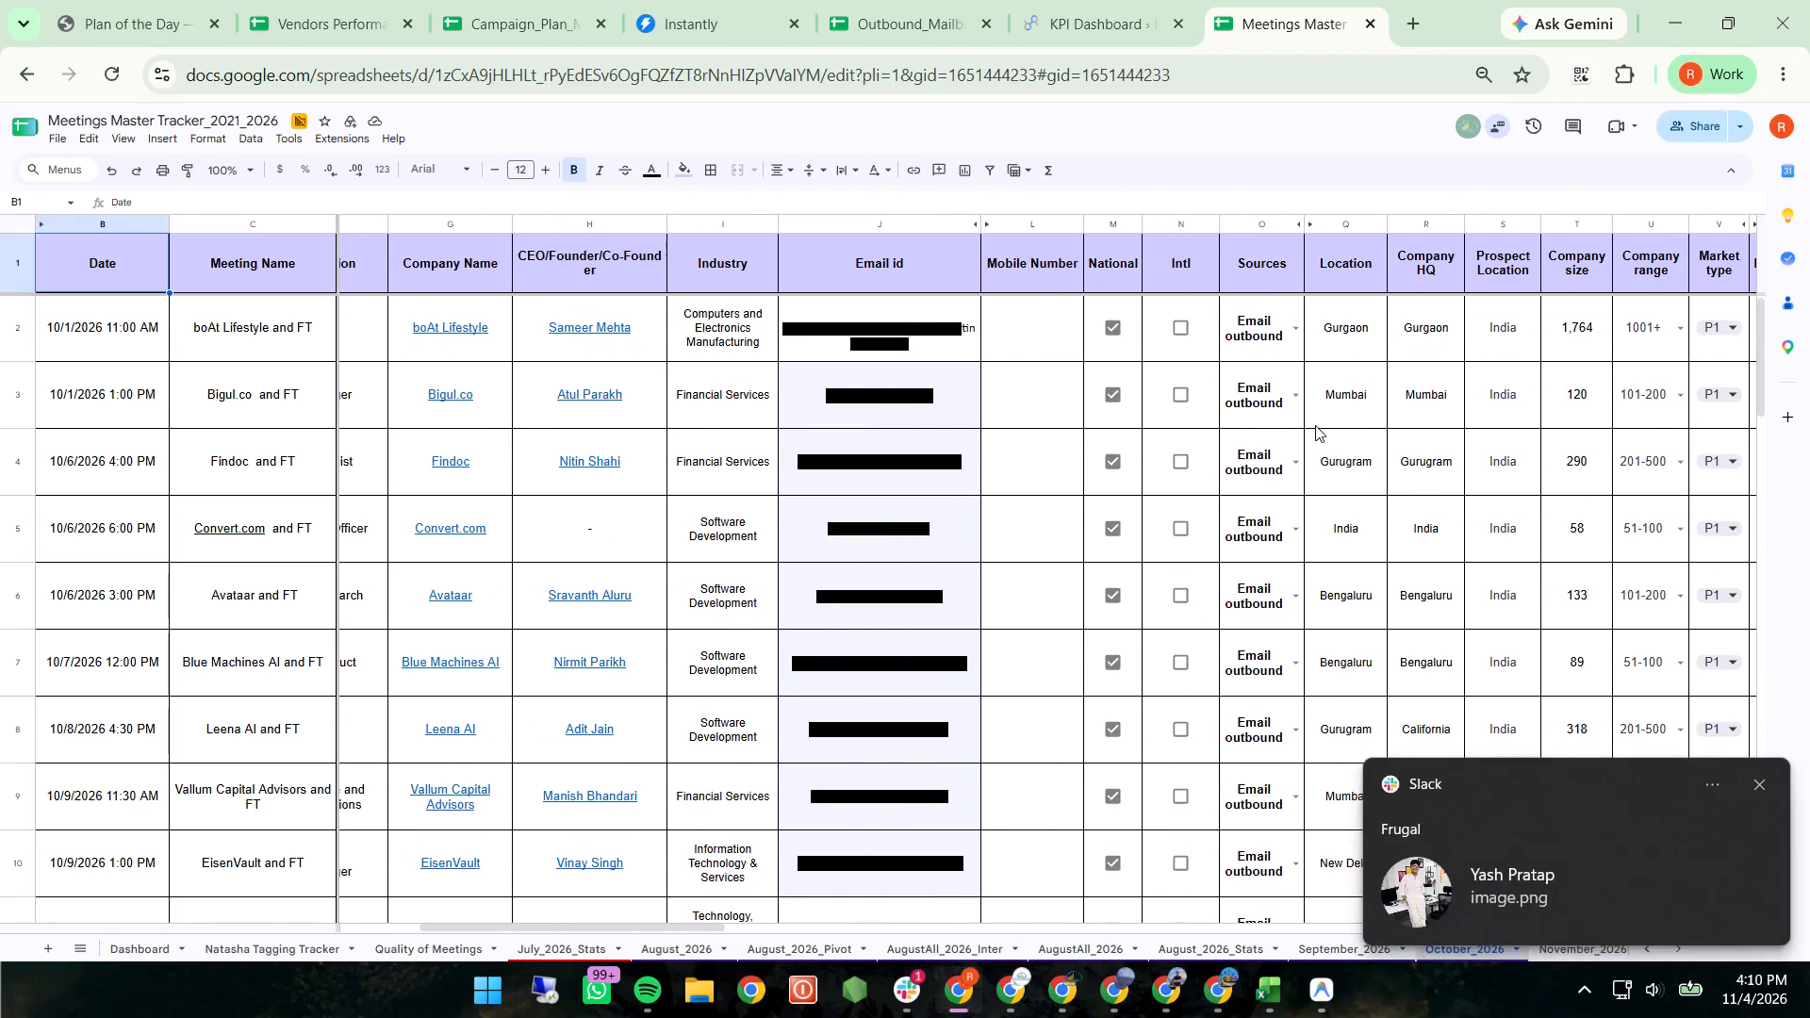
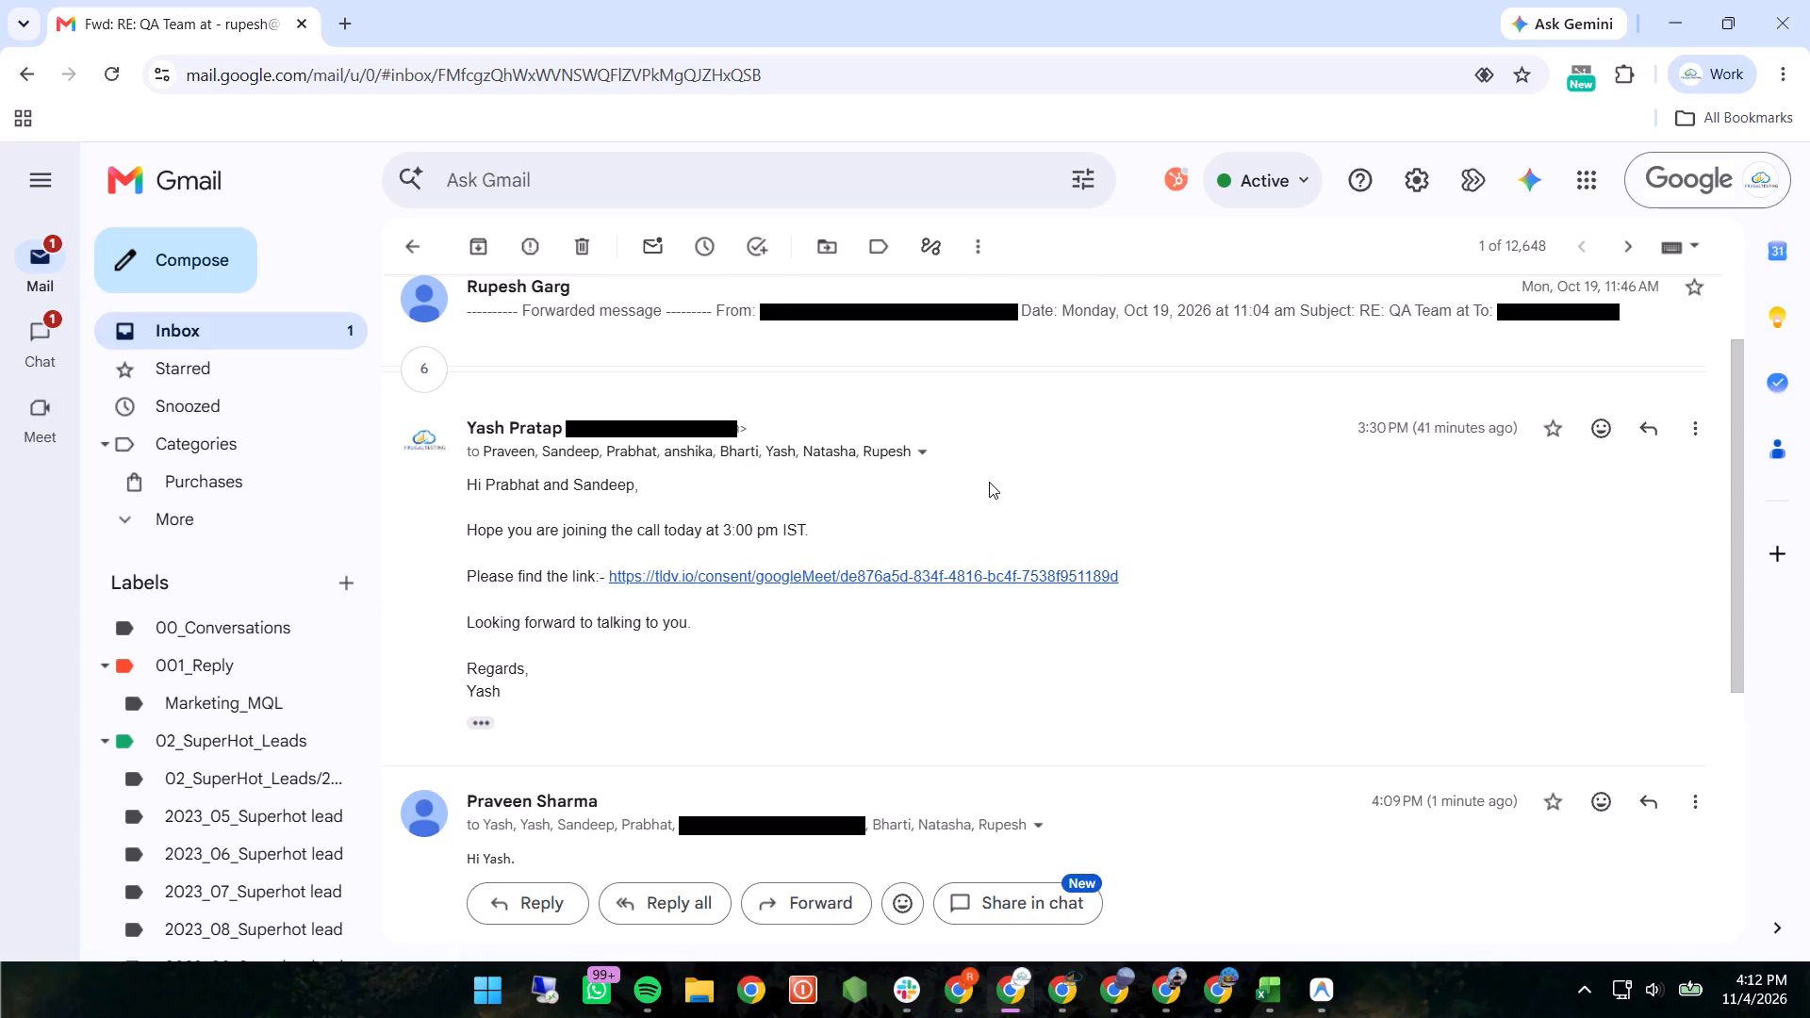
Read the latest reply in the forwarded QA Team email thread, along with the earlier call invitation message.
scroll(989, 482, "down", 5)
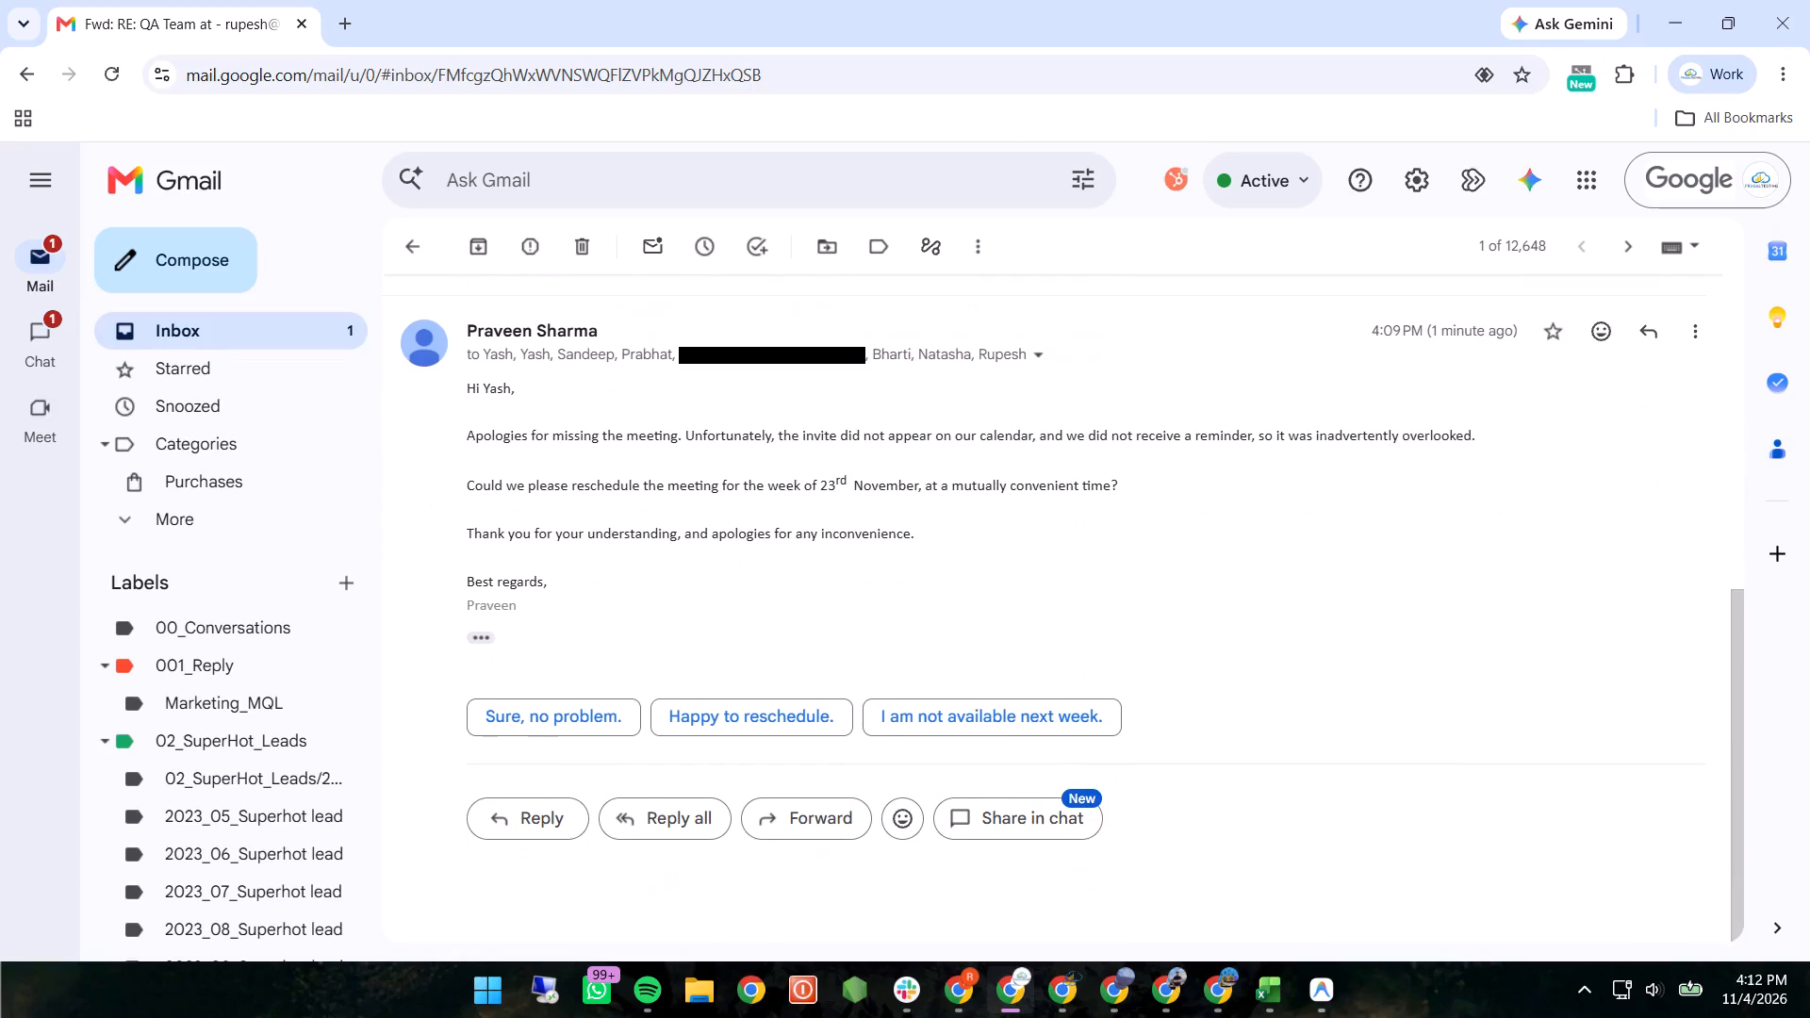
scroll(989, 482, "up", 1)
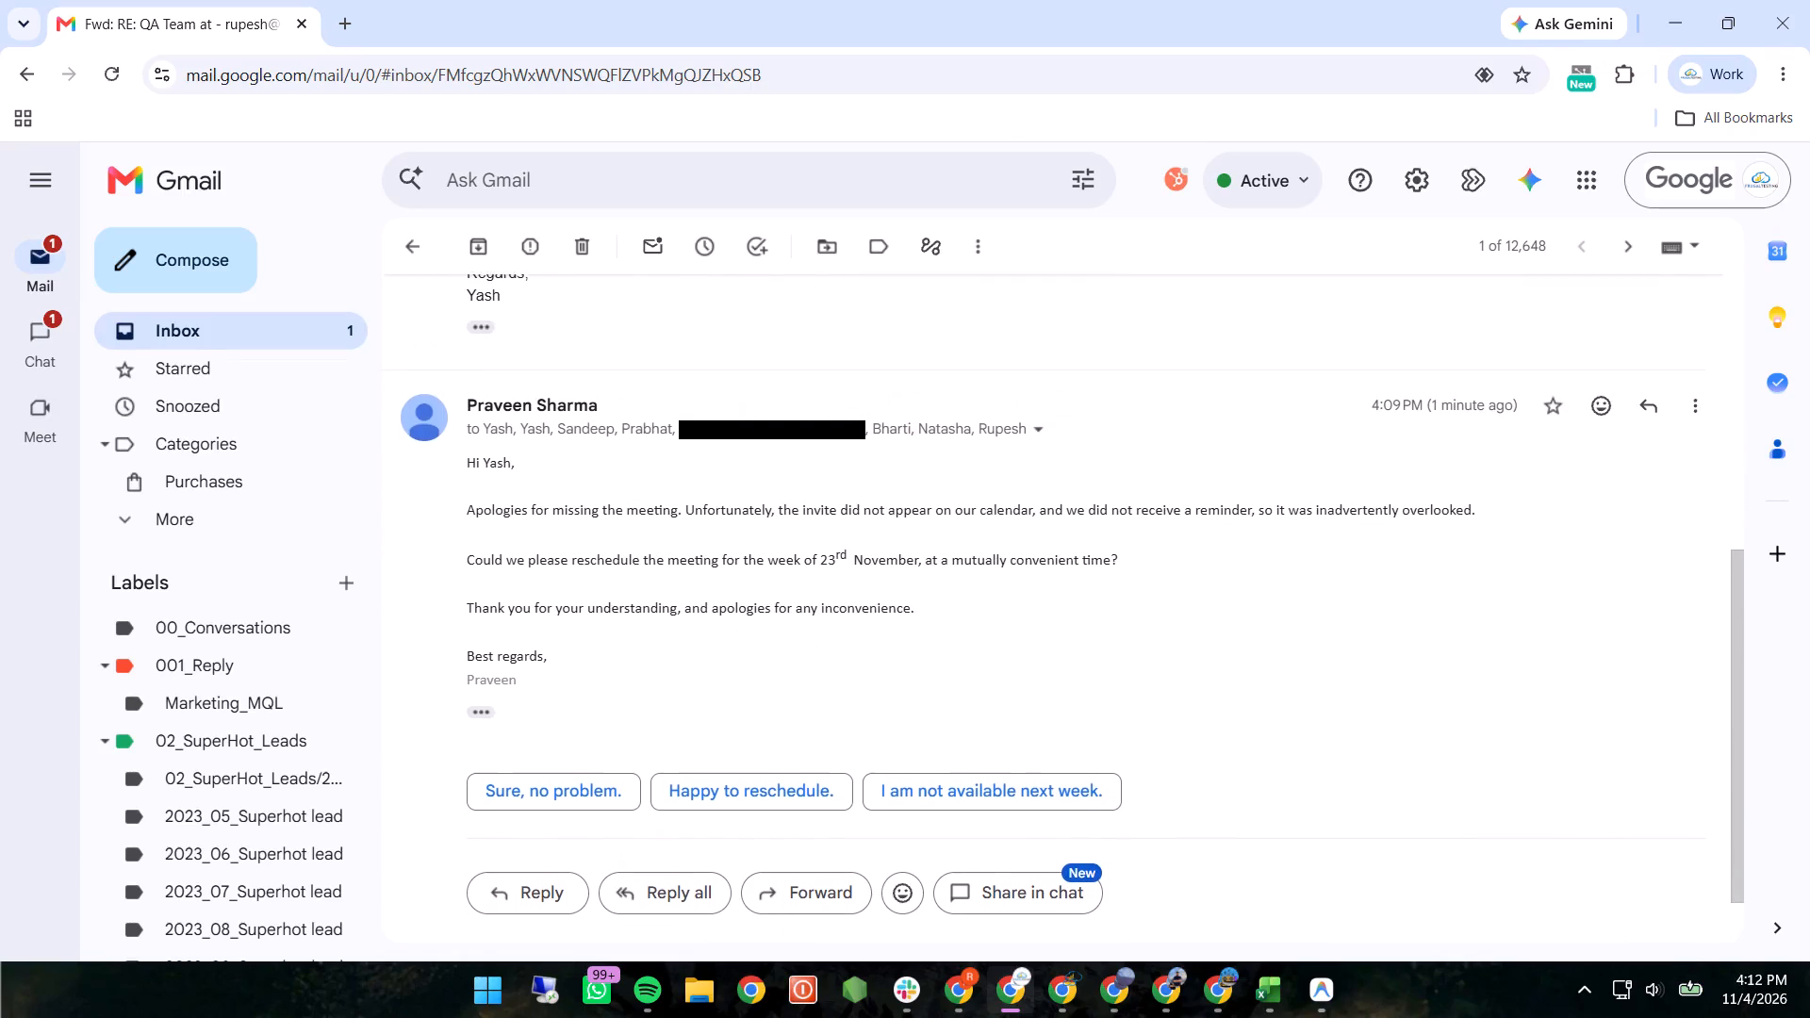
scroll(989, 482, "up", 1)
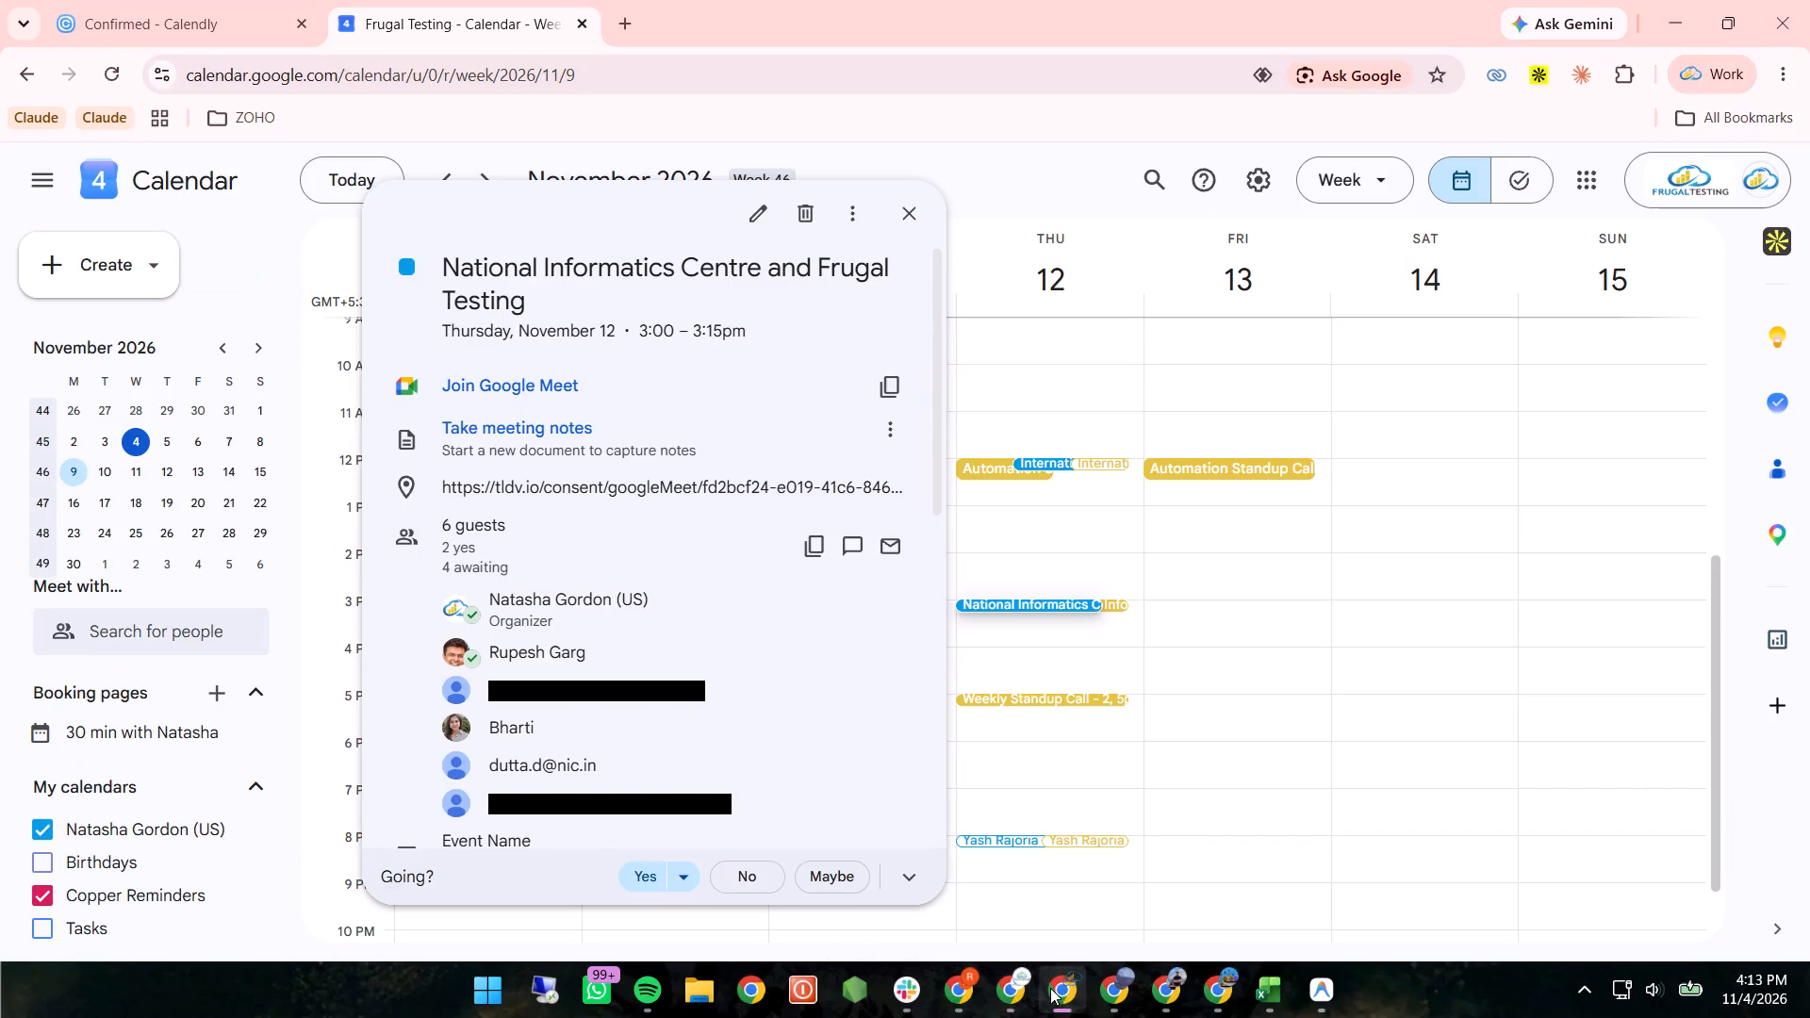
left_click(1311, 699)
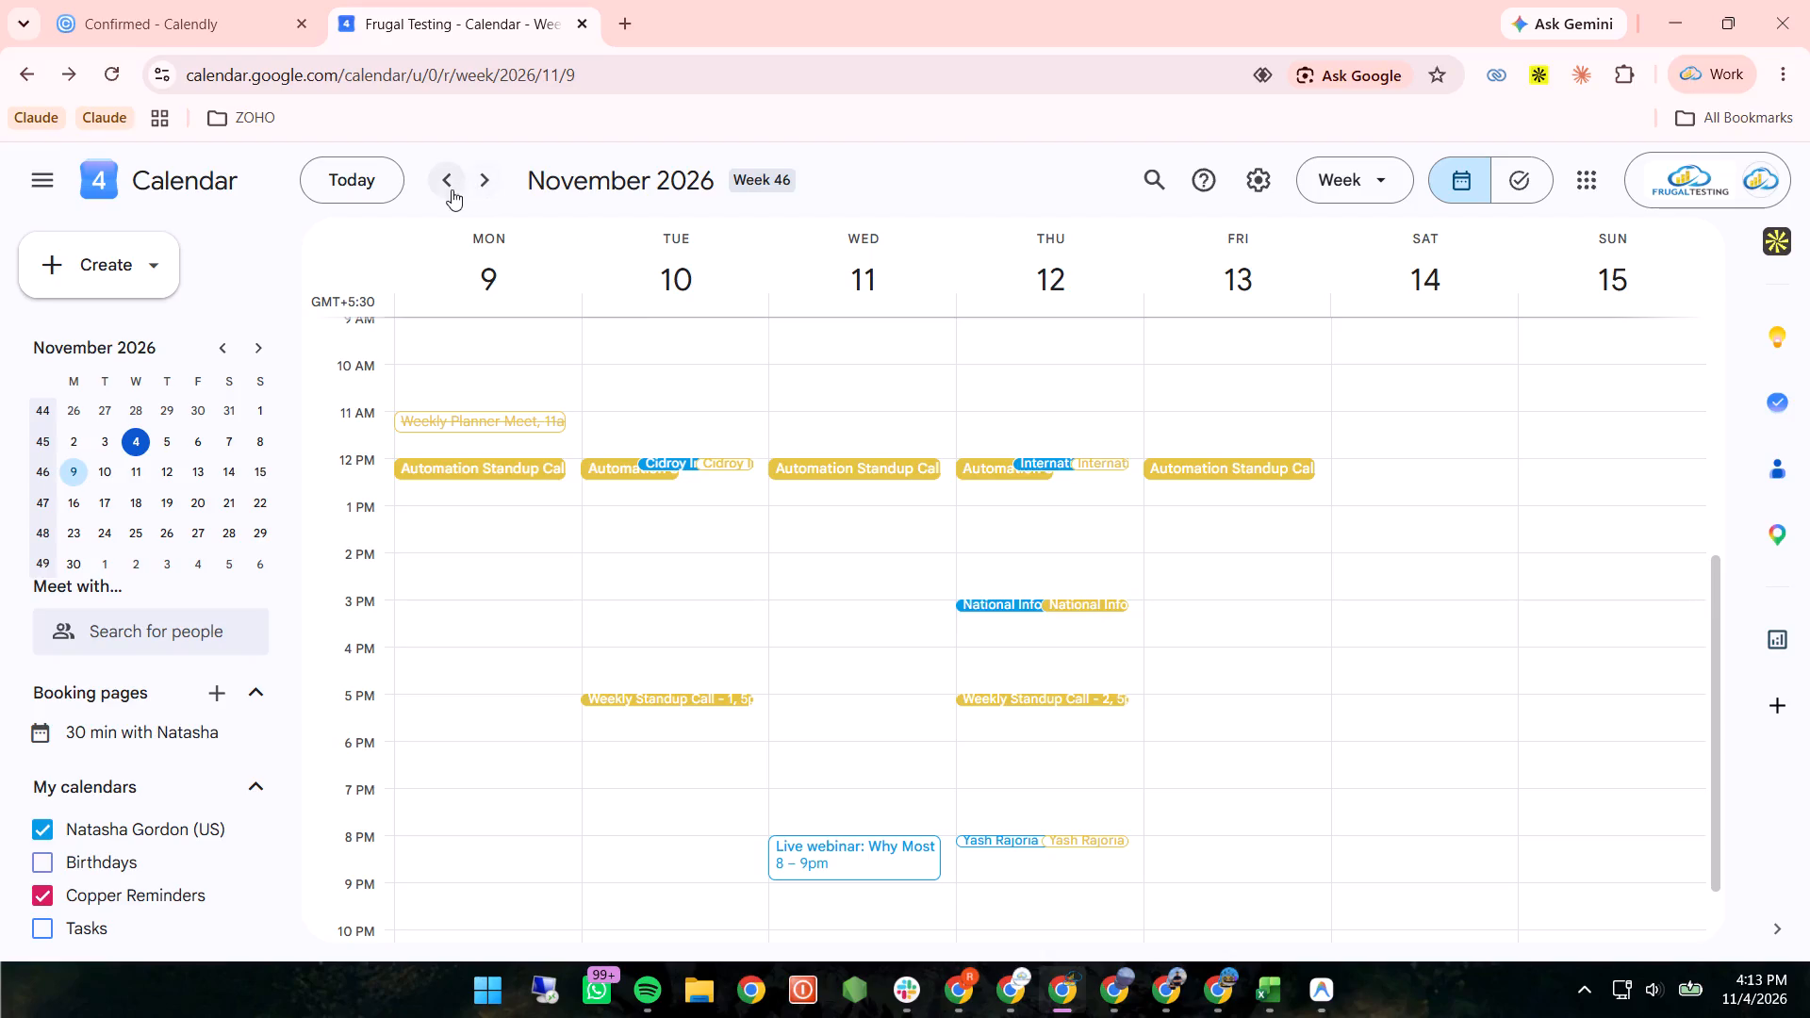
left_click(138, 437)
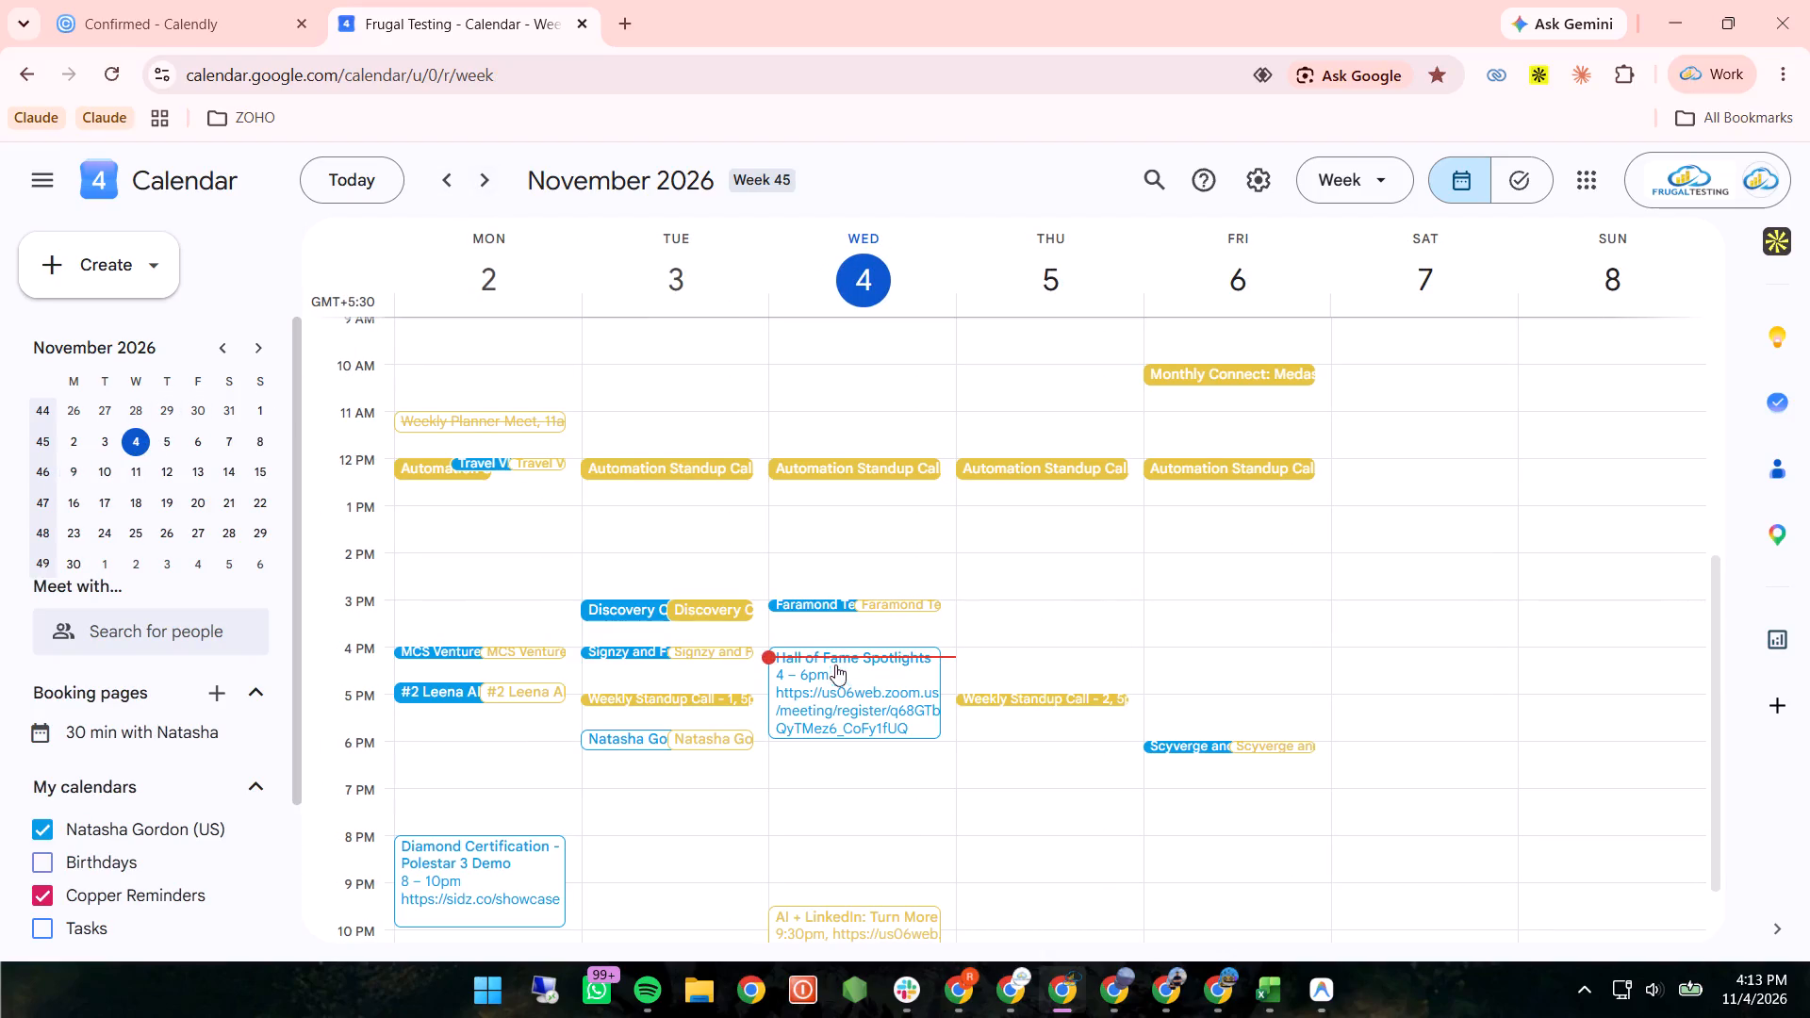
Open the Faramond Technologies and Frugal Testing event on Wednesday, November 4 in the calendar and examine its guest list and details.
left_click(811, 607)
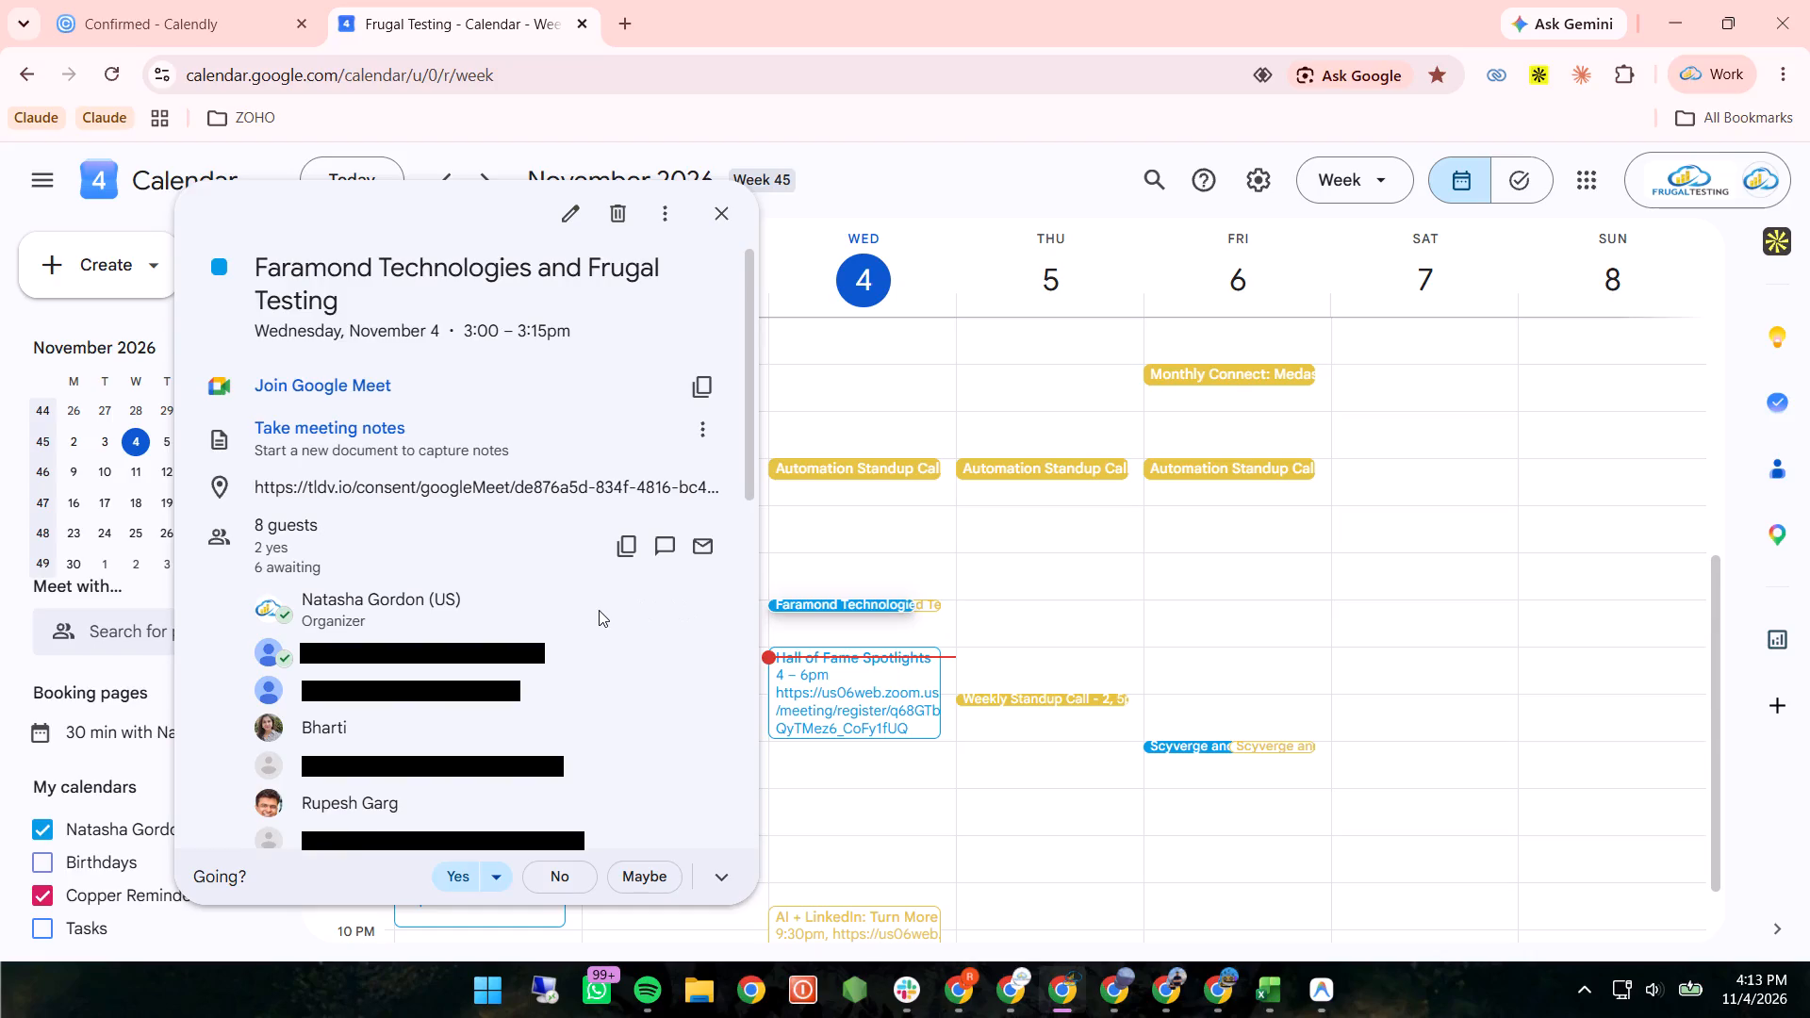
scroll(599, 610, "down", 1)
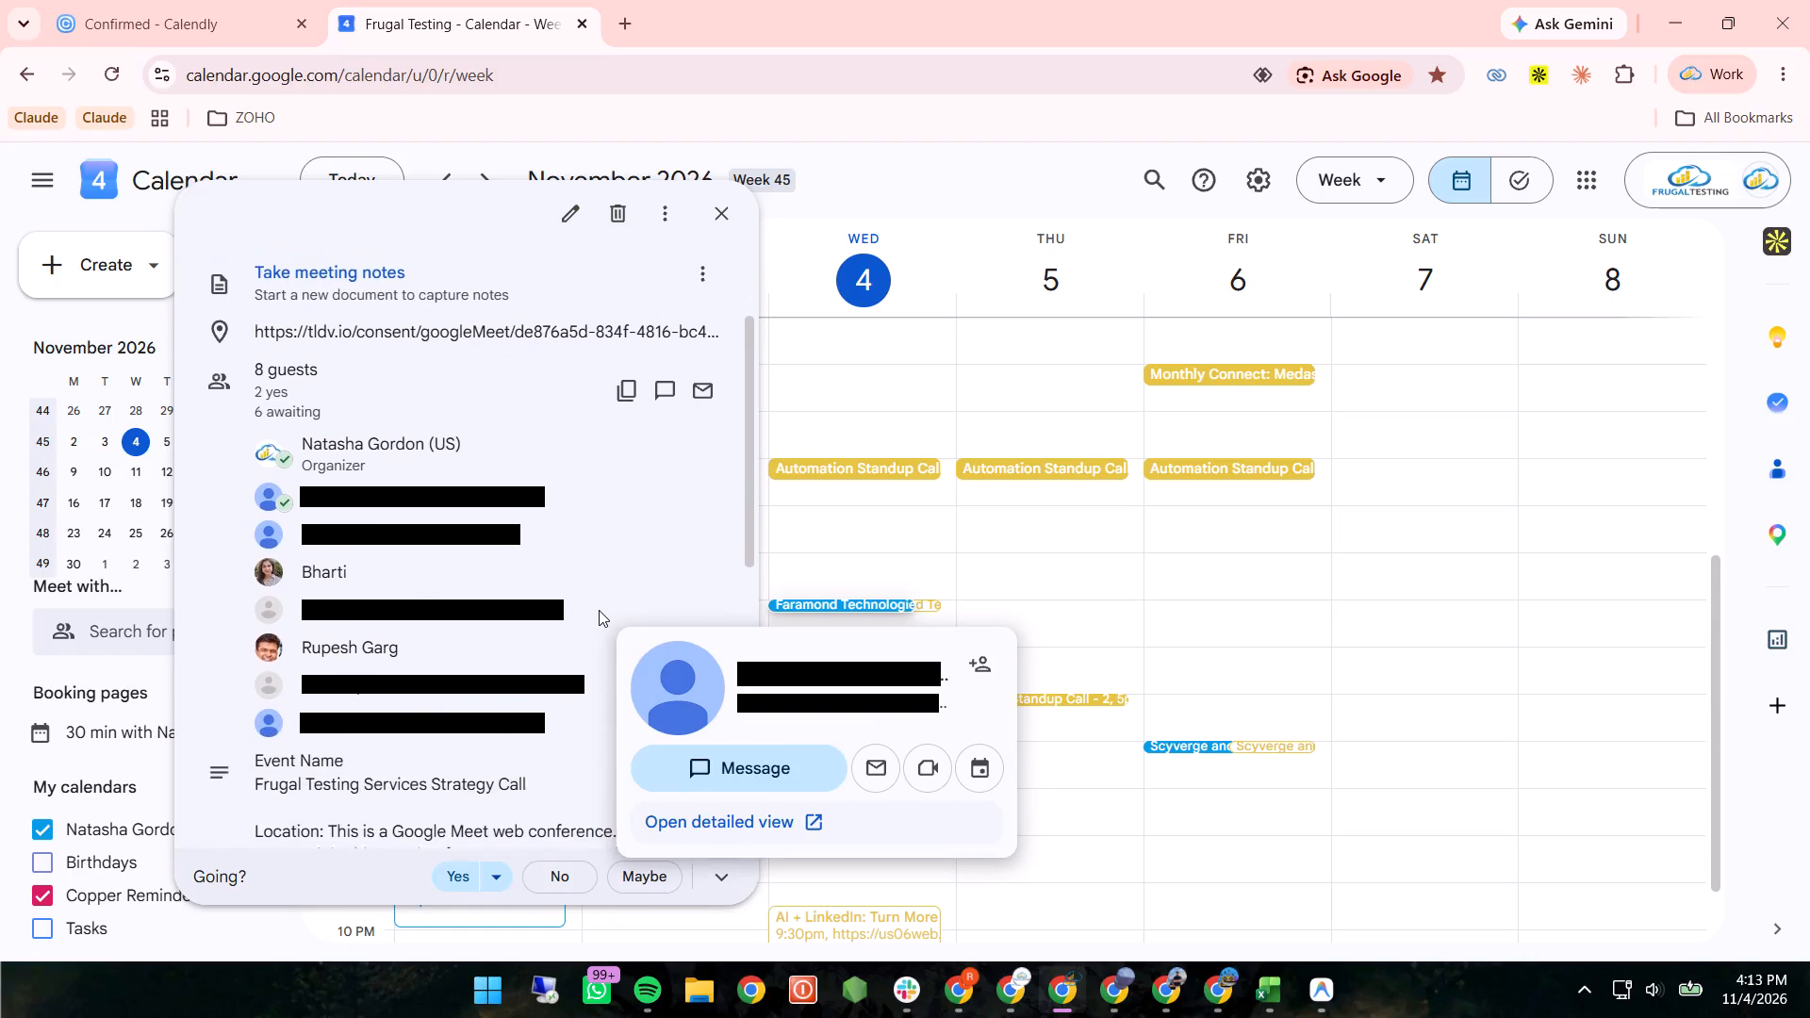
scroll(599, 610, "down", 1)
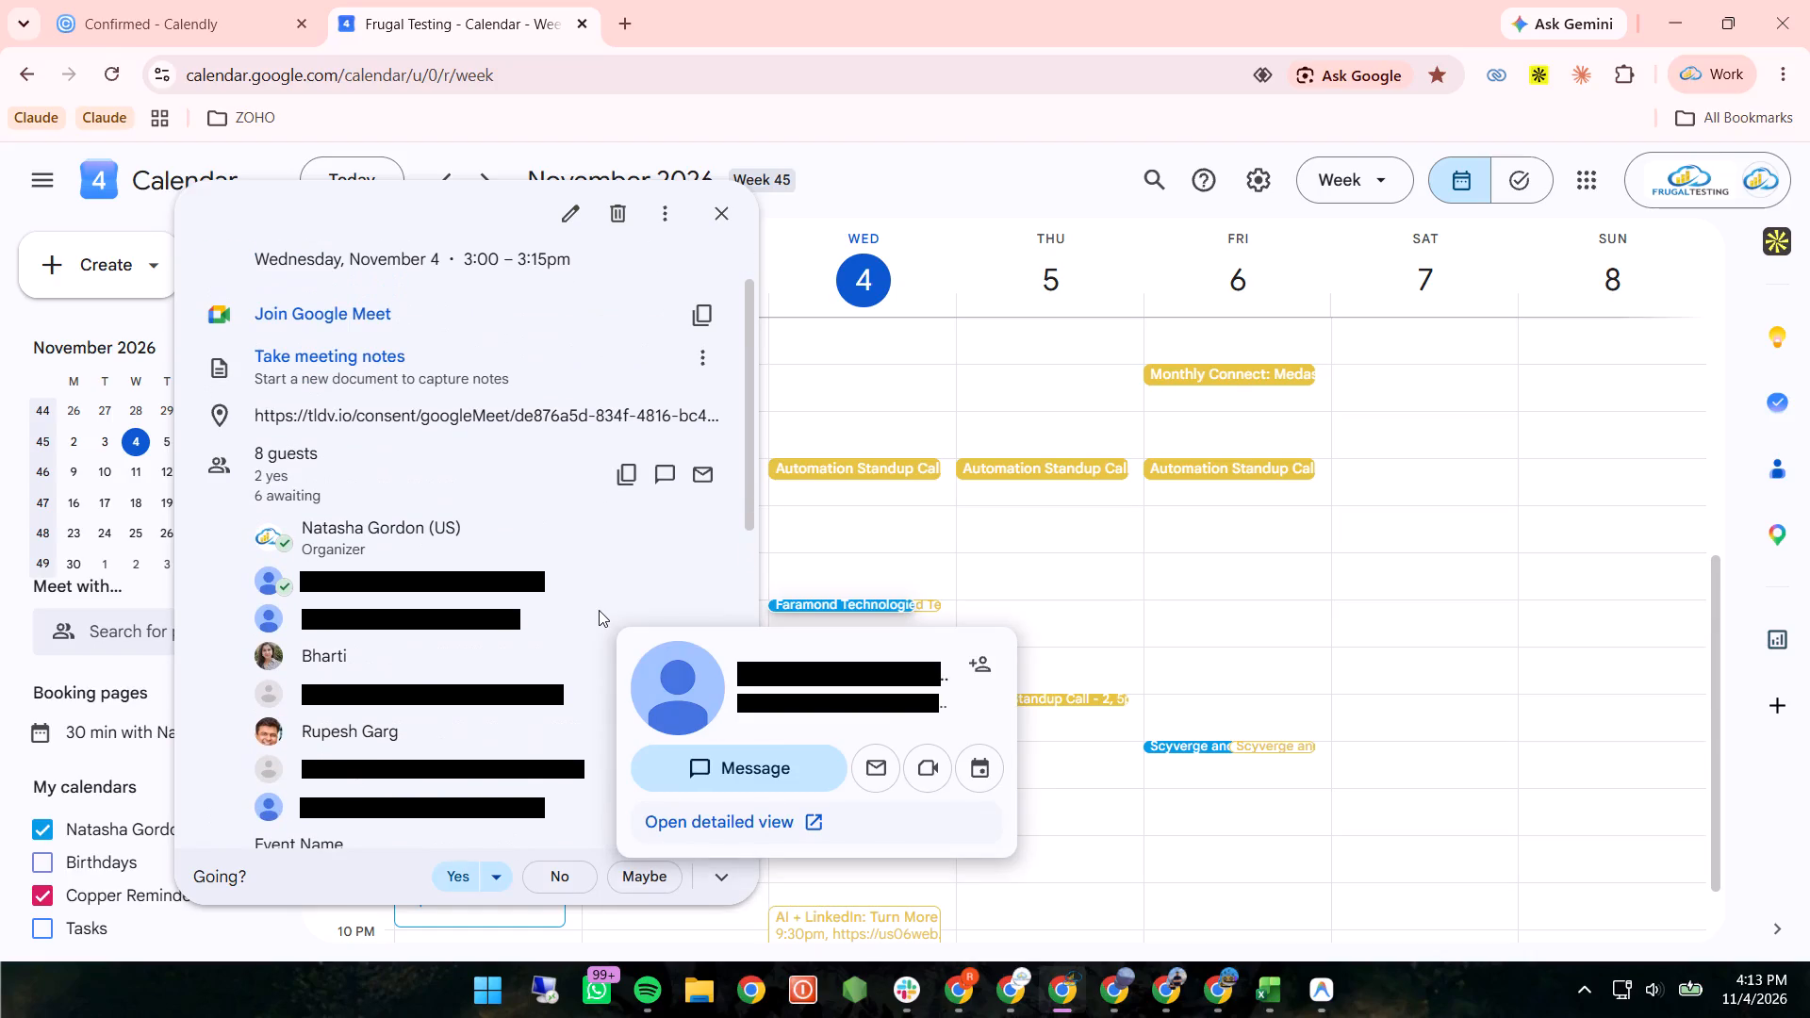
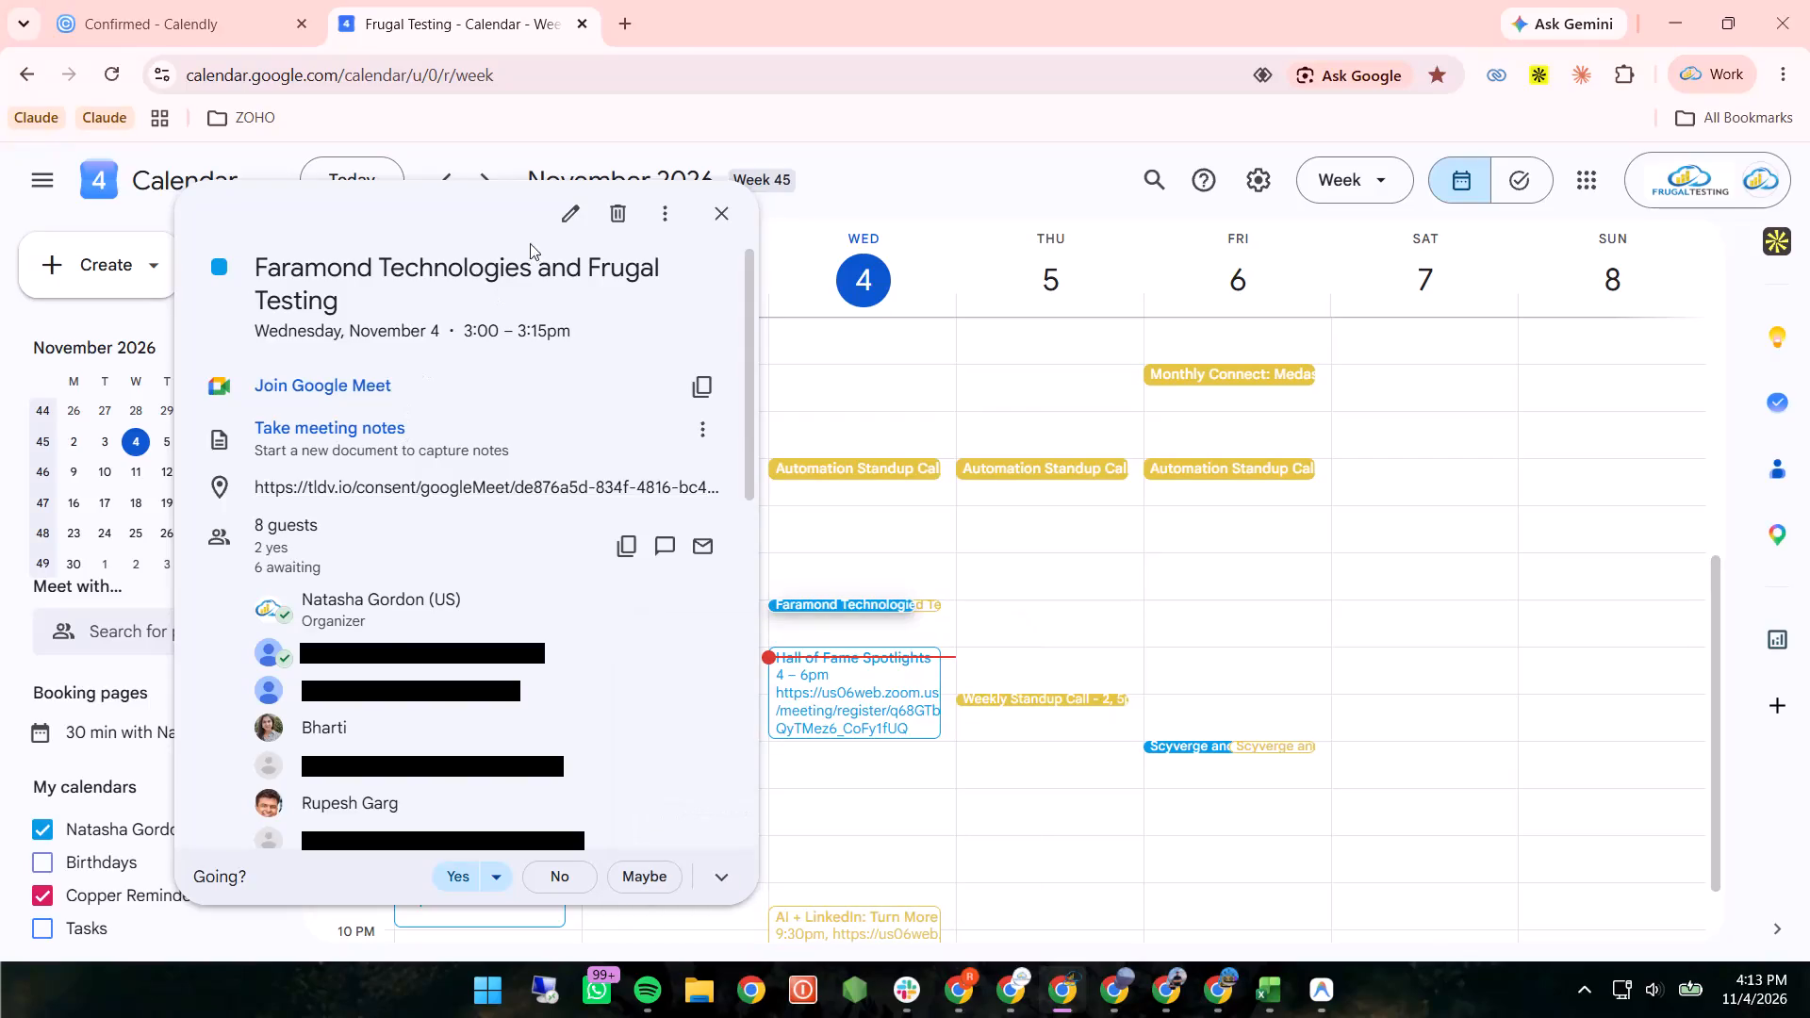
Reschedule the Faramond Technologies and Frugal Testing event to Nov 23, 2026, 12:00pm to 12:15pm, and send update emails to the guests.
left_click(563, 211)
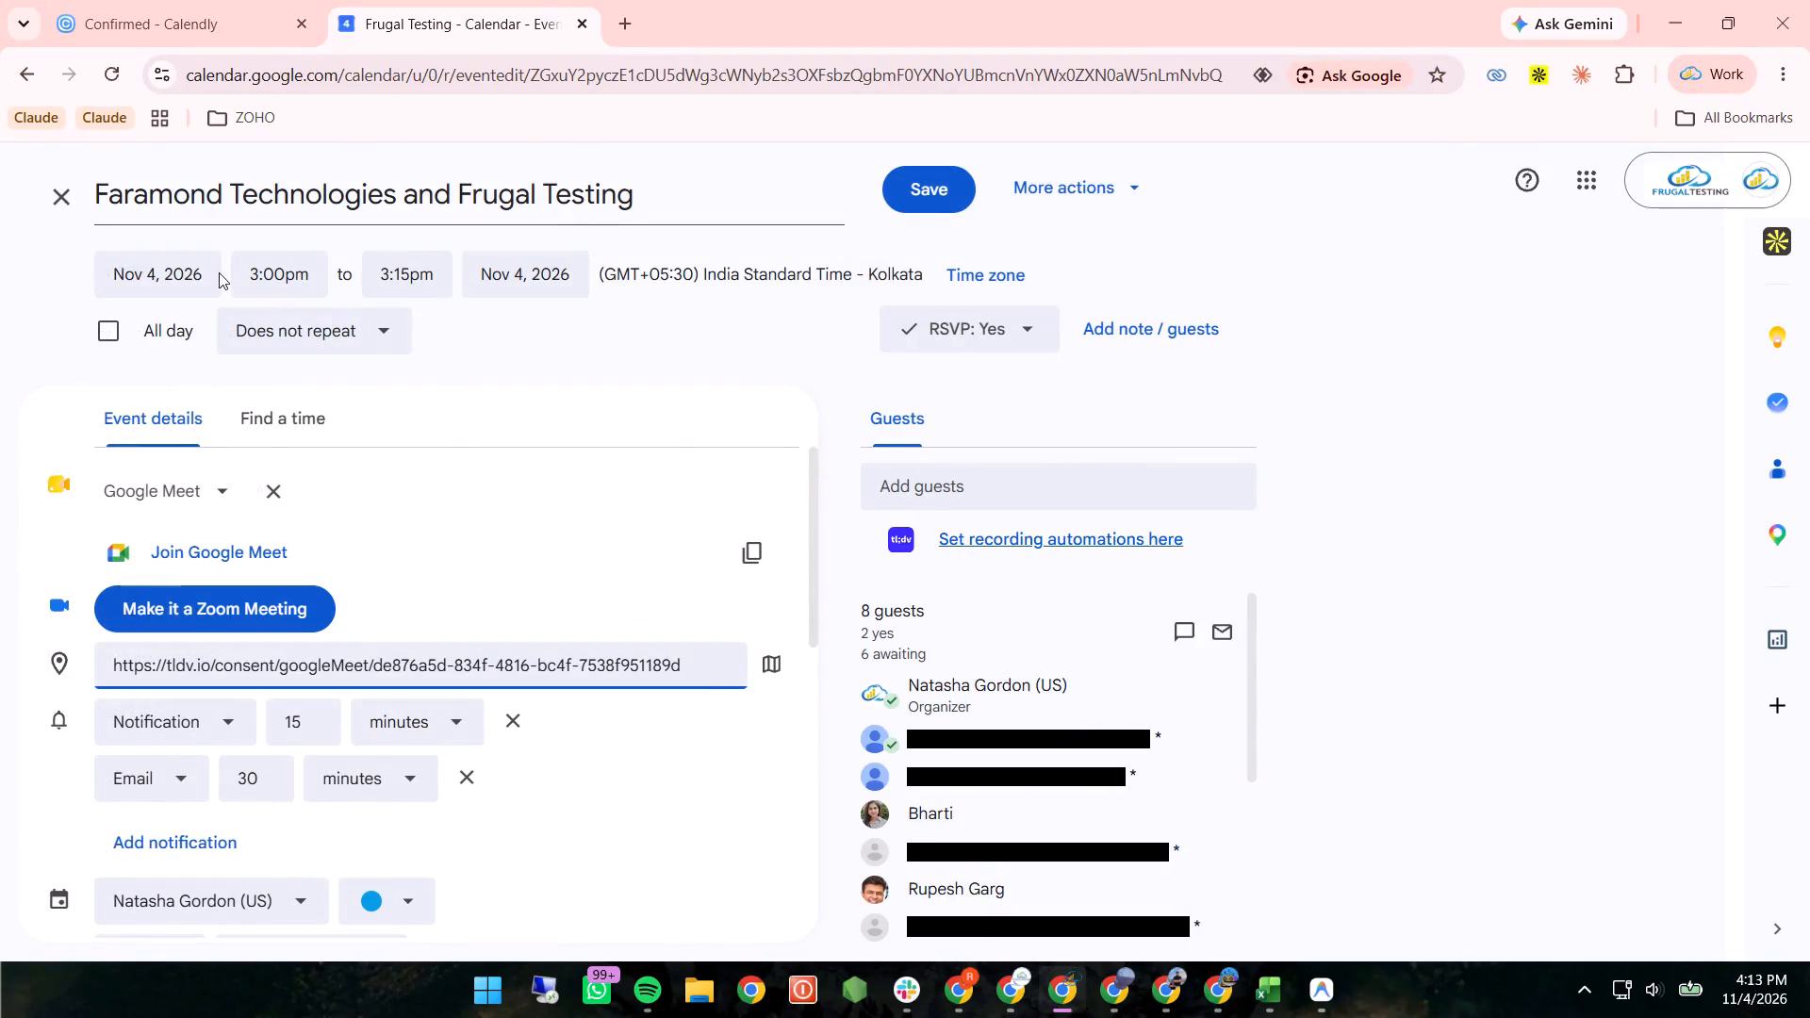
left_click(195, 273)
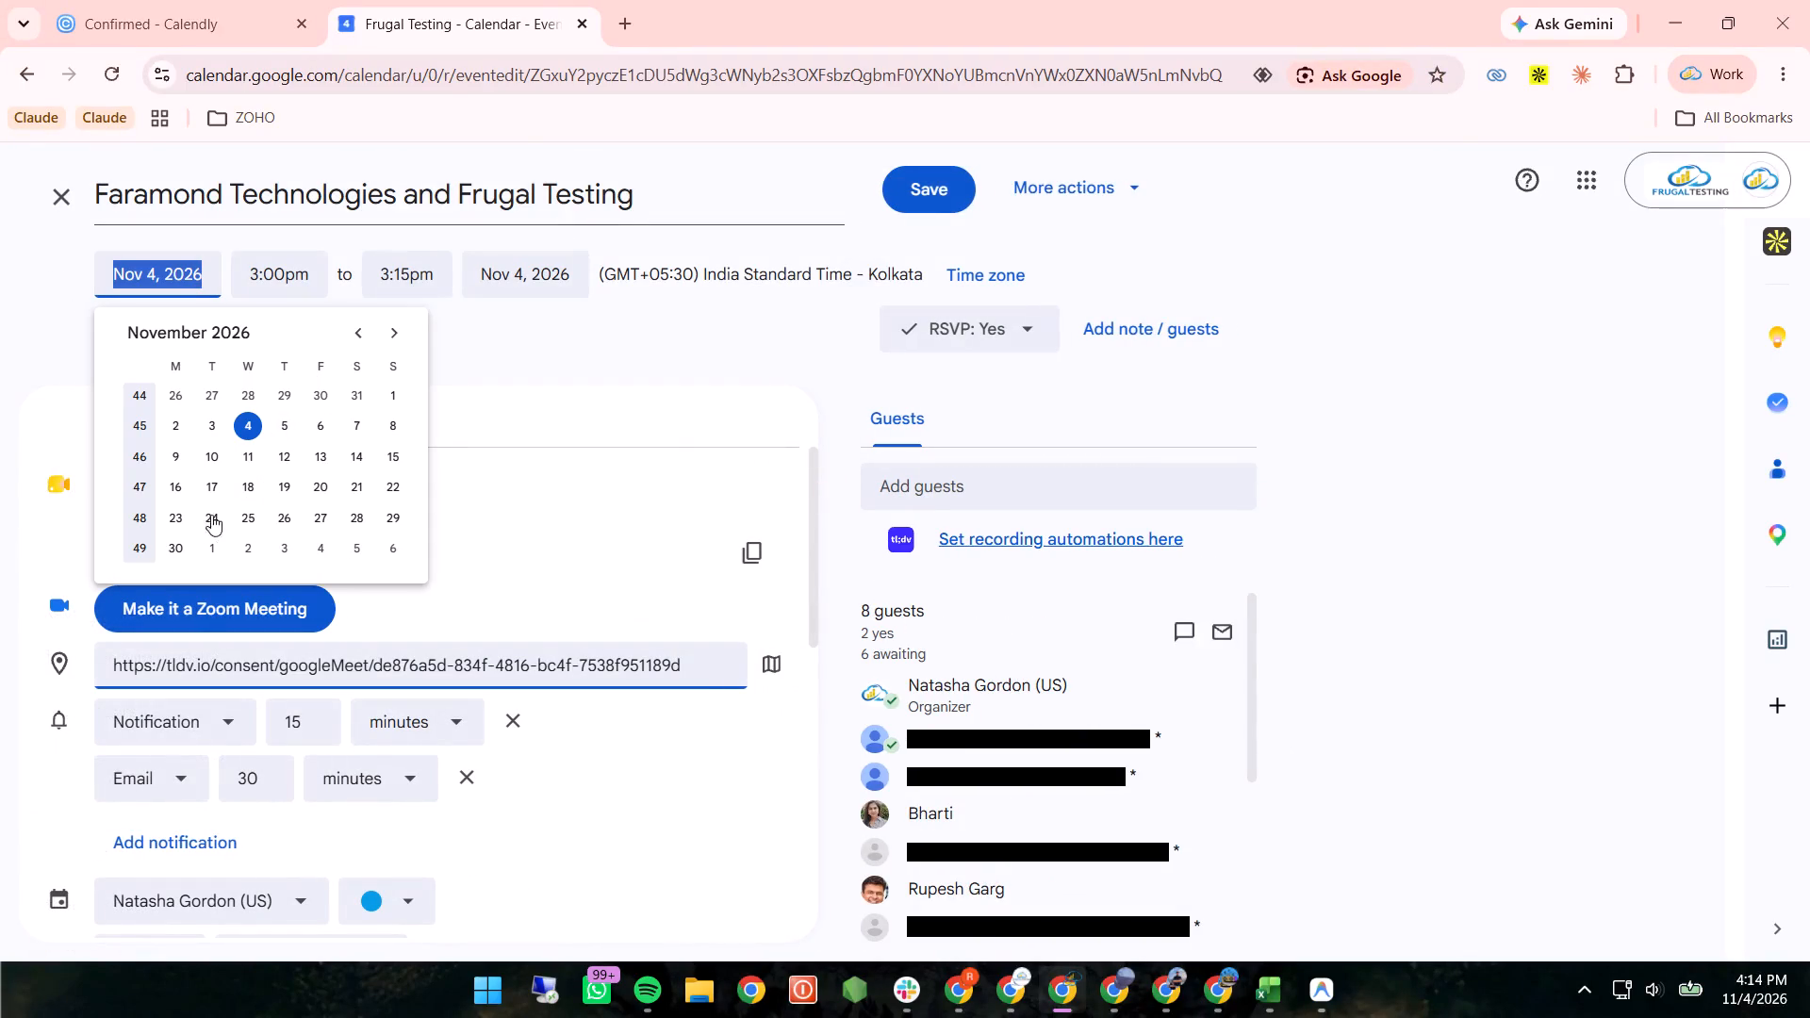
left_click(173, 518)
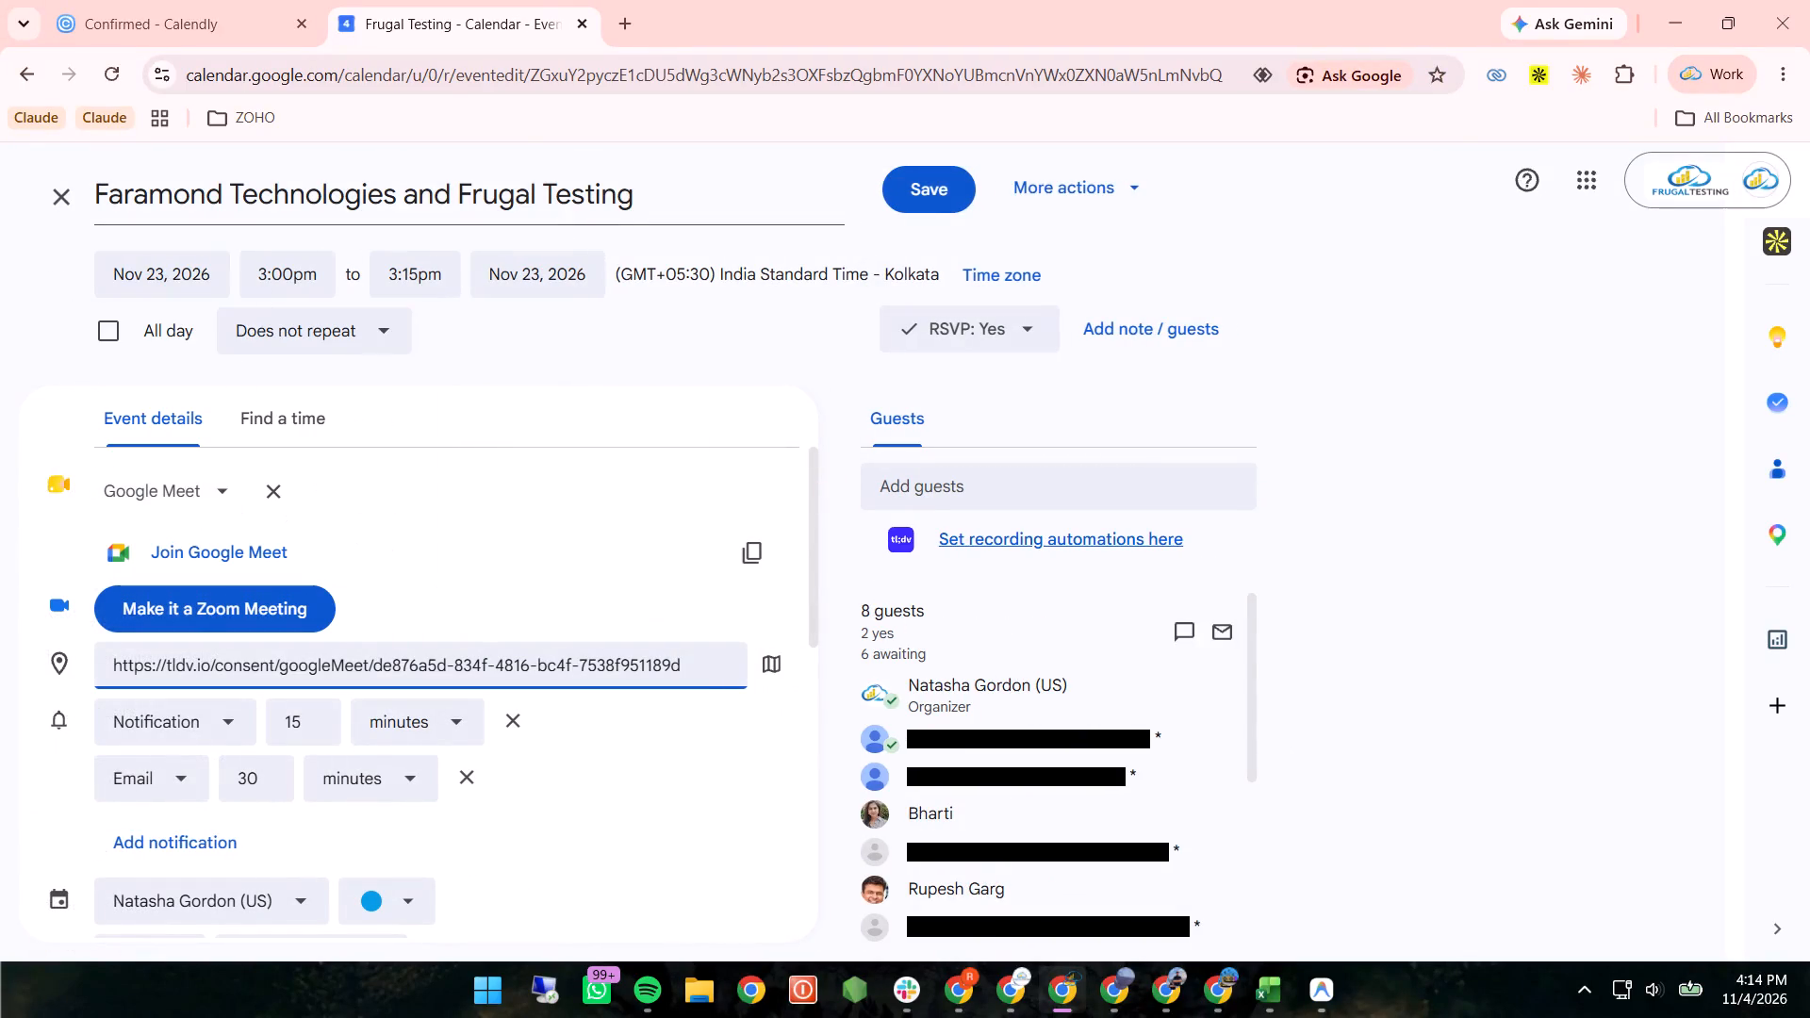
left_click(269, 277)
scroll(295, 380, "down", 2)
scroll(295, 380, "up", 1)
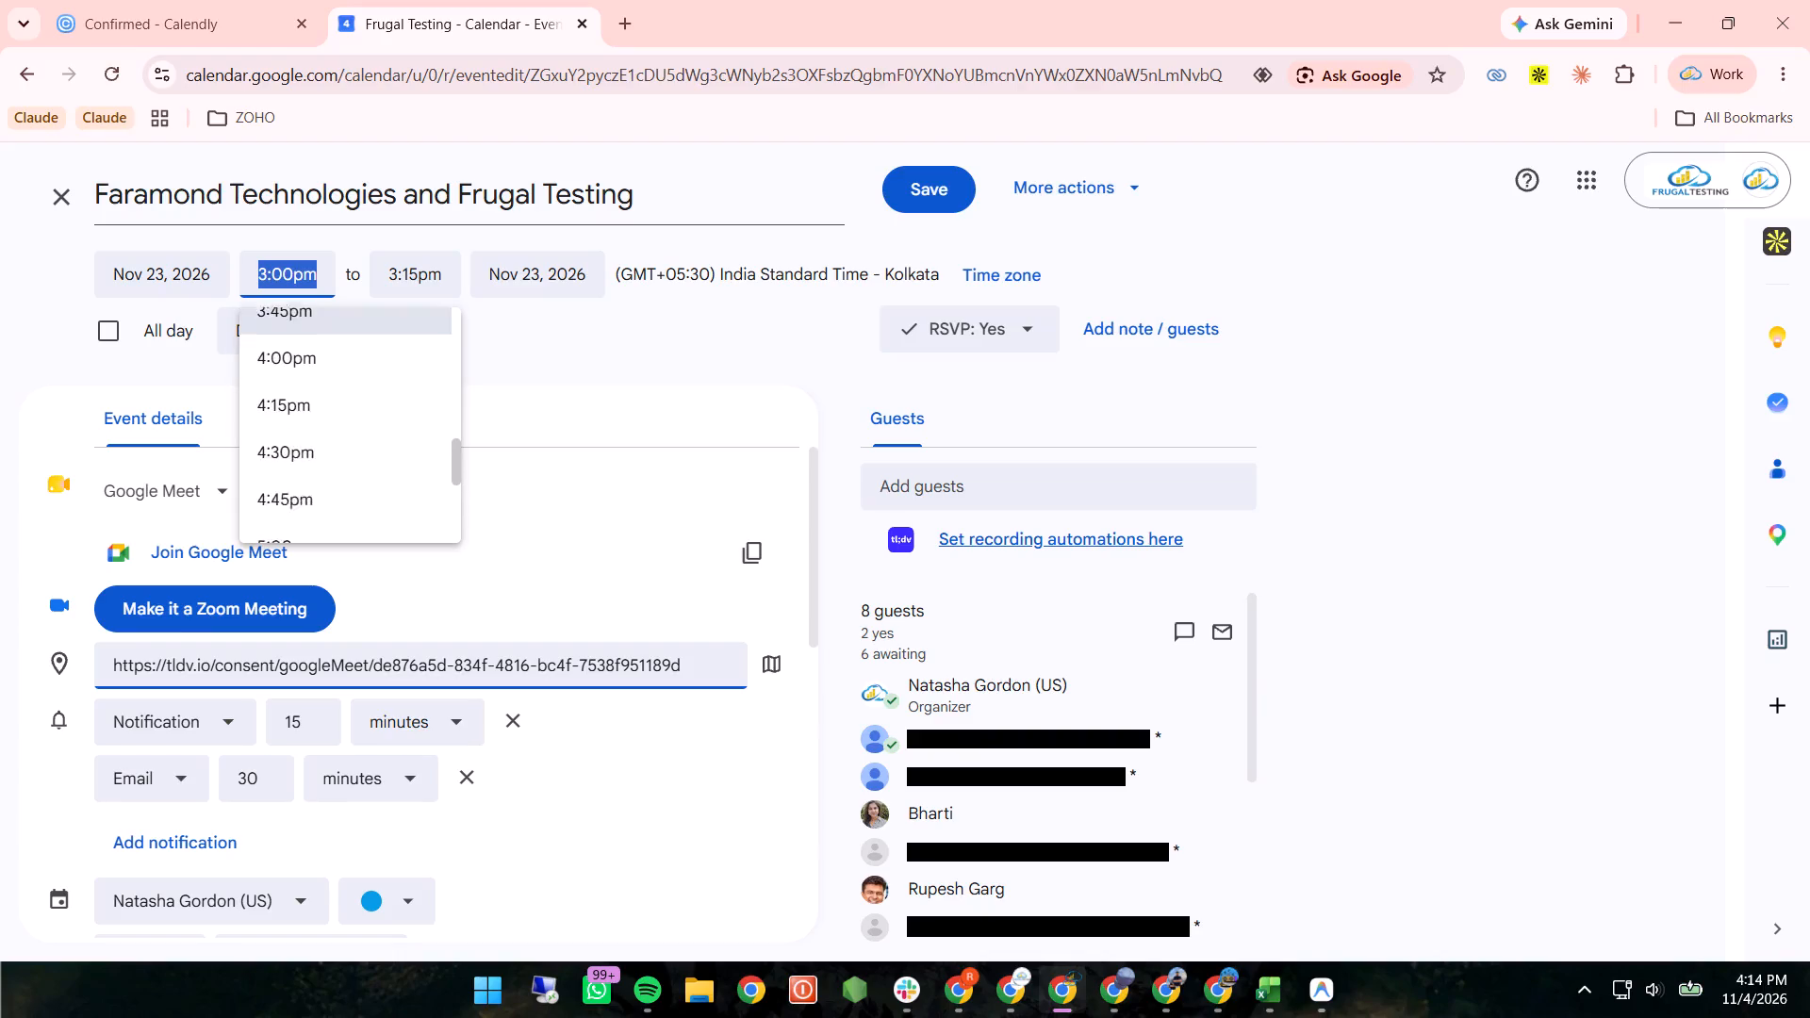
scroll(295, 380, "up", 2)
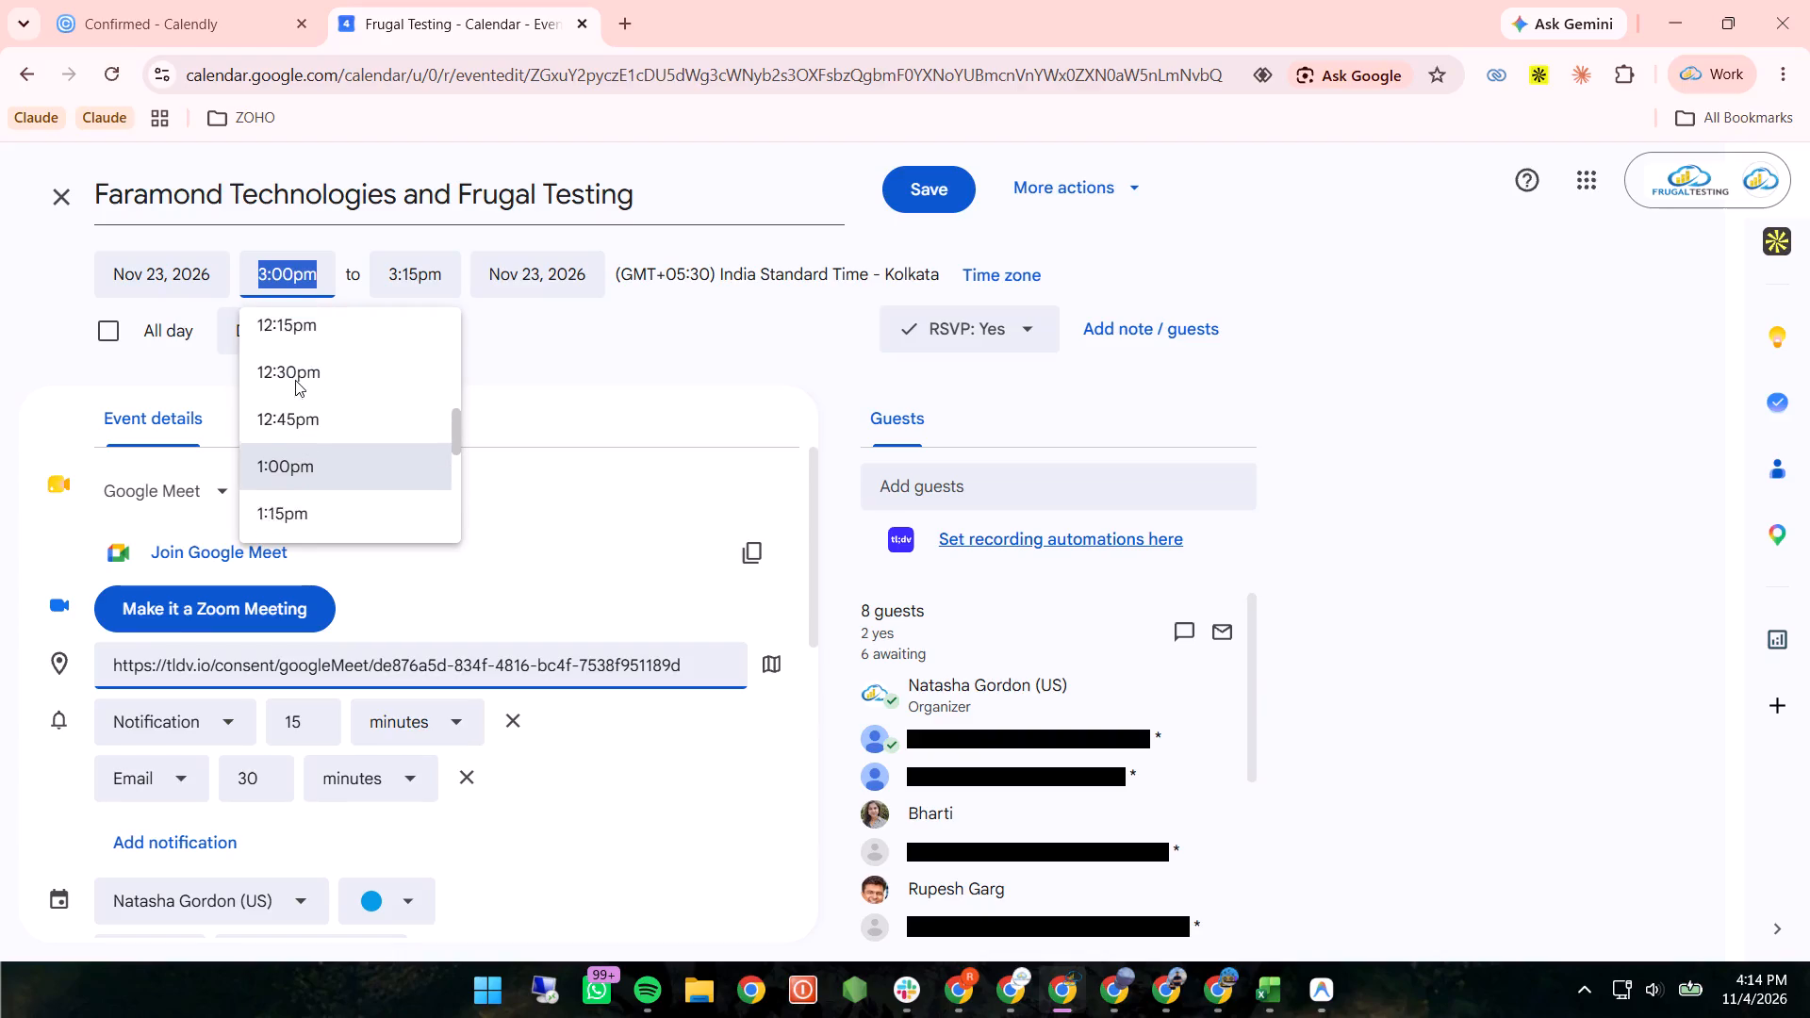
scroll(295, 380, "up", 1)
left_click(293, 422)
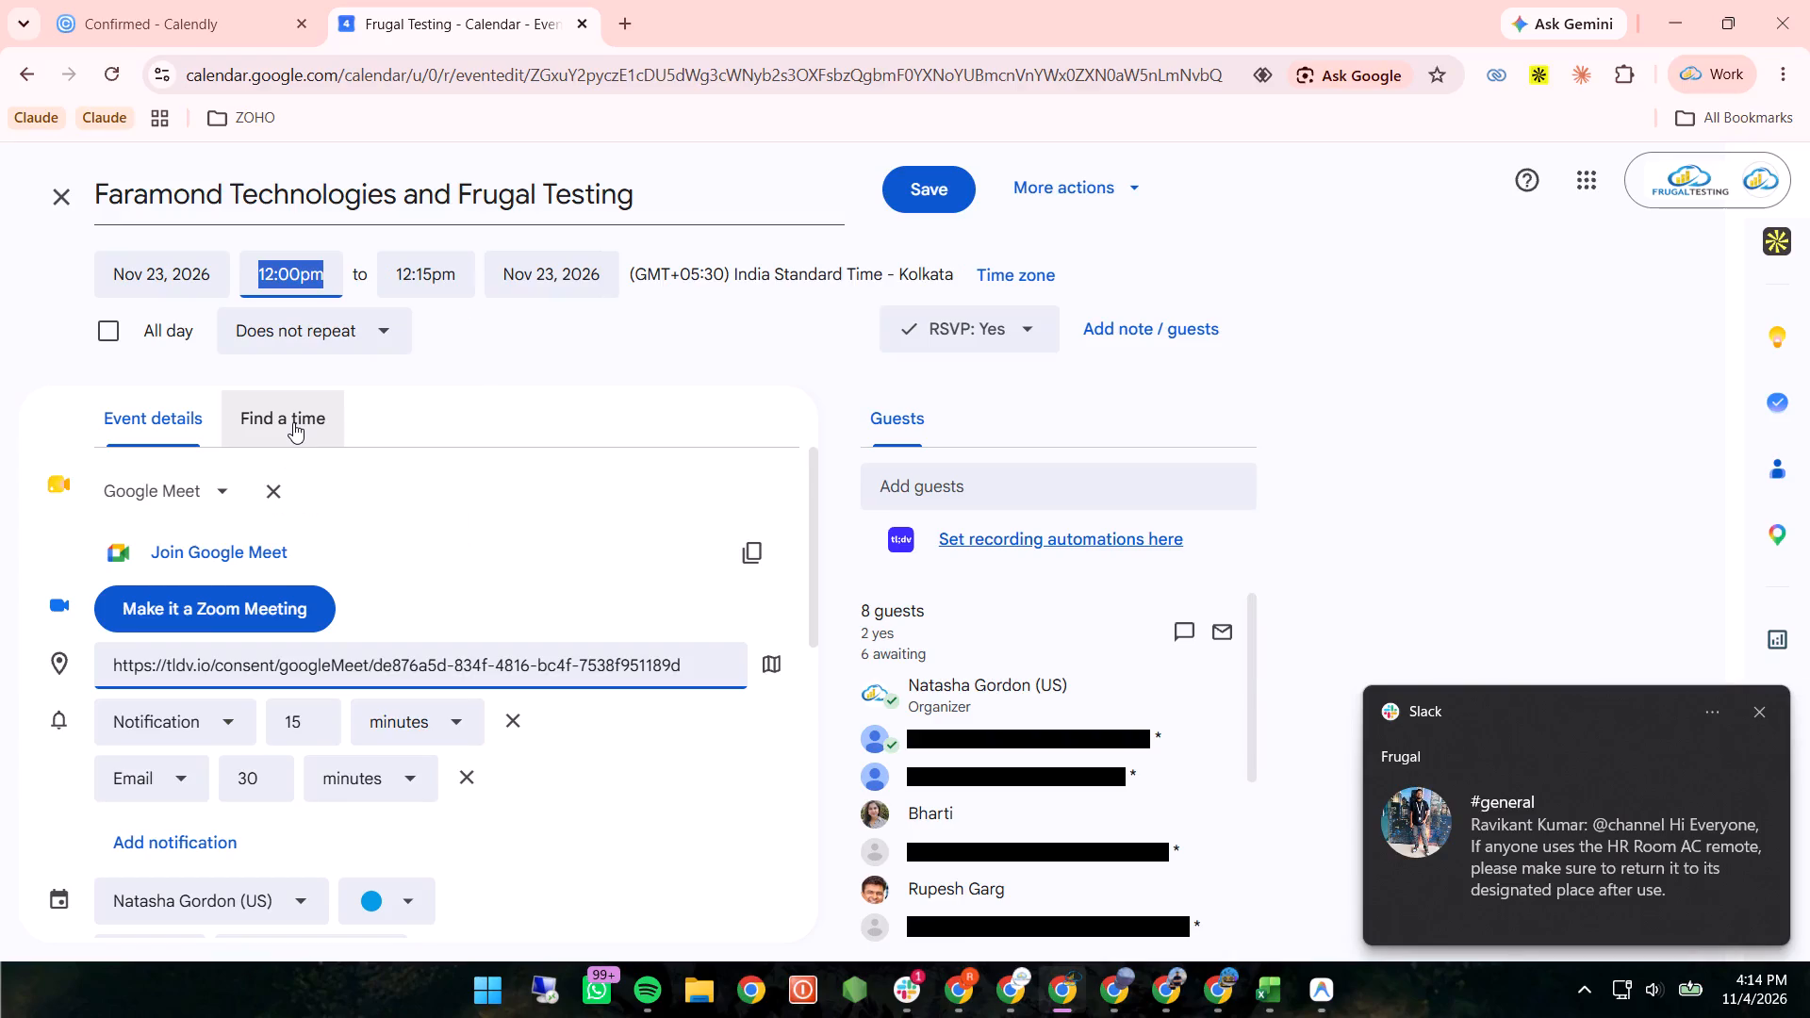
left_click(471, 352)
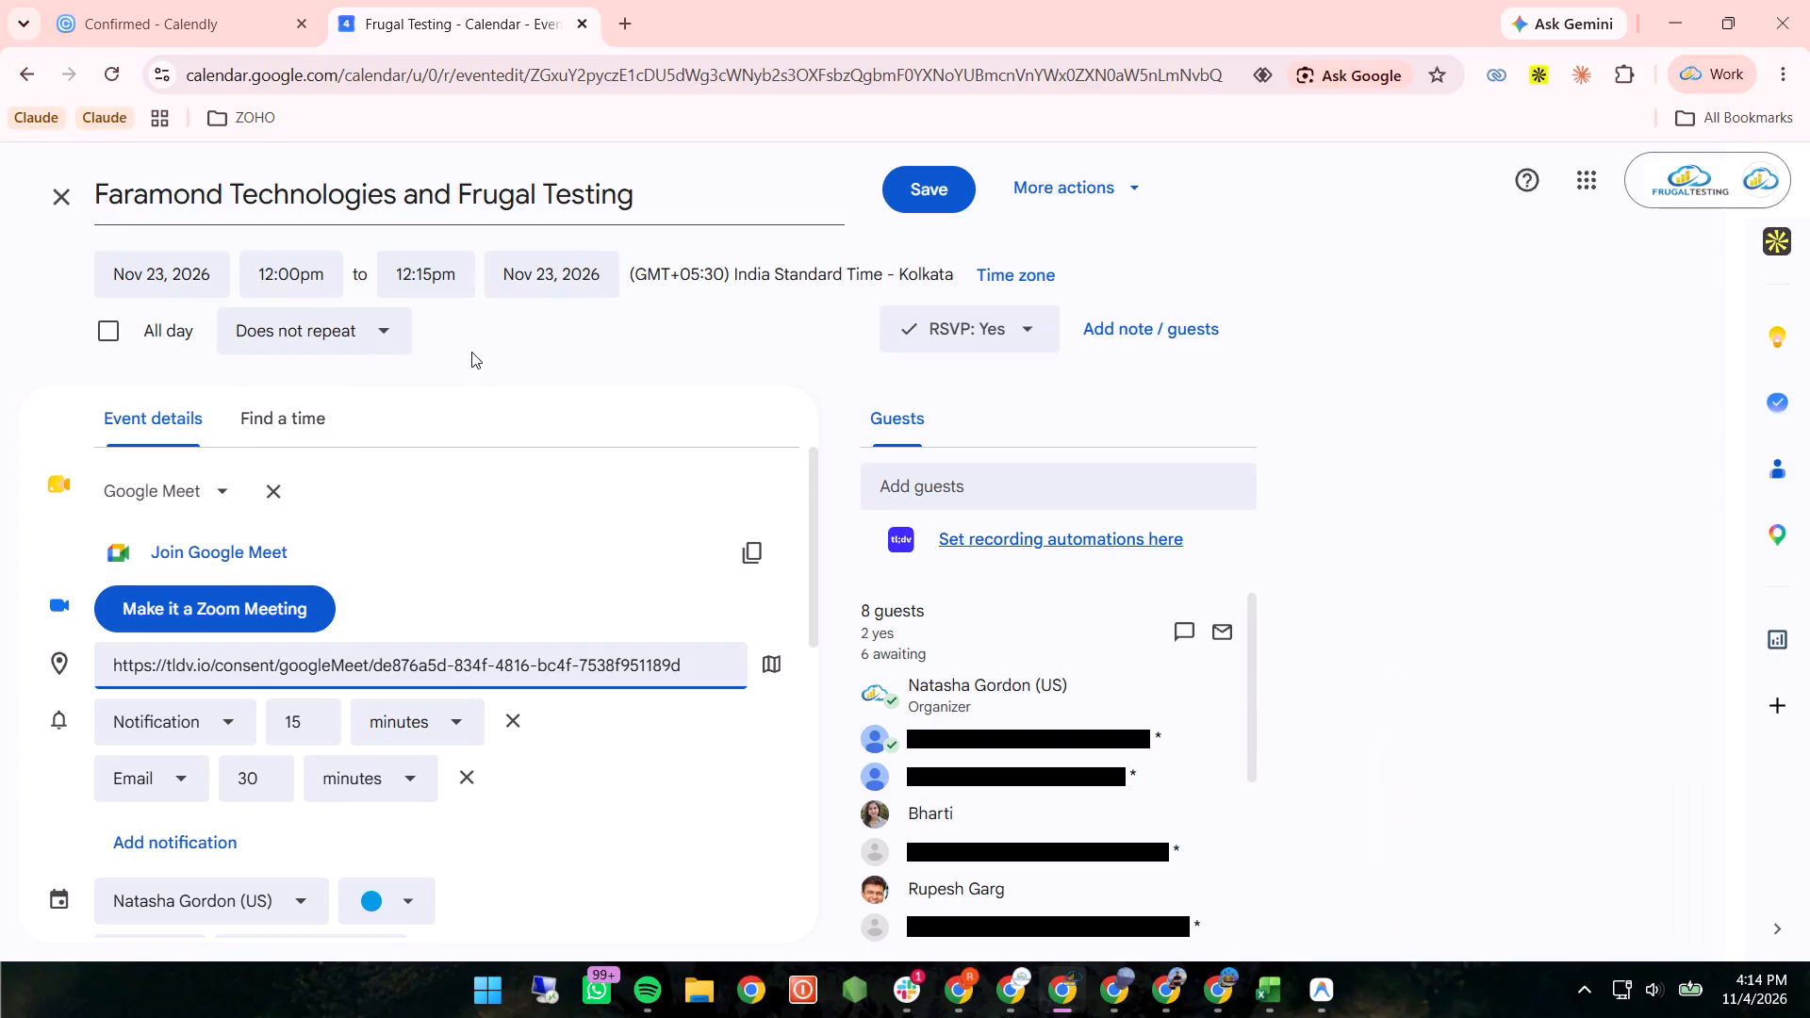
left_click(918, 192)
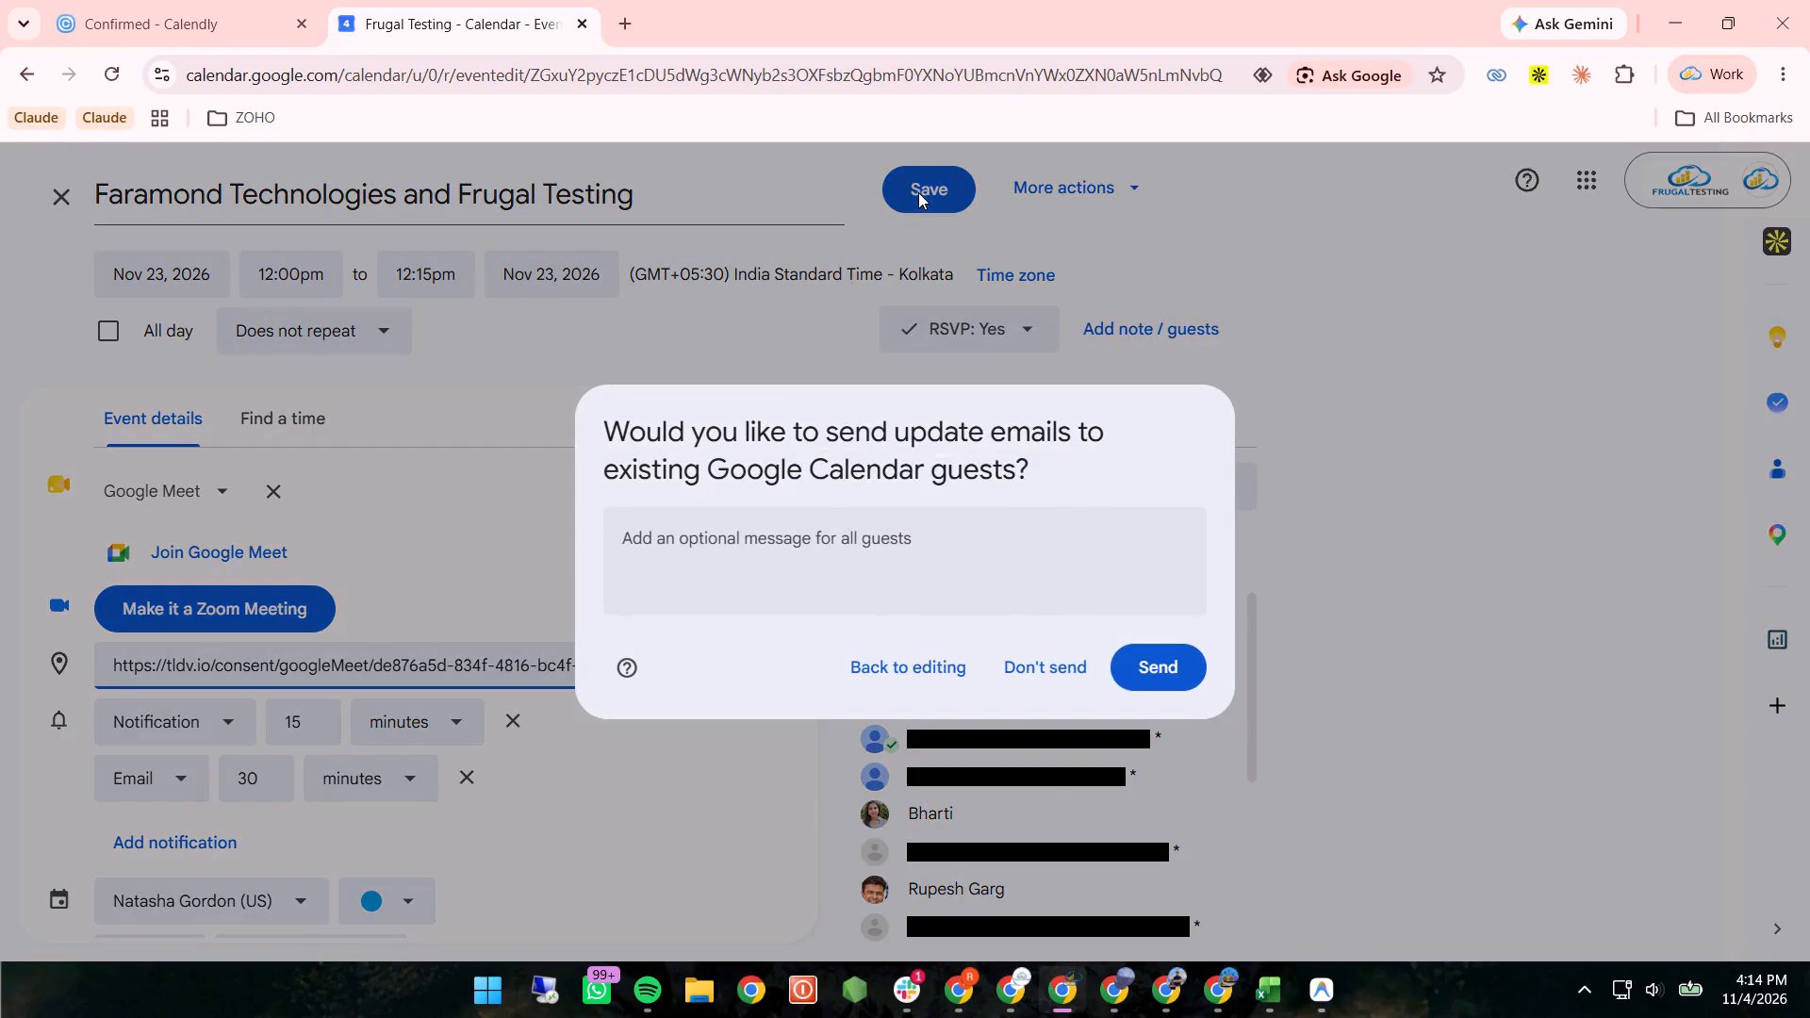
left_click(1143, 662)
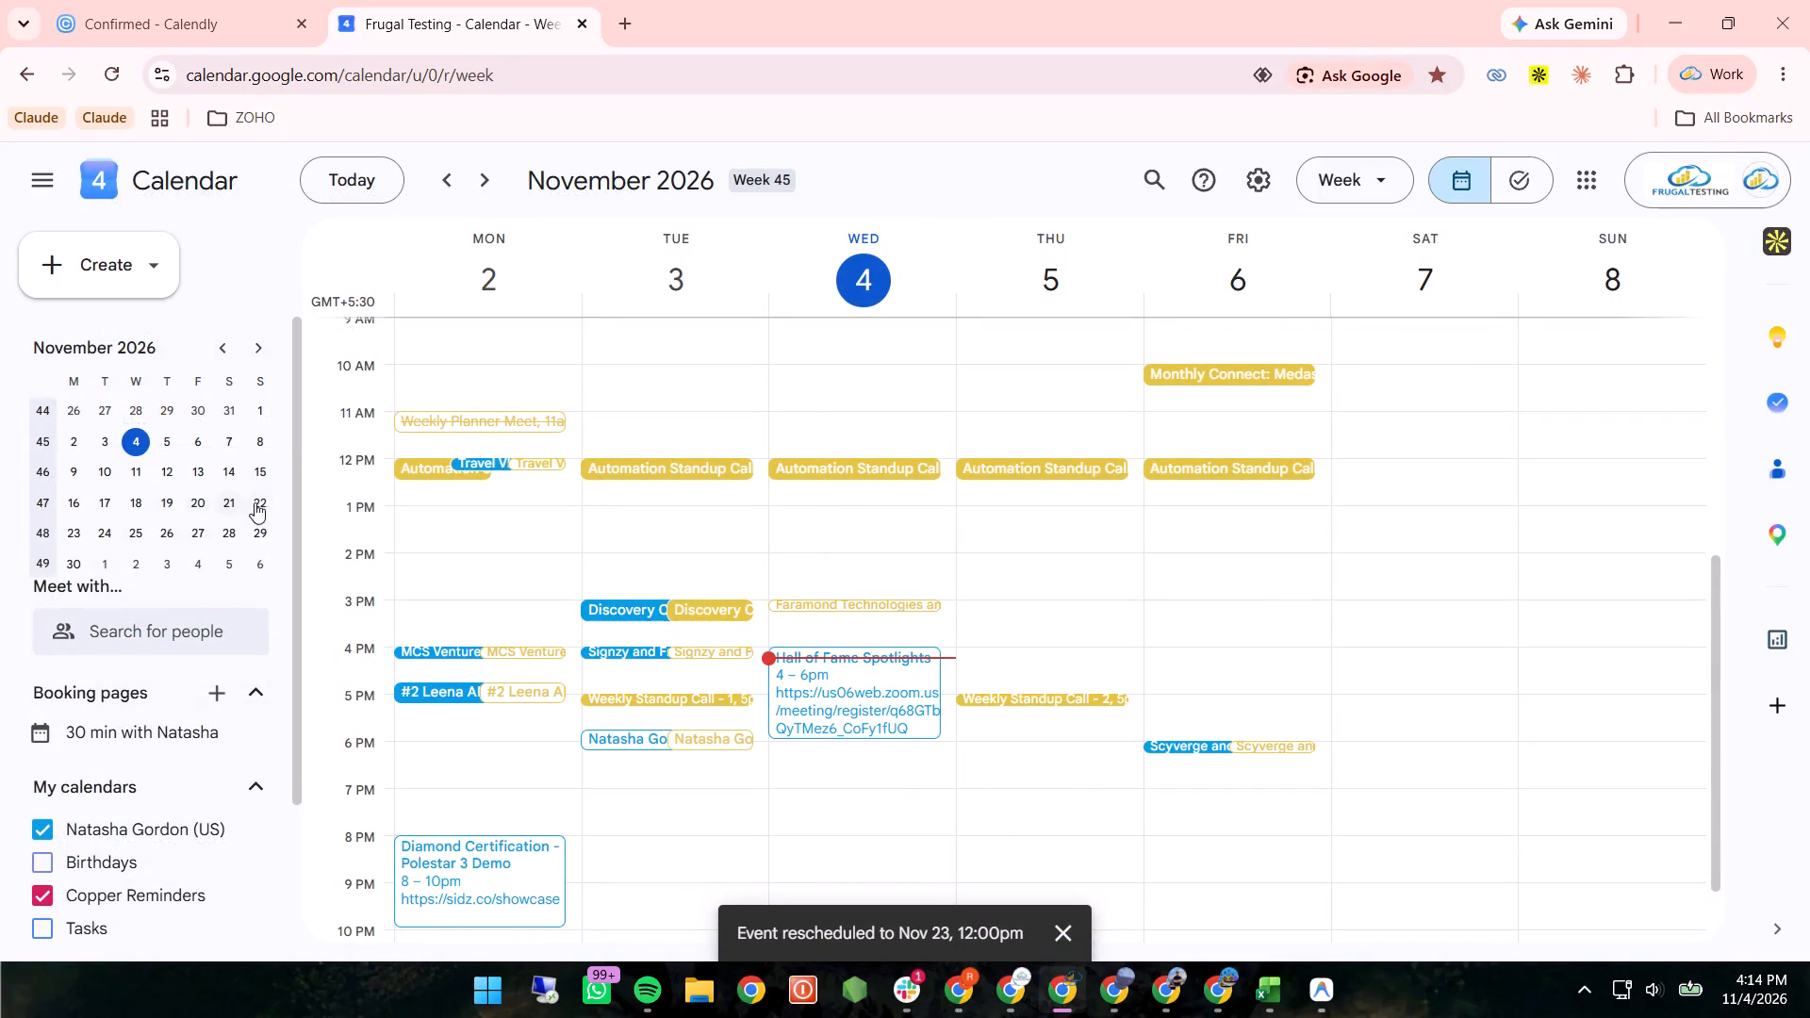
Show the calendar week of November 23 to check the rescheduled Faramond Technologies meeting.
left_click(75, 531)
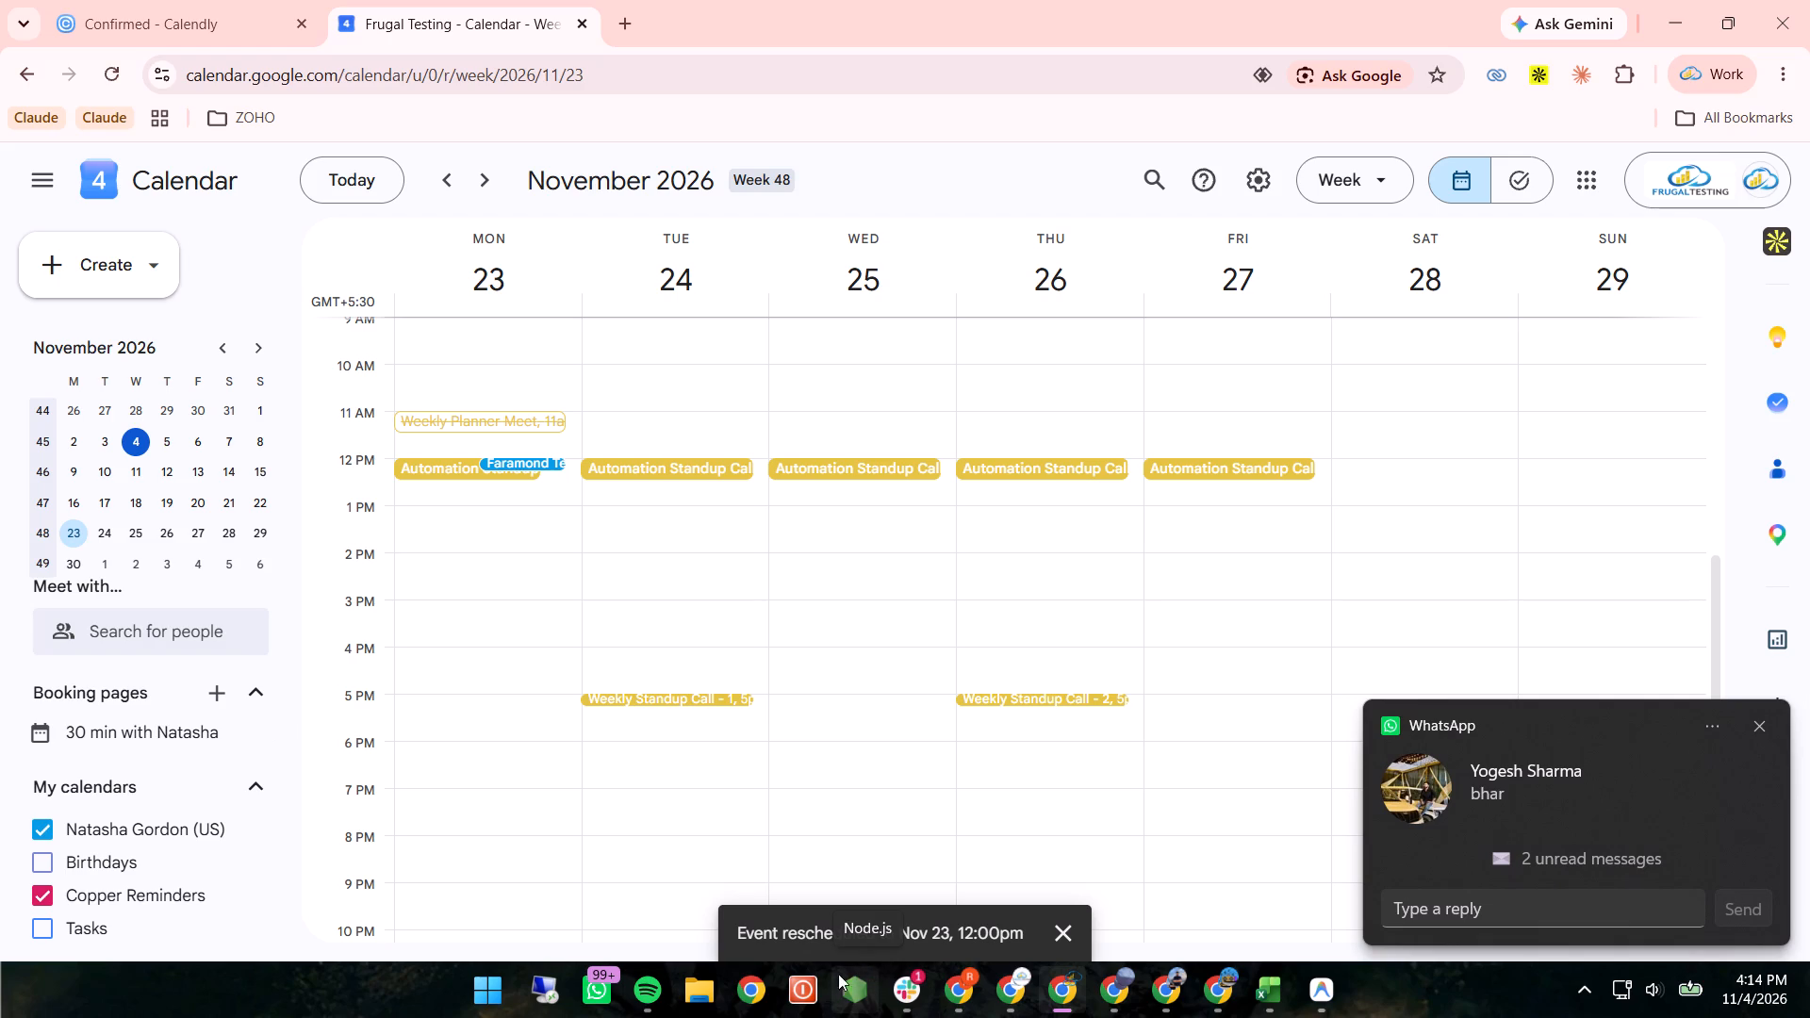
Switch to WhatsApp to view the unread messages.
left_click(593, 984)
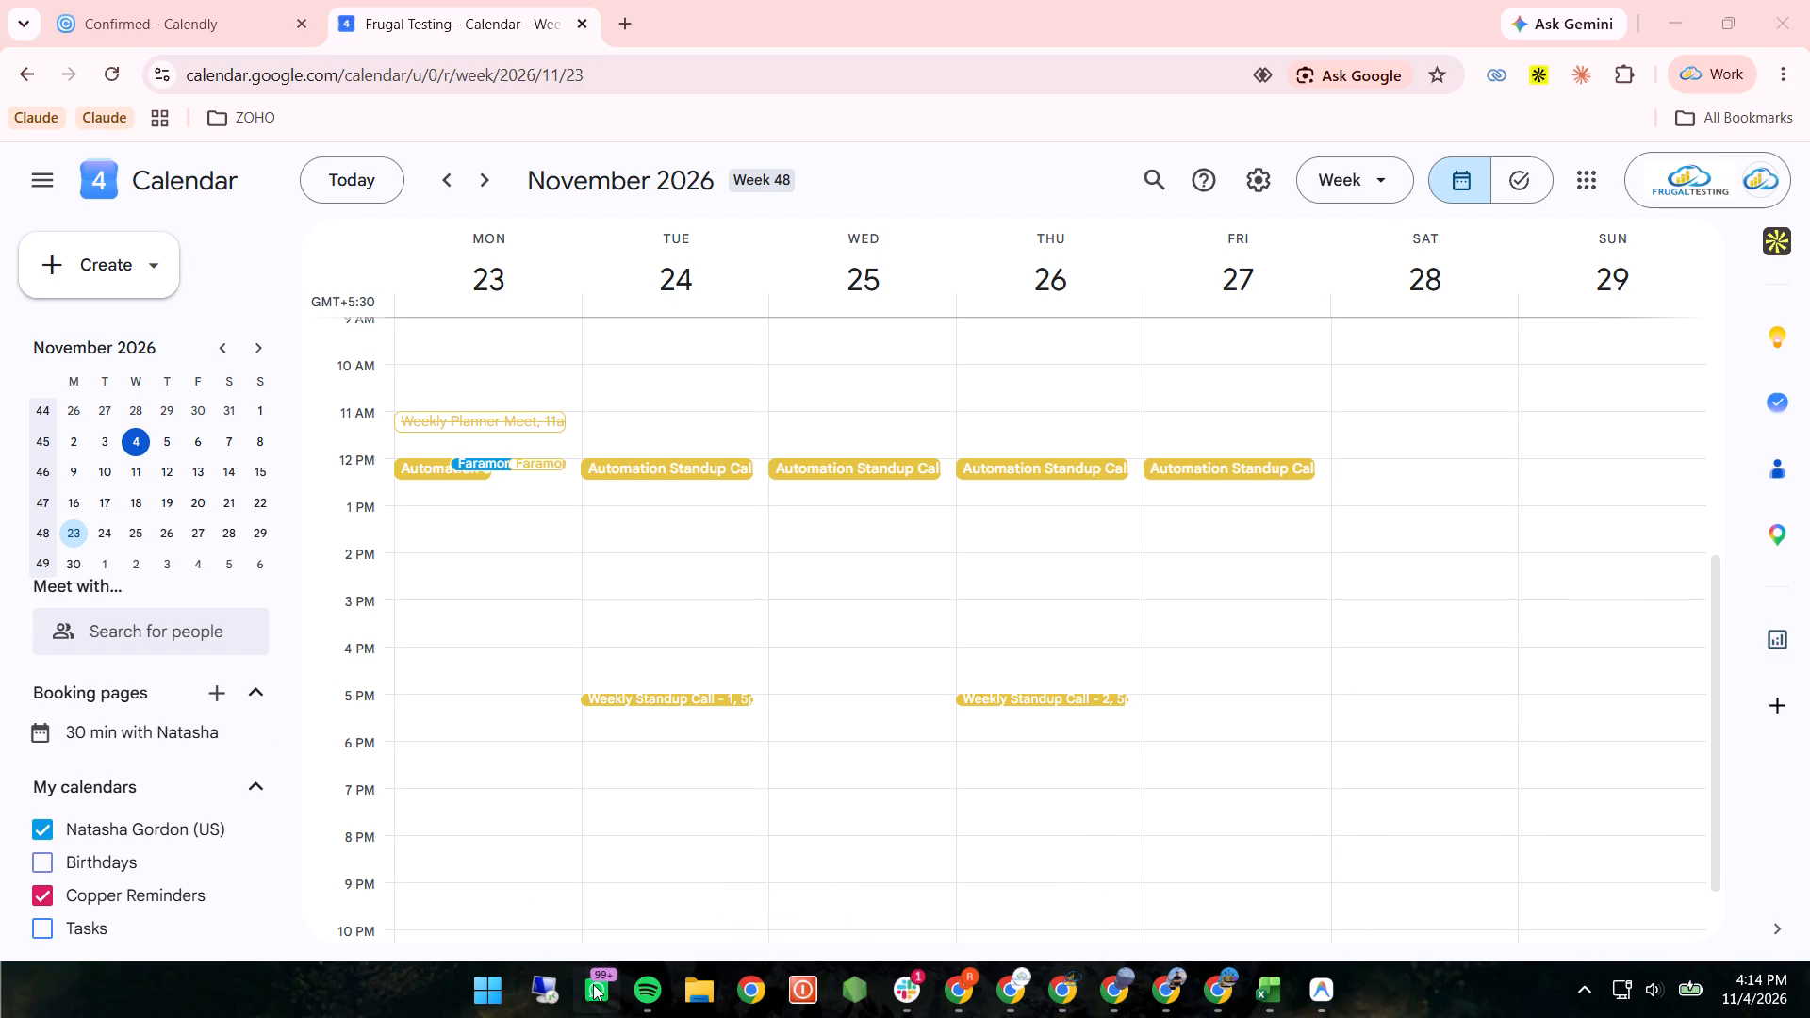
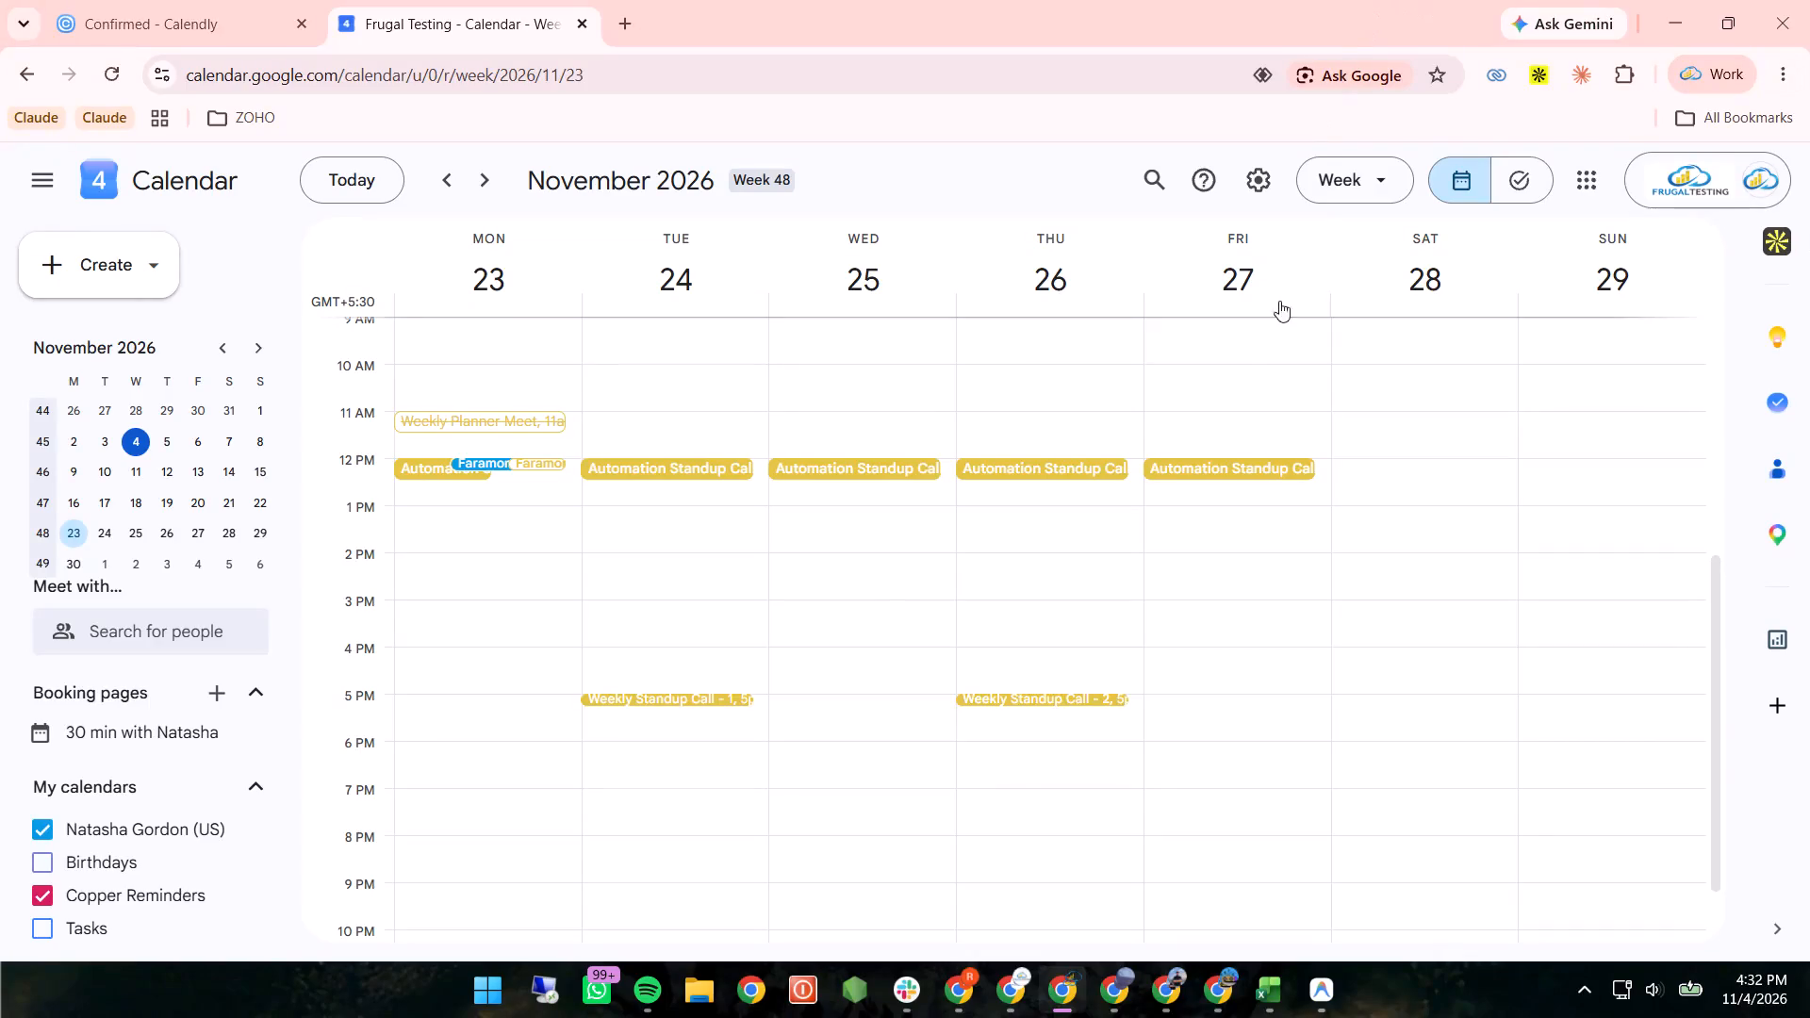
Remove the second-to-last guest from the November 23 Faramond Technologies and Frugal Testing event, save it, and send the cancellation email.
left_click(495, 463)
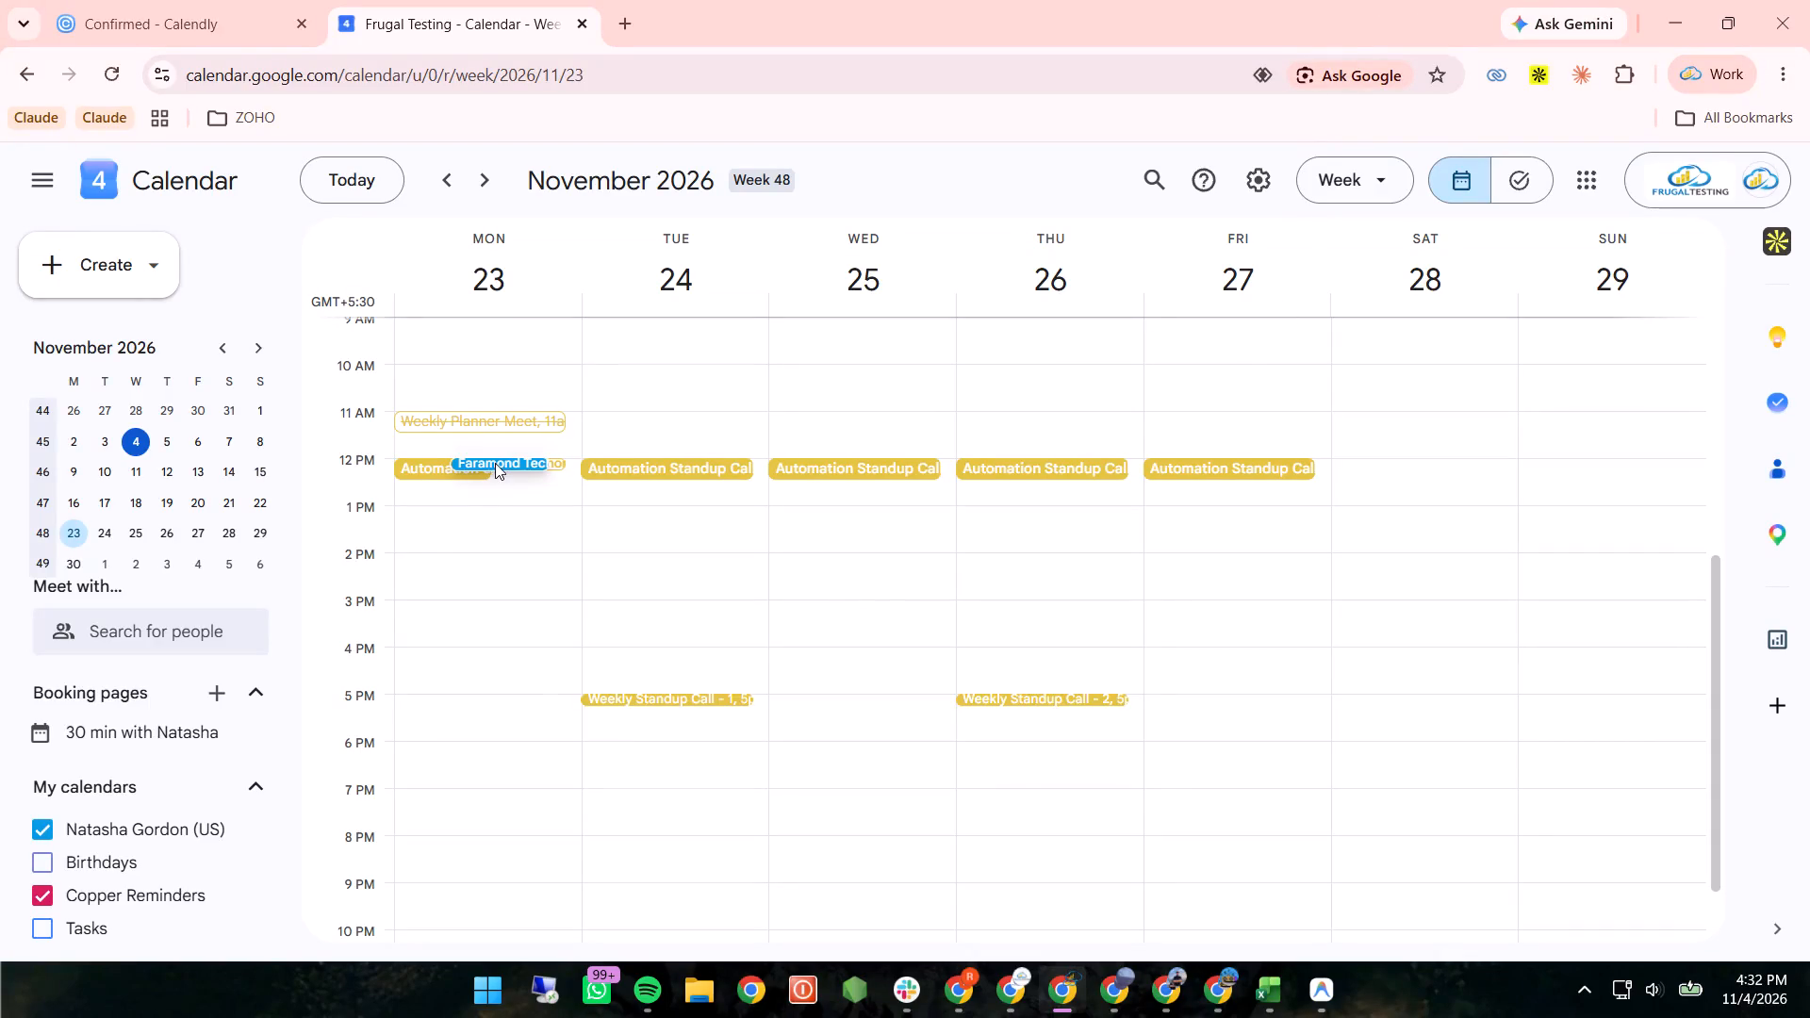
scroll(875, 559, "down", 2)
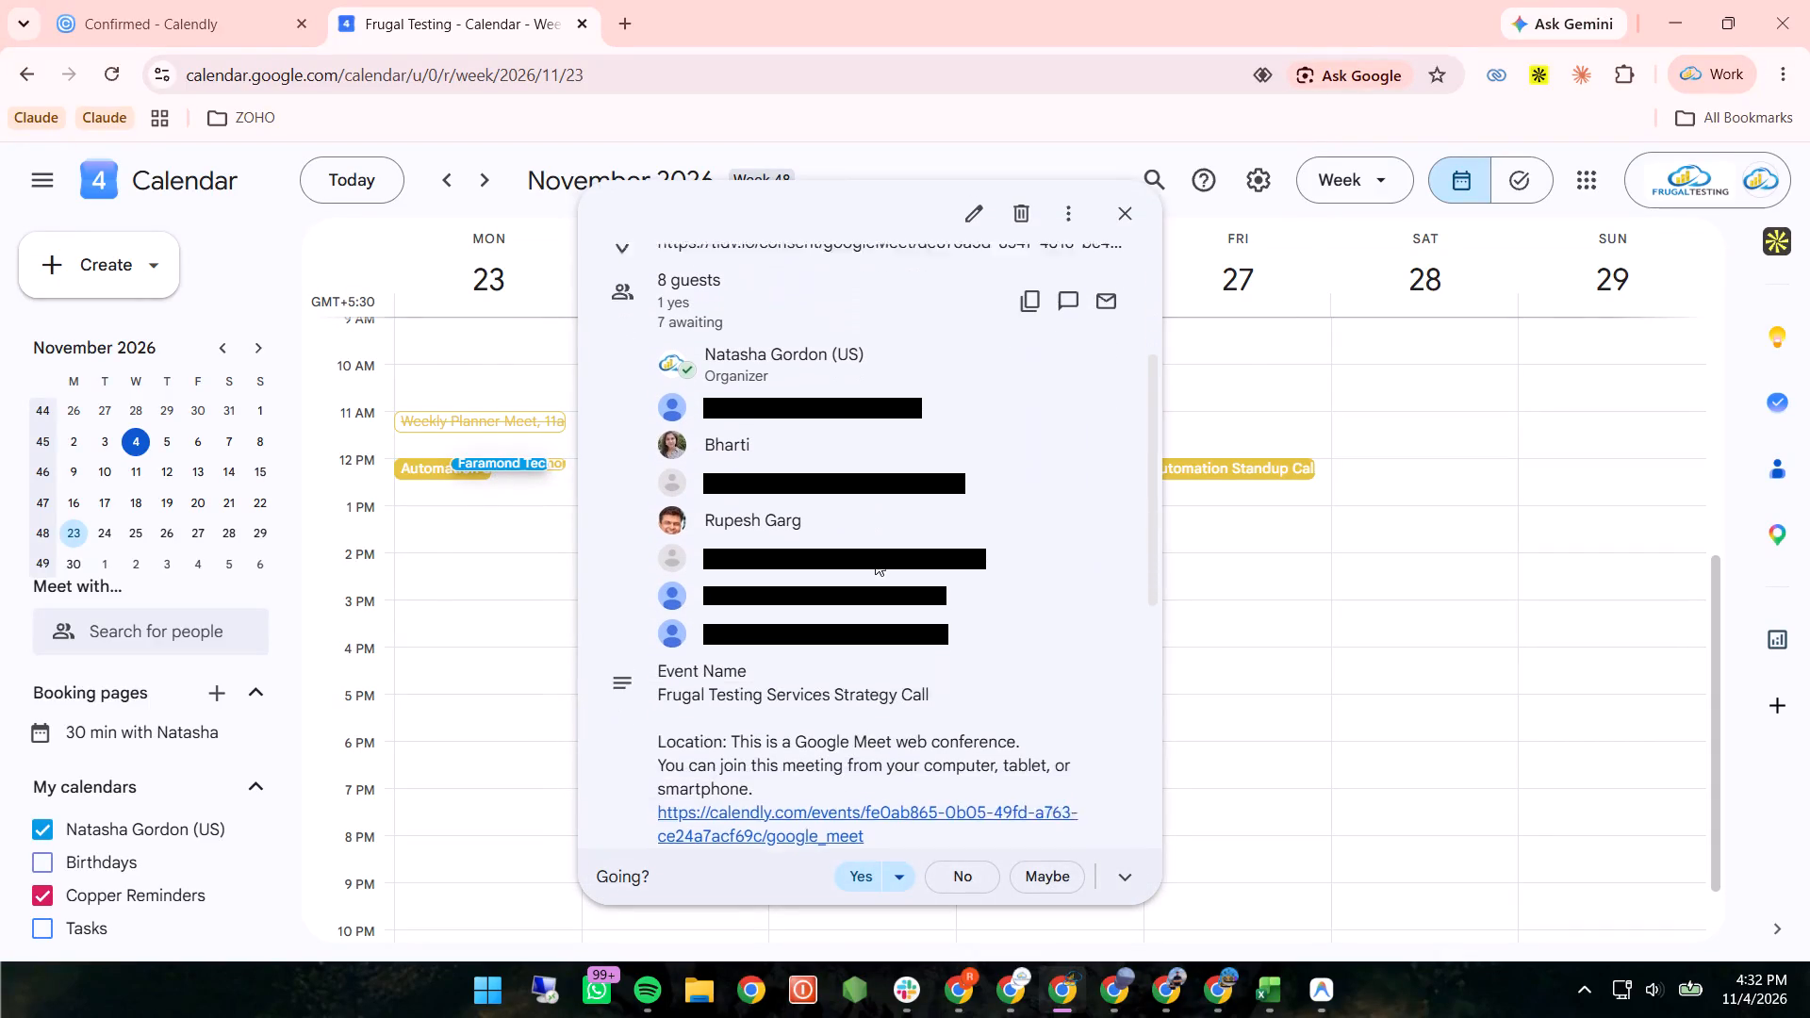
scroll(875, 559, "down", 1)
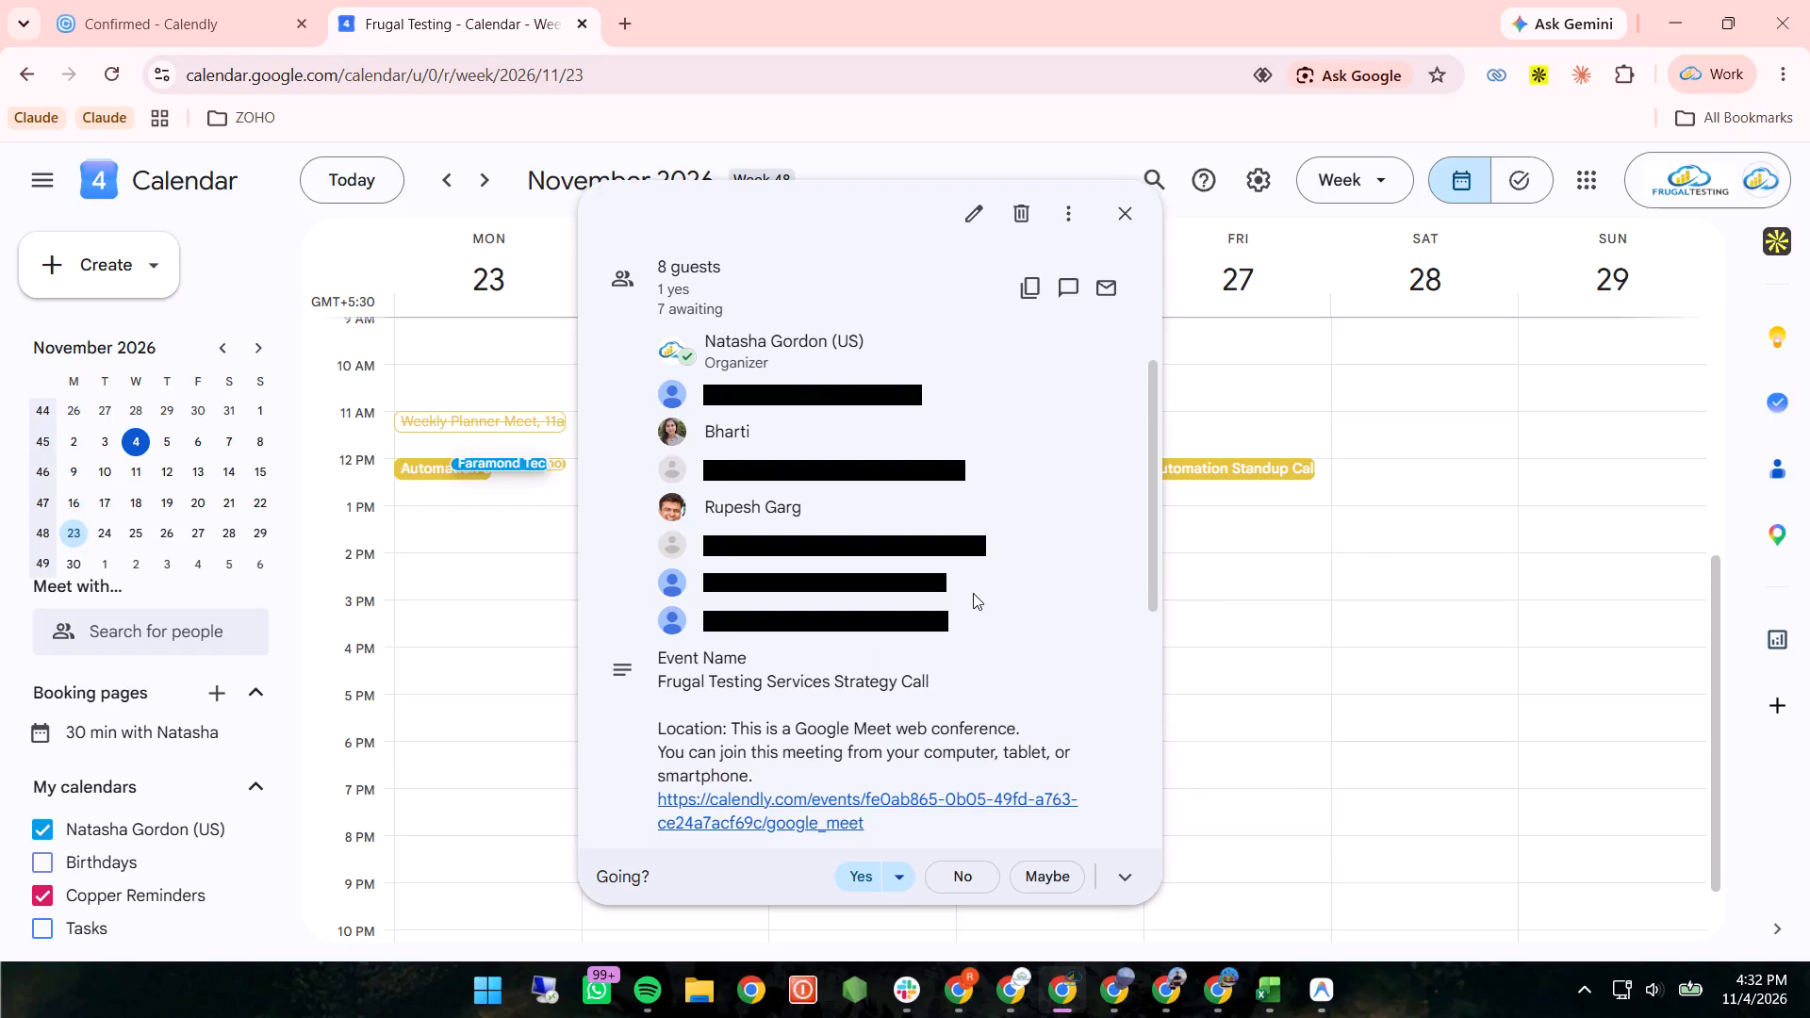
left_click(966, 222)
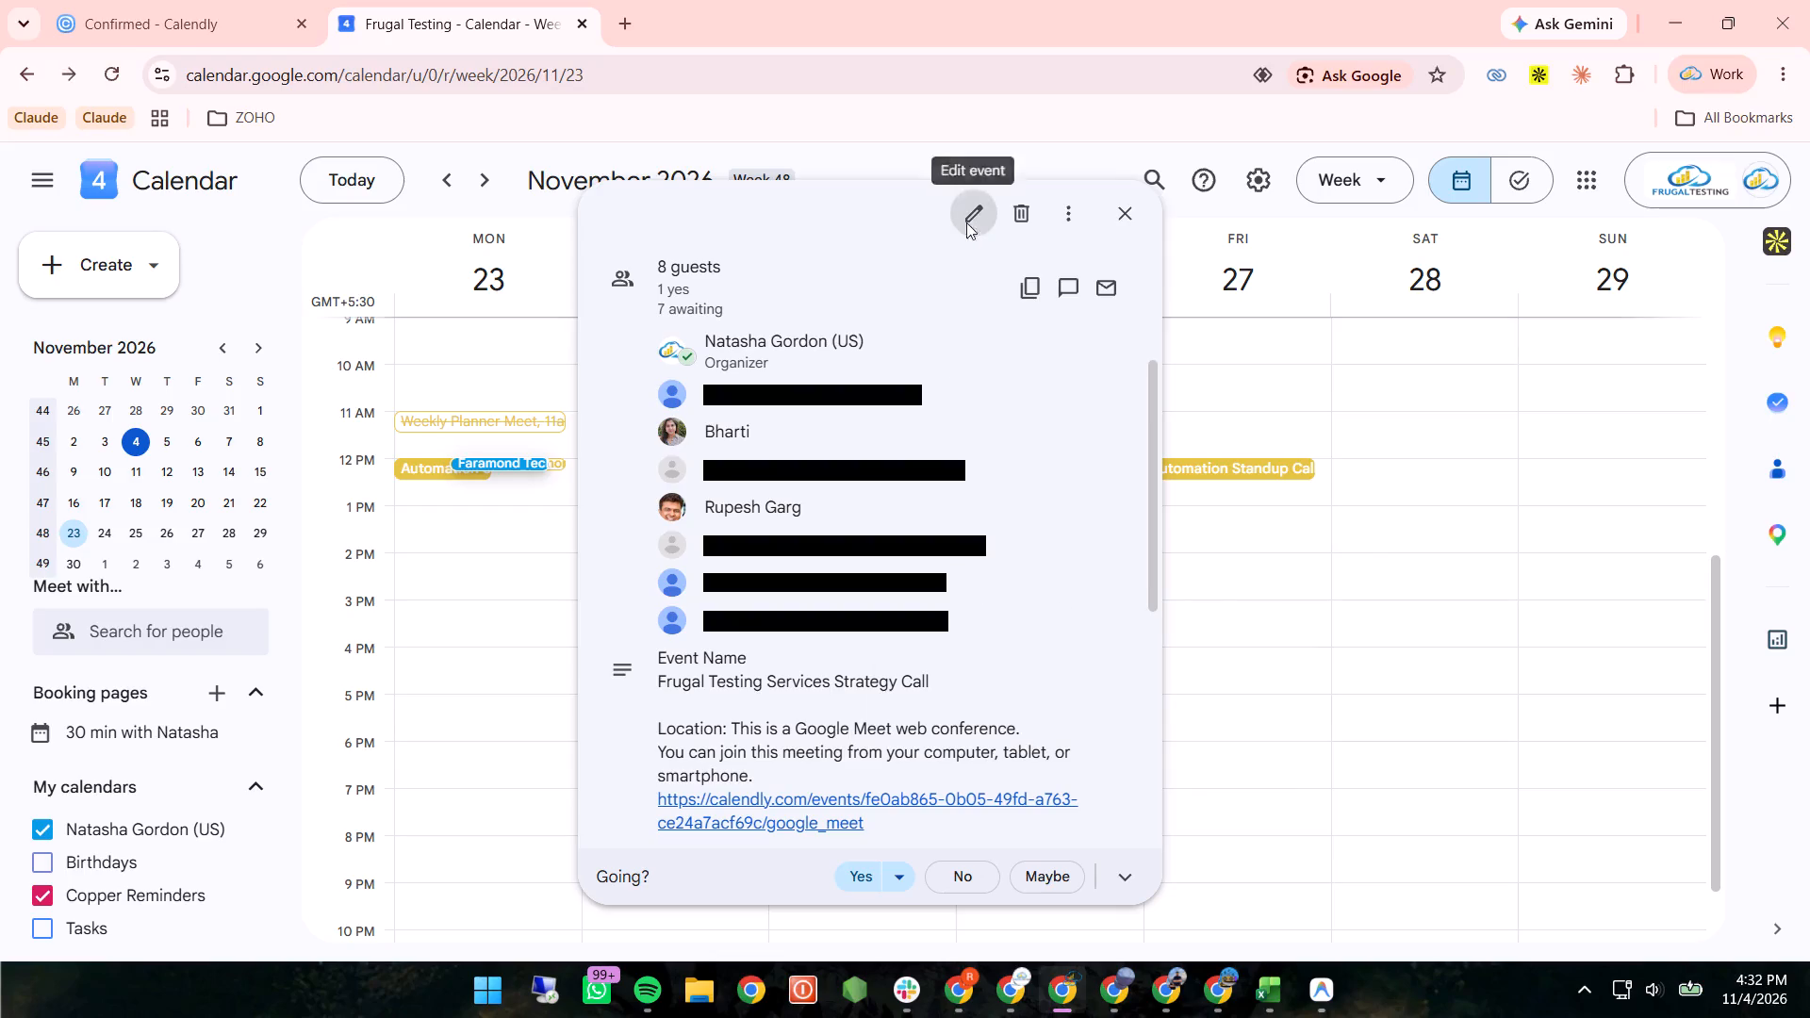
scroll(1067, 775, "down", 1)
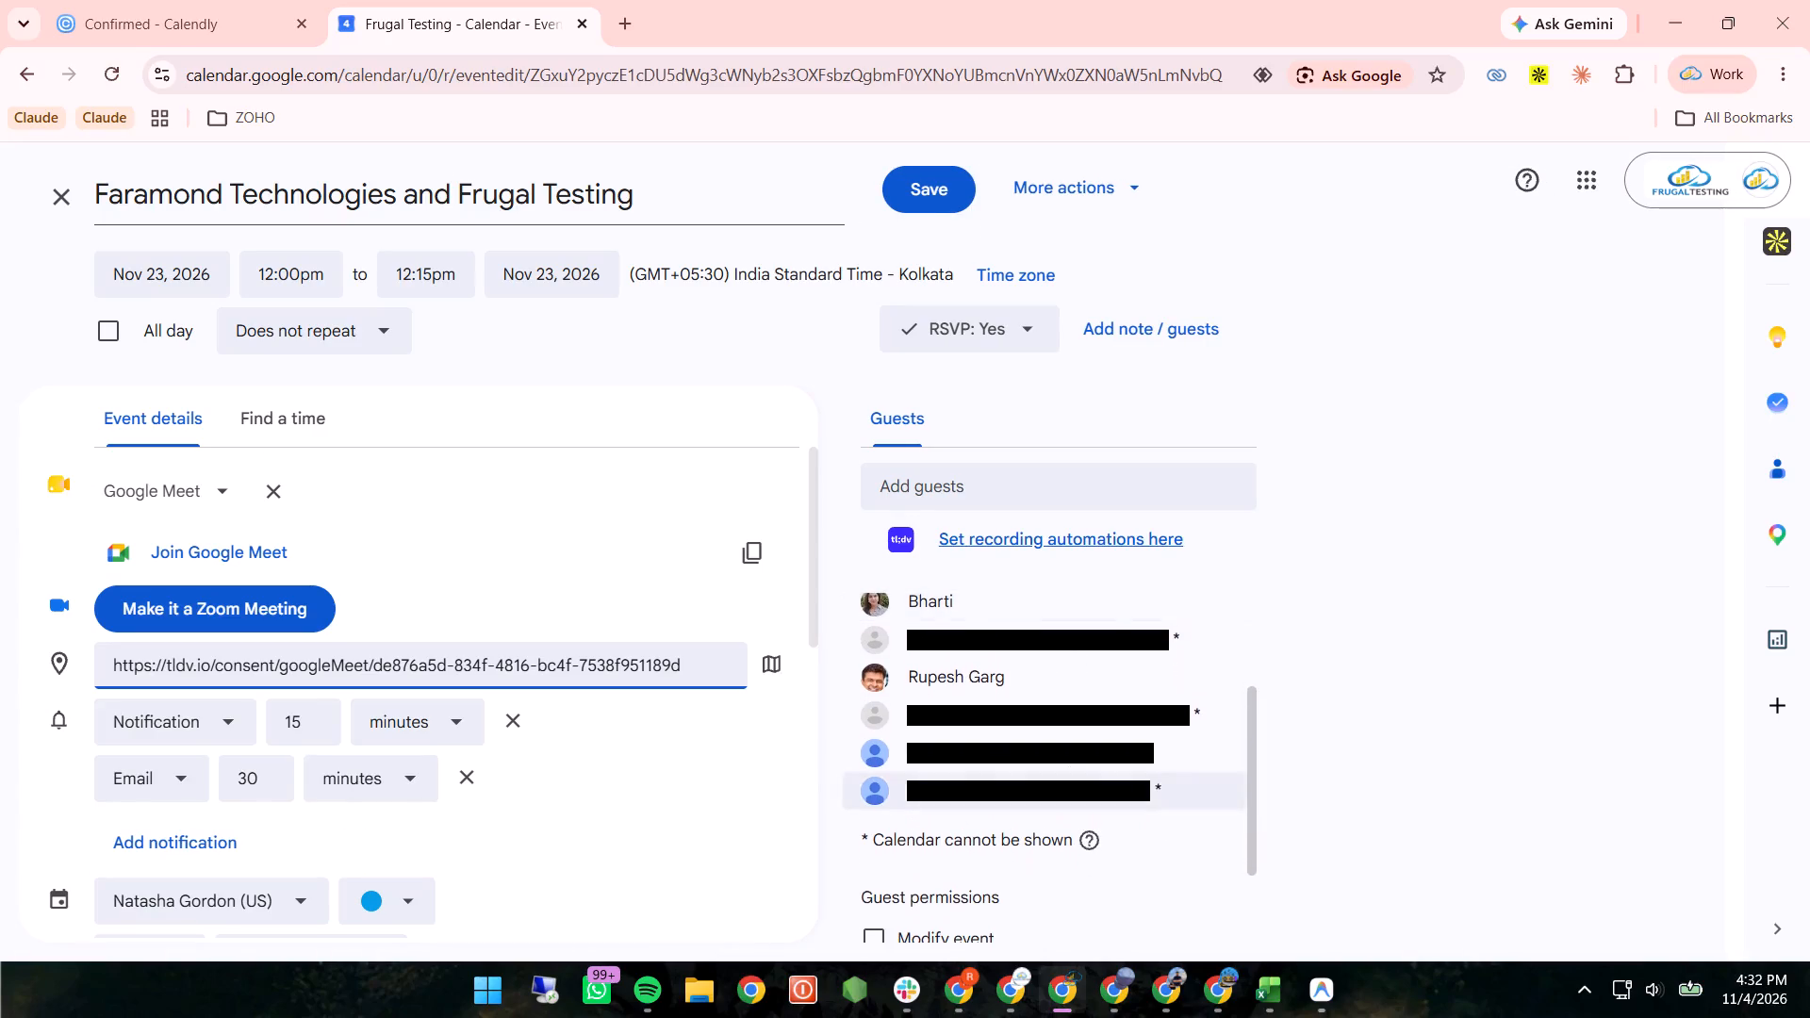
left_click(1209, 753)
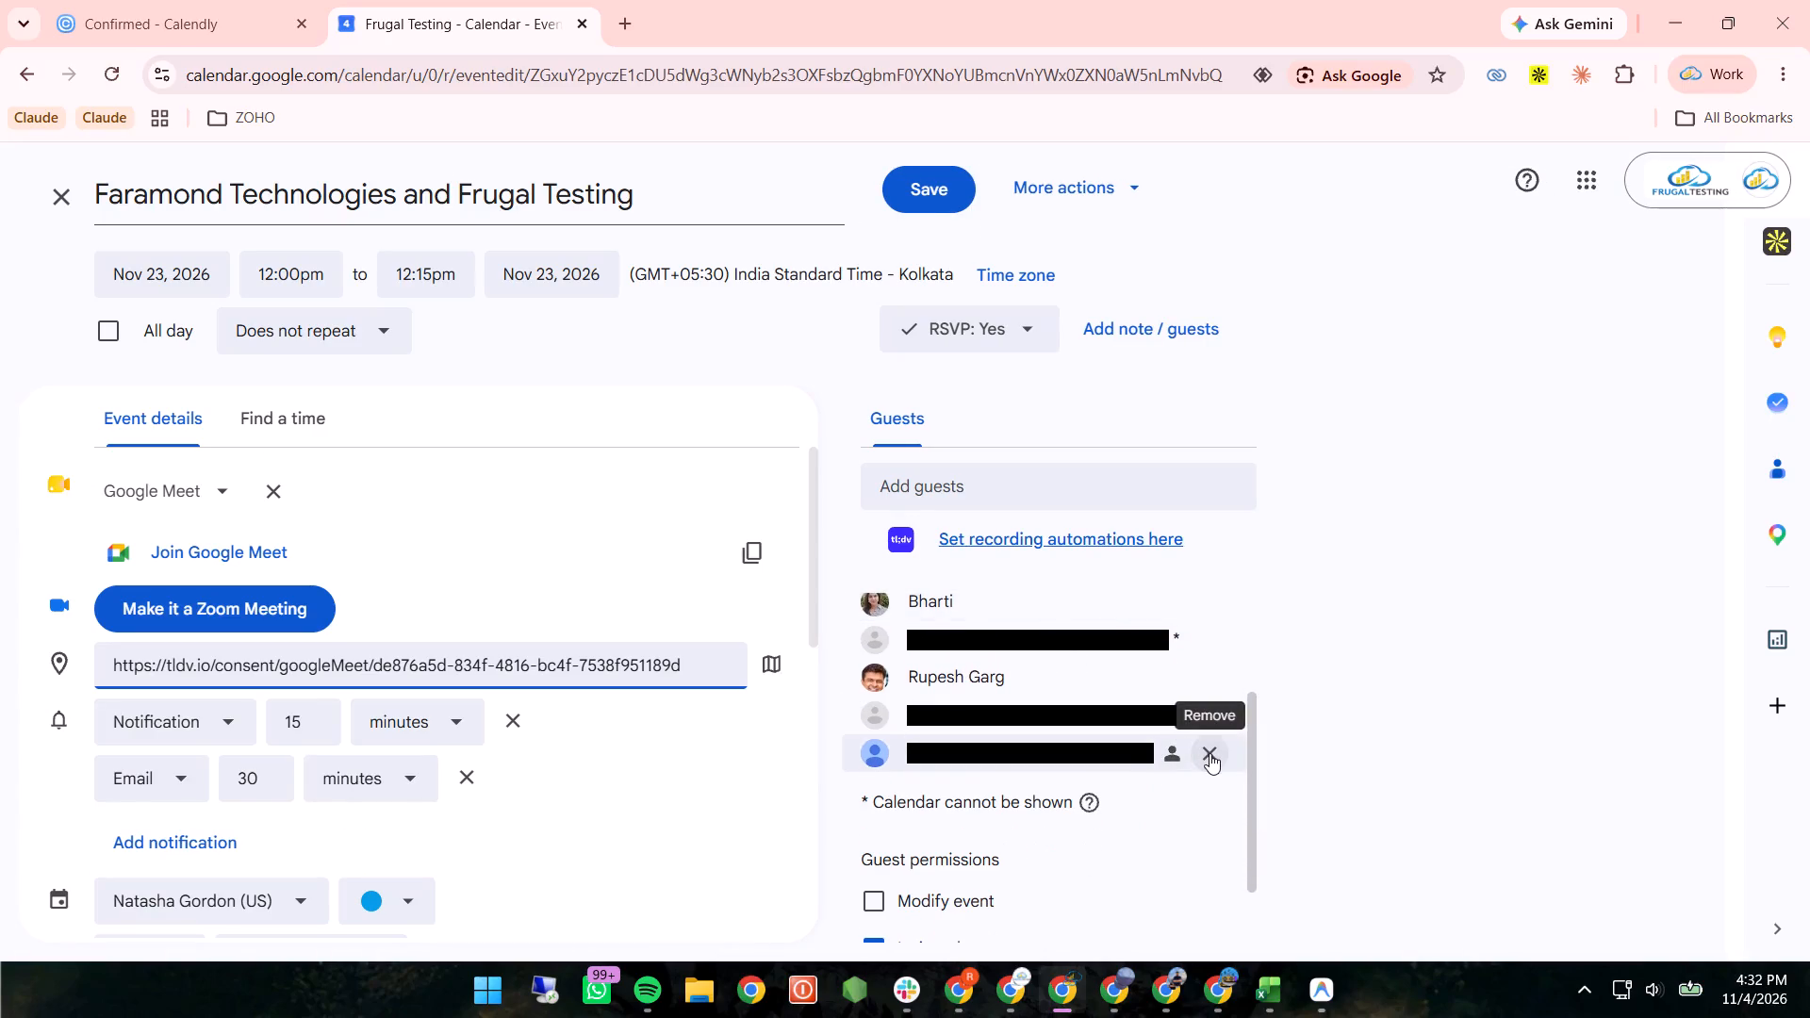
left_click(934, 201)
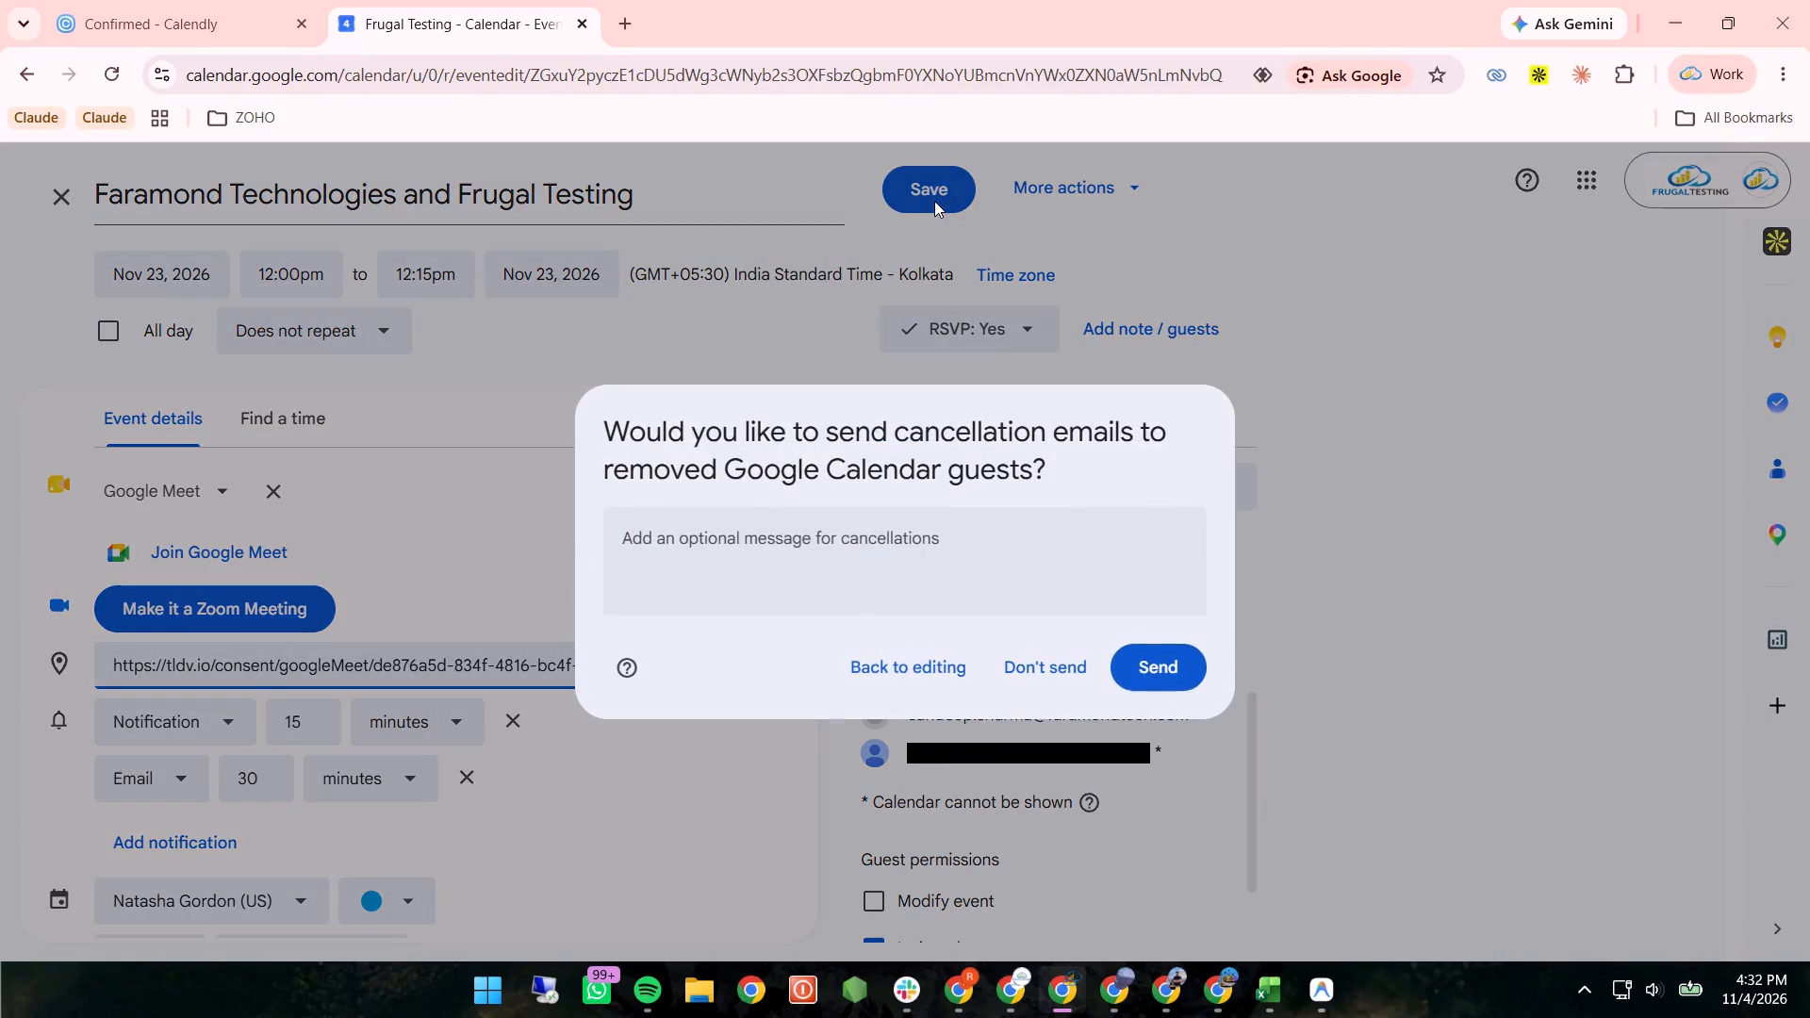
left_click(1133, 665)
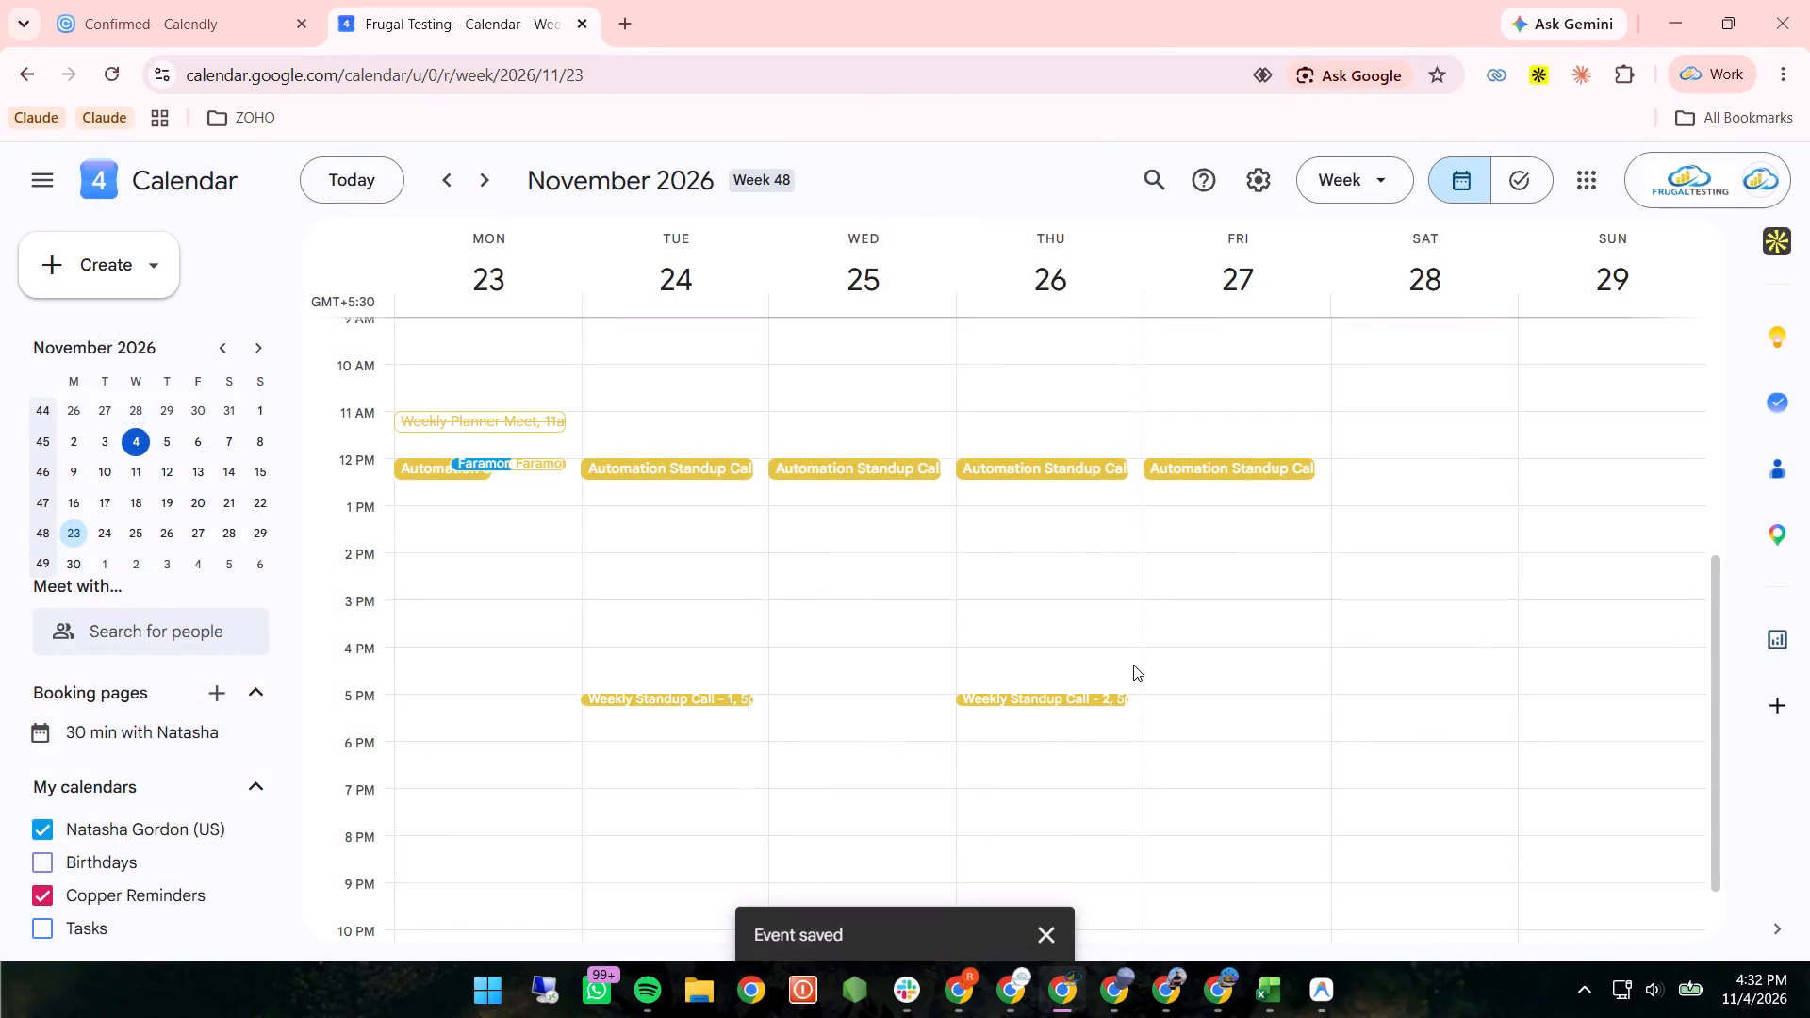
Switch to the Meetings Master Tracker and mark boAt Lifestyle and Convert.com as BANT fit in the October_2026 sheet.
left_click(963, 980)
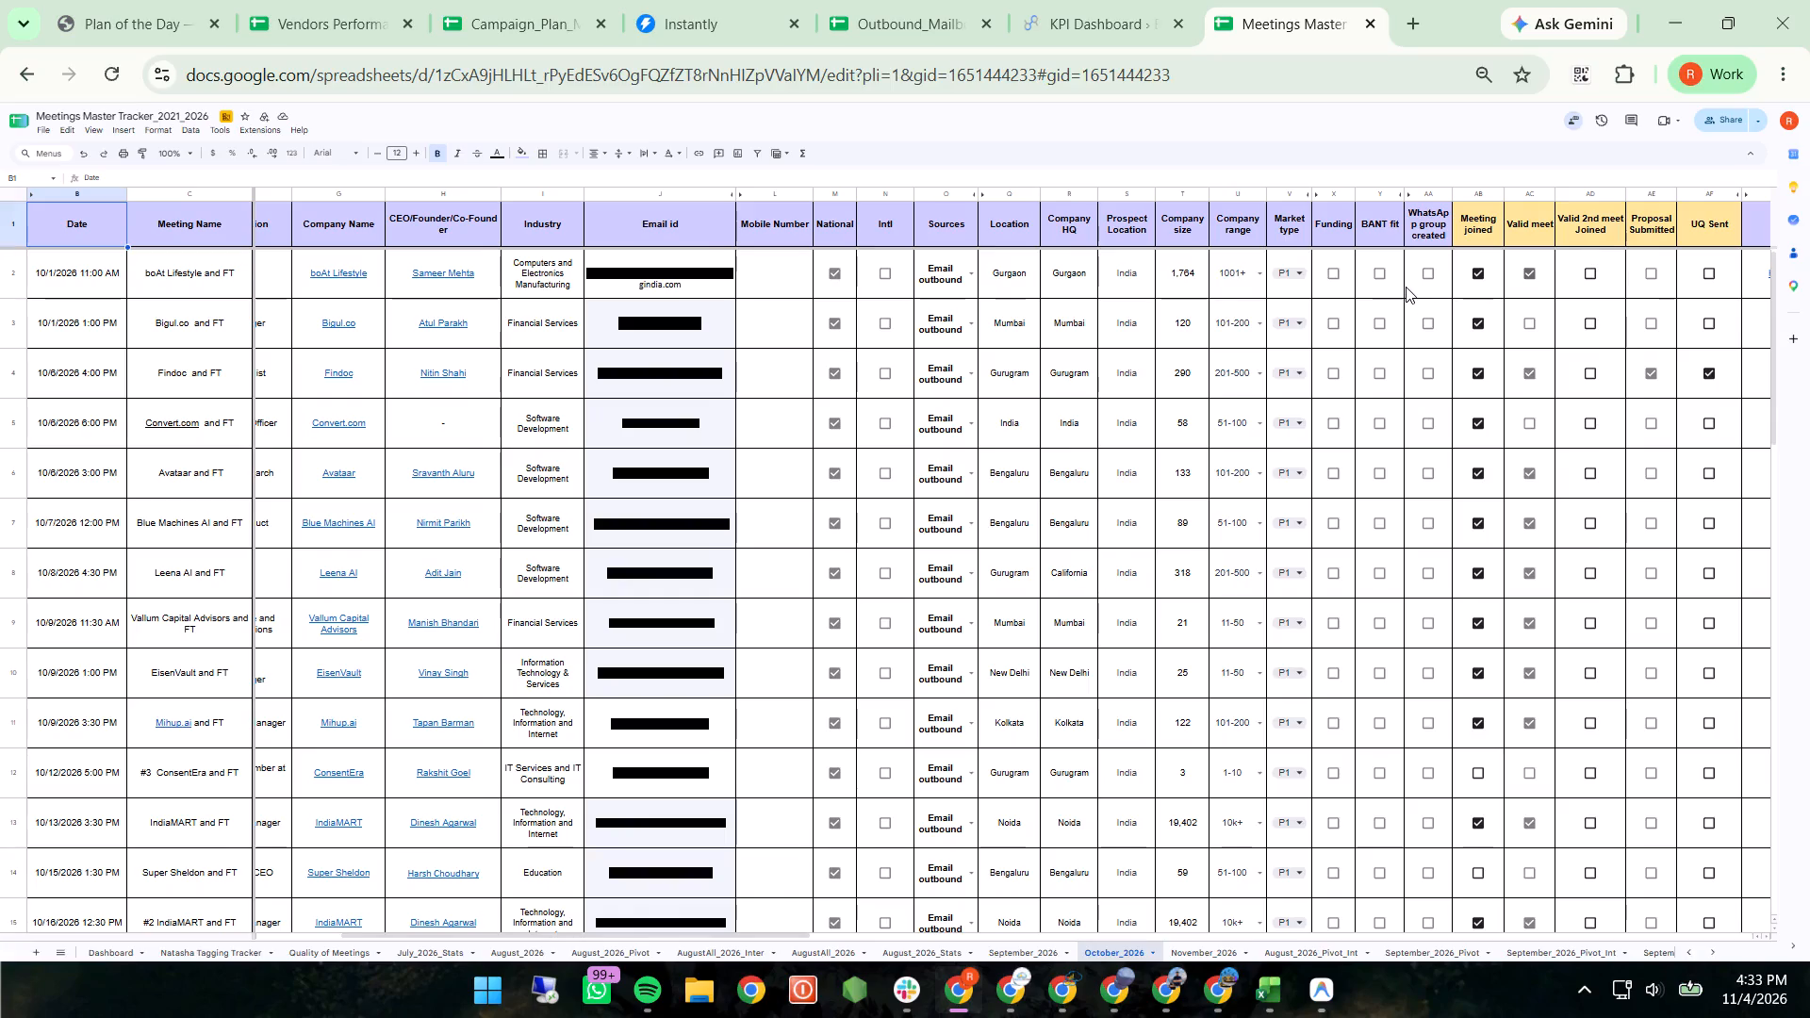
scroll(1406, 287, "right", 1)
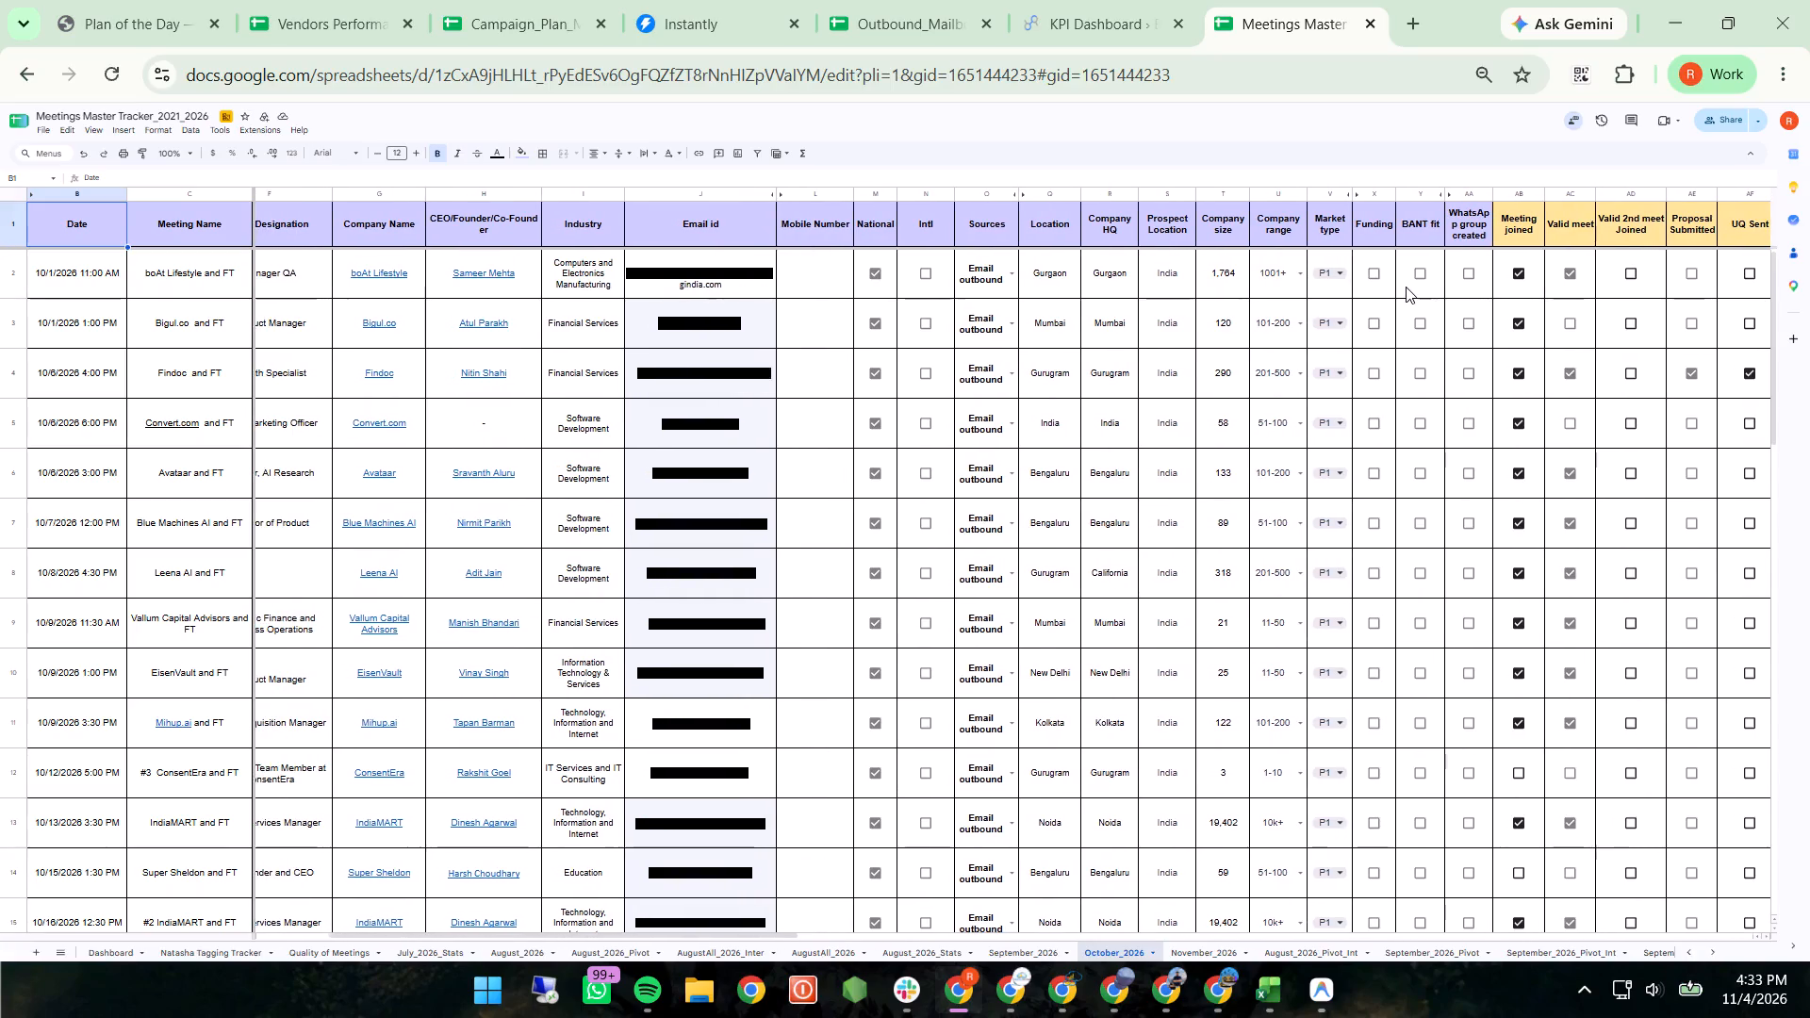
scroll(1406, 287, "right", 1)
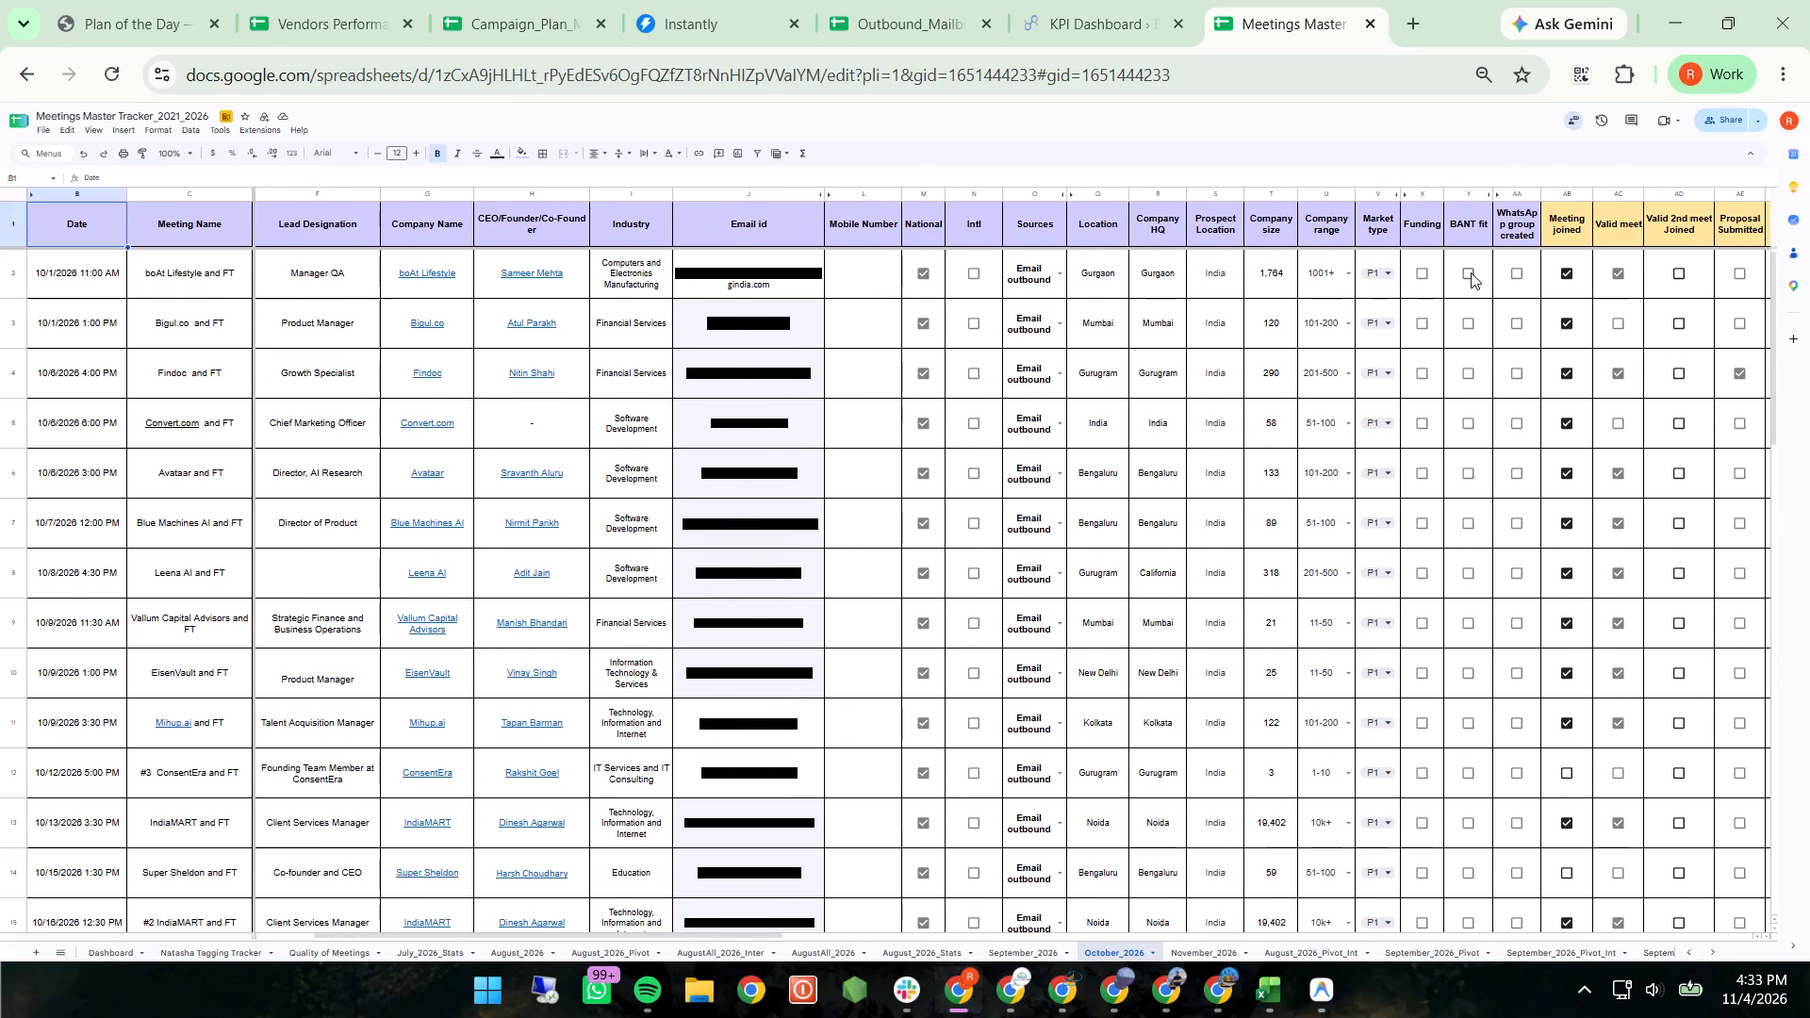
left_click(1471, 272)
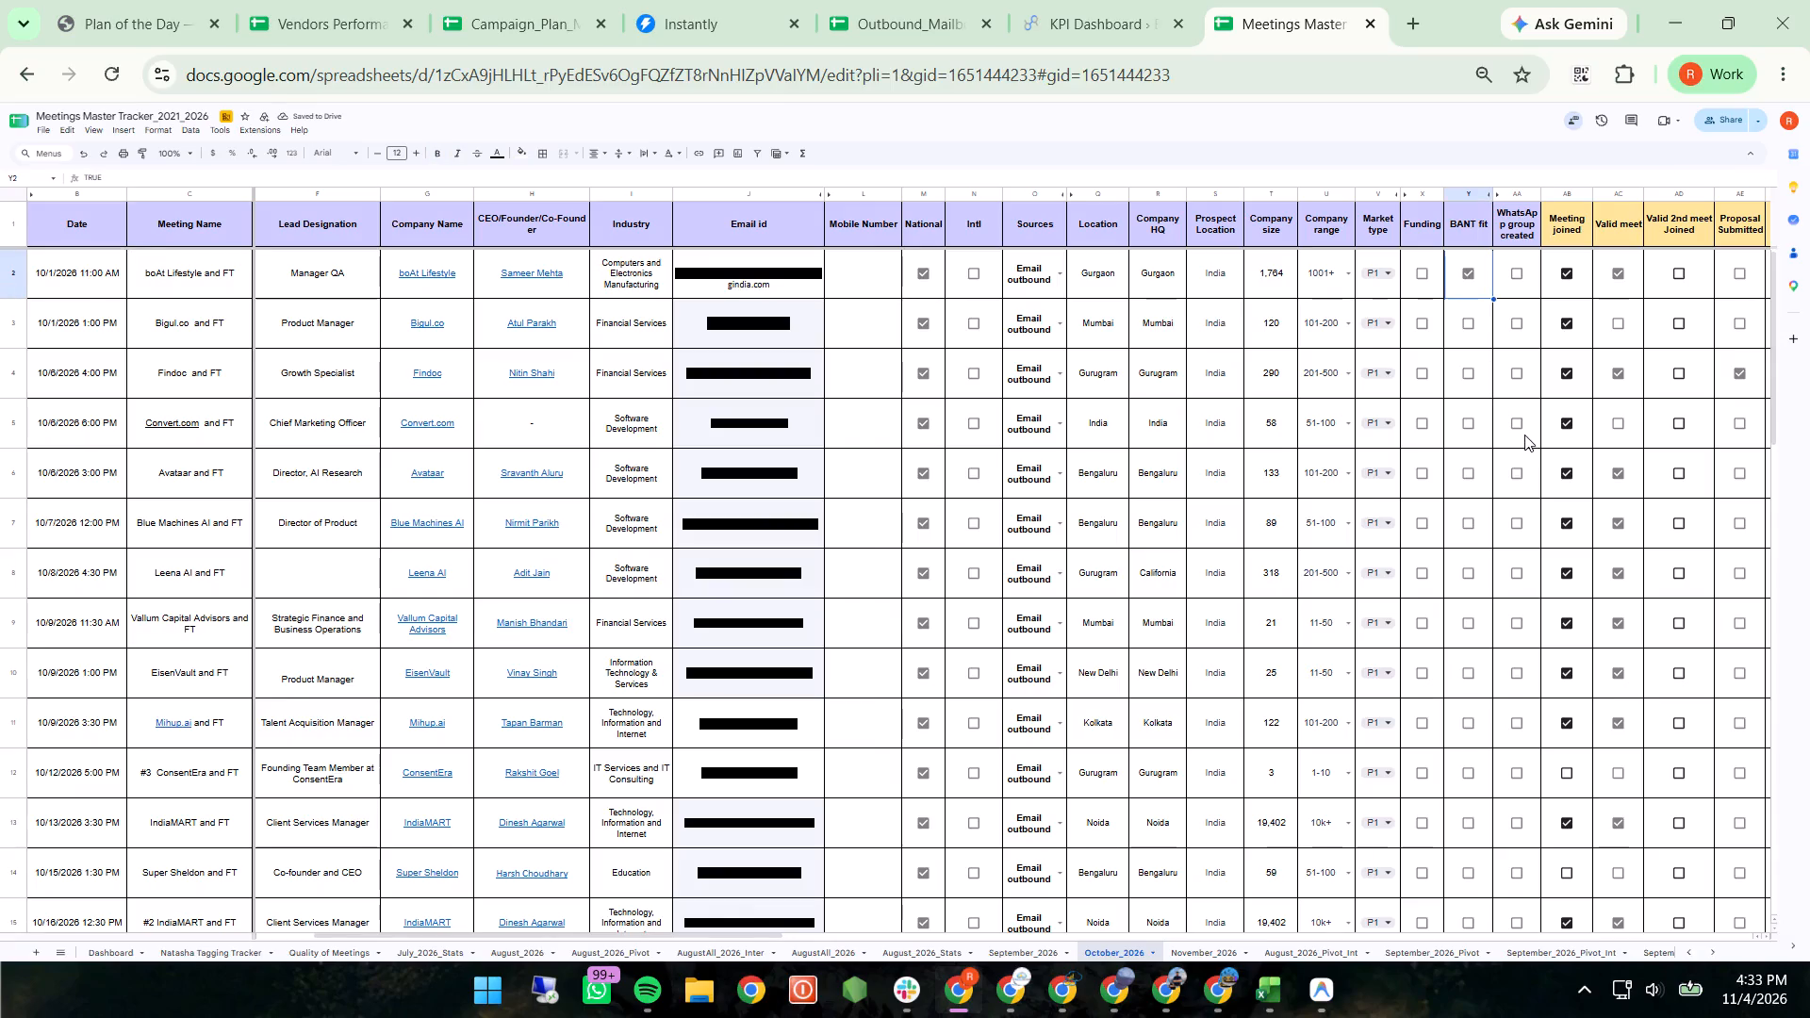
left_click(1467, 429)
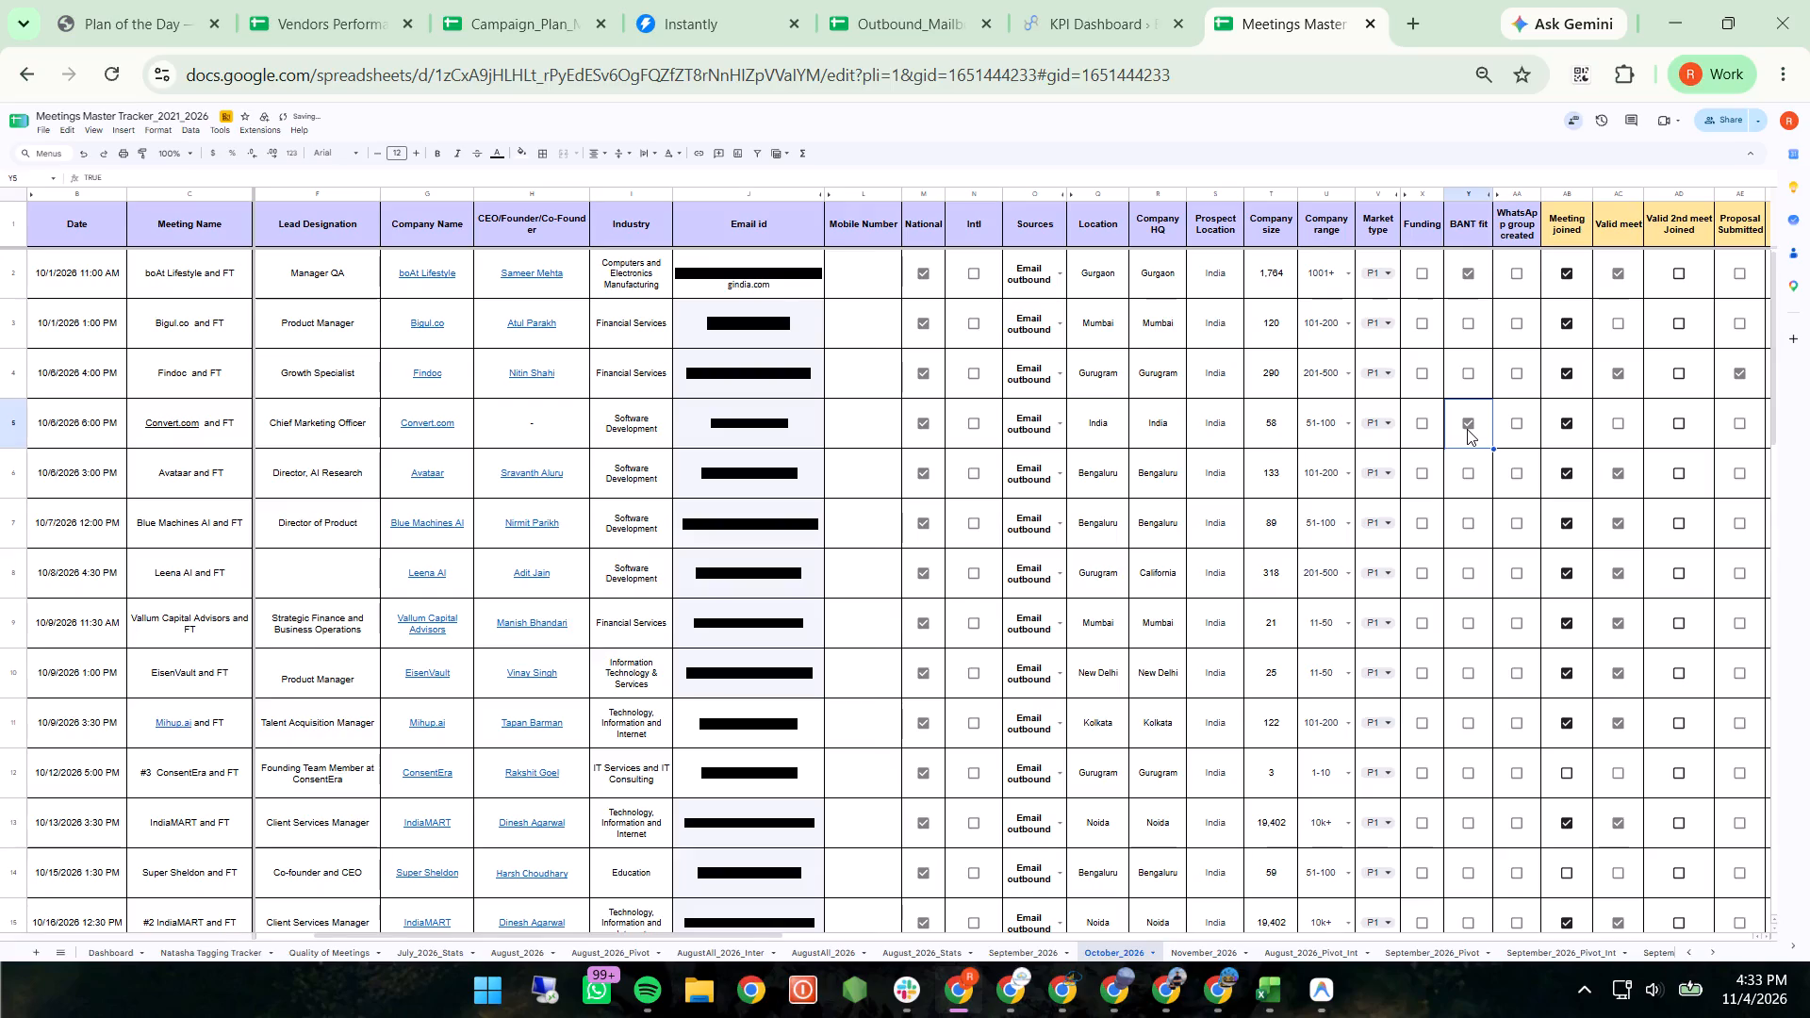
Mark the 10/15/2026 Super Sheldon and FT meeting as BANT fit in the October_2026 sheet.
scroll(1467, 429, "down", 1)
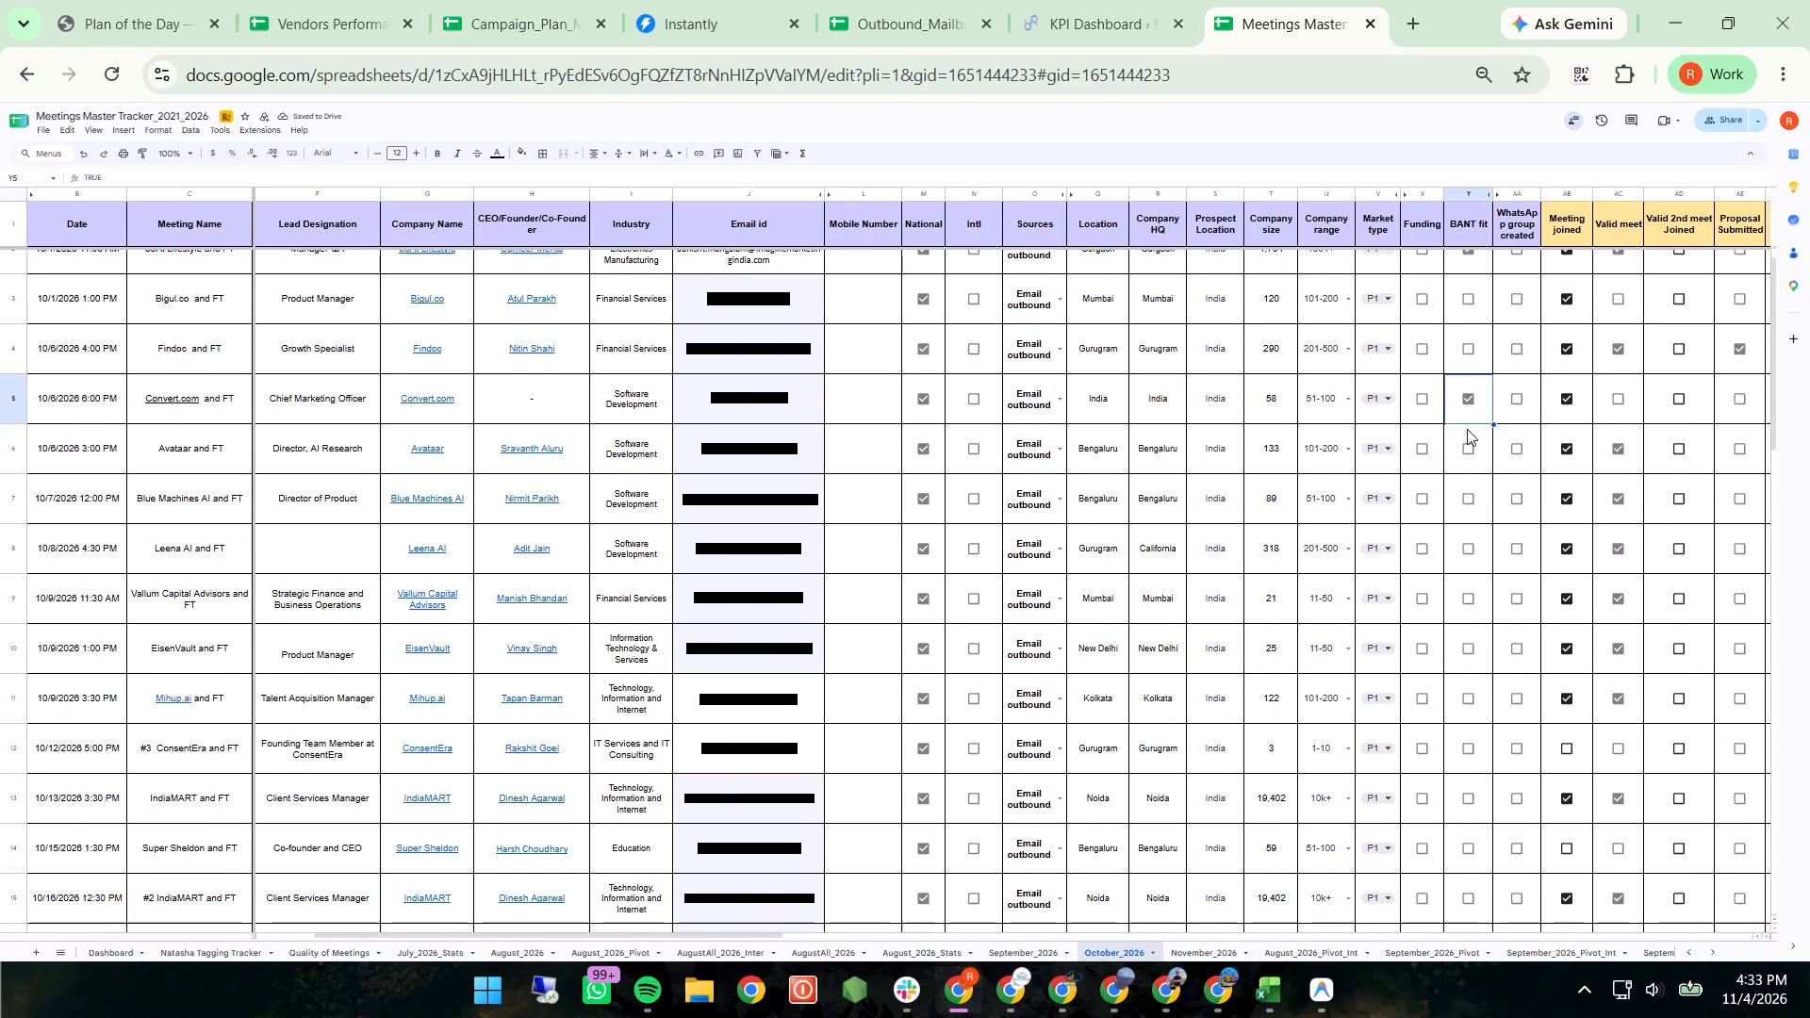
scroll(1475, 555, "down", 1)
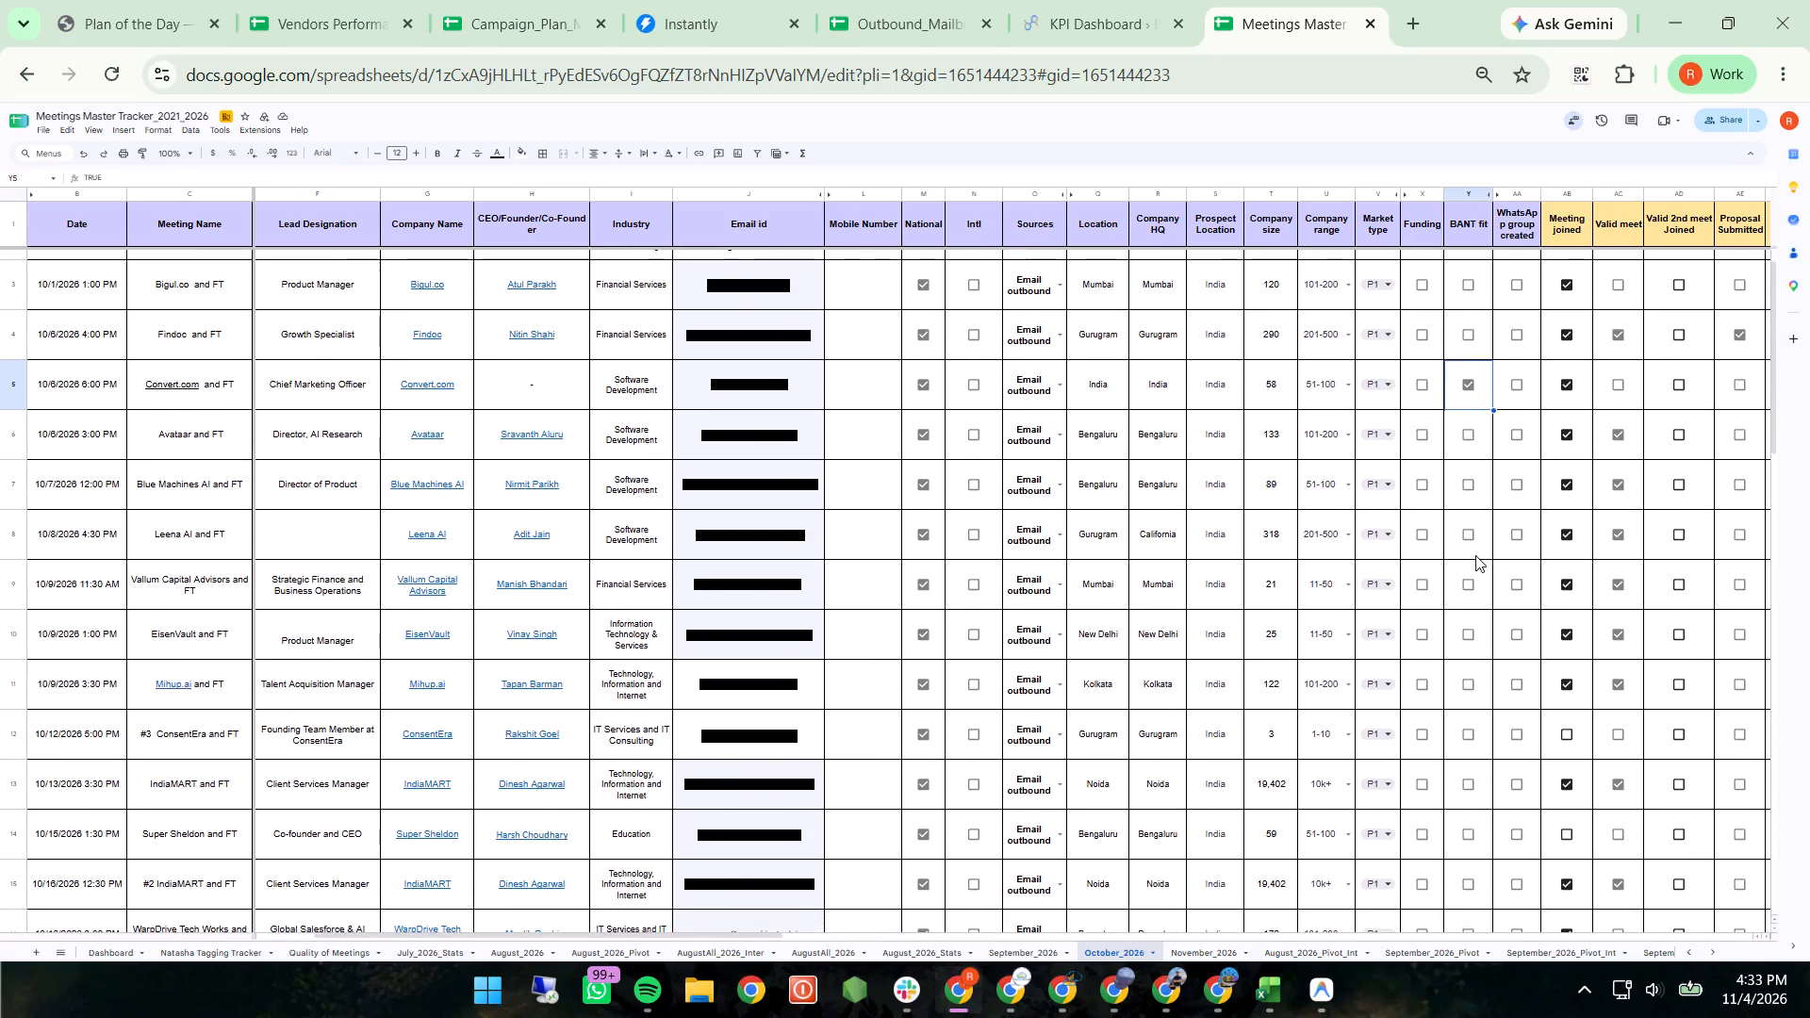
scroll(1475, 555, "down", 2)
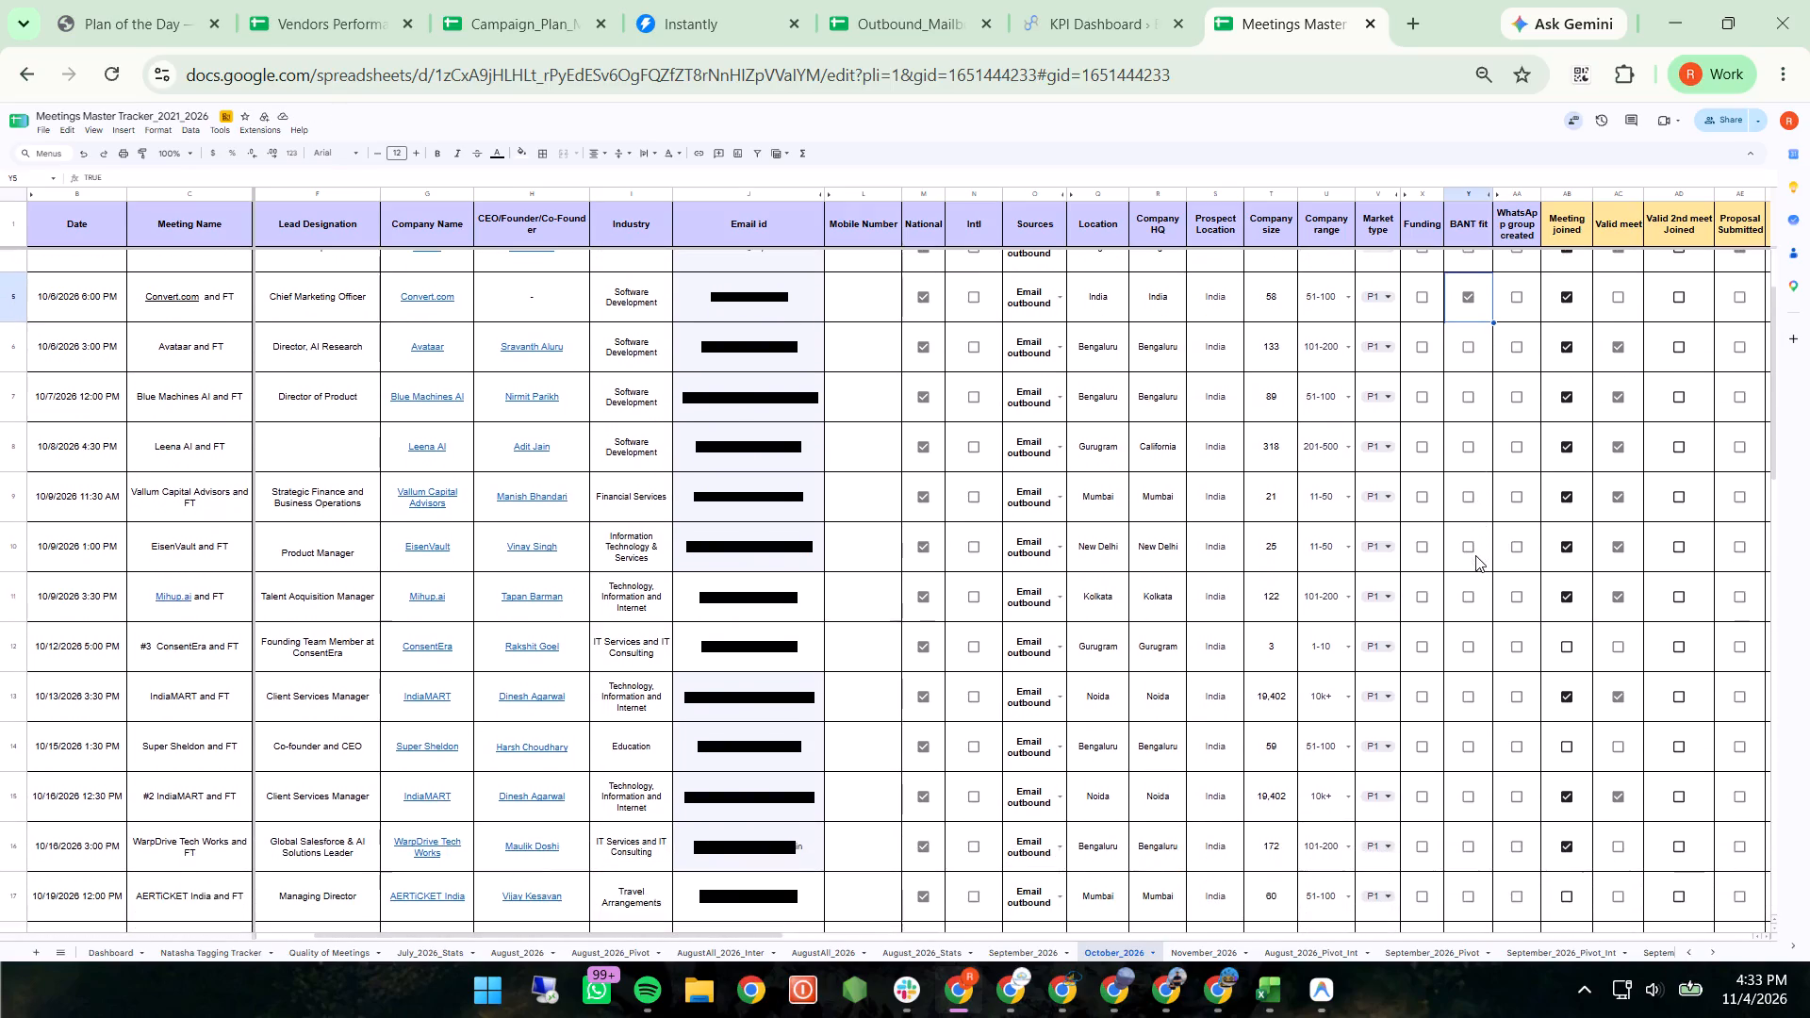
scroll(1475, 555, "down", 1)
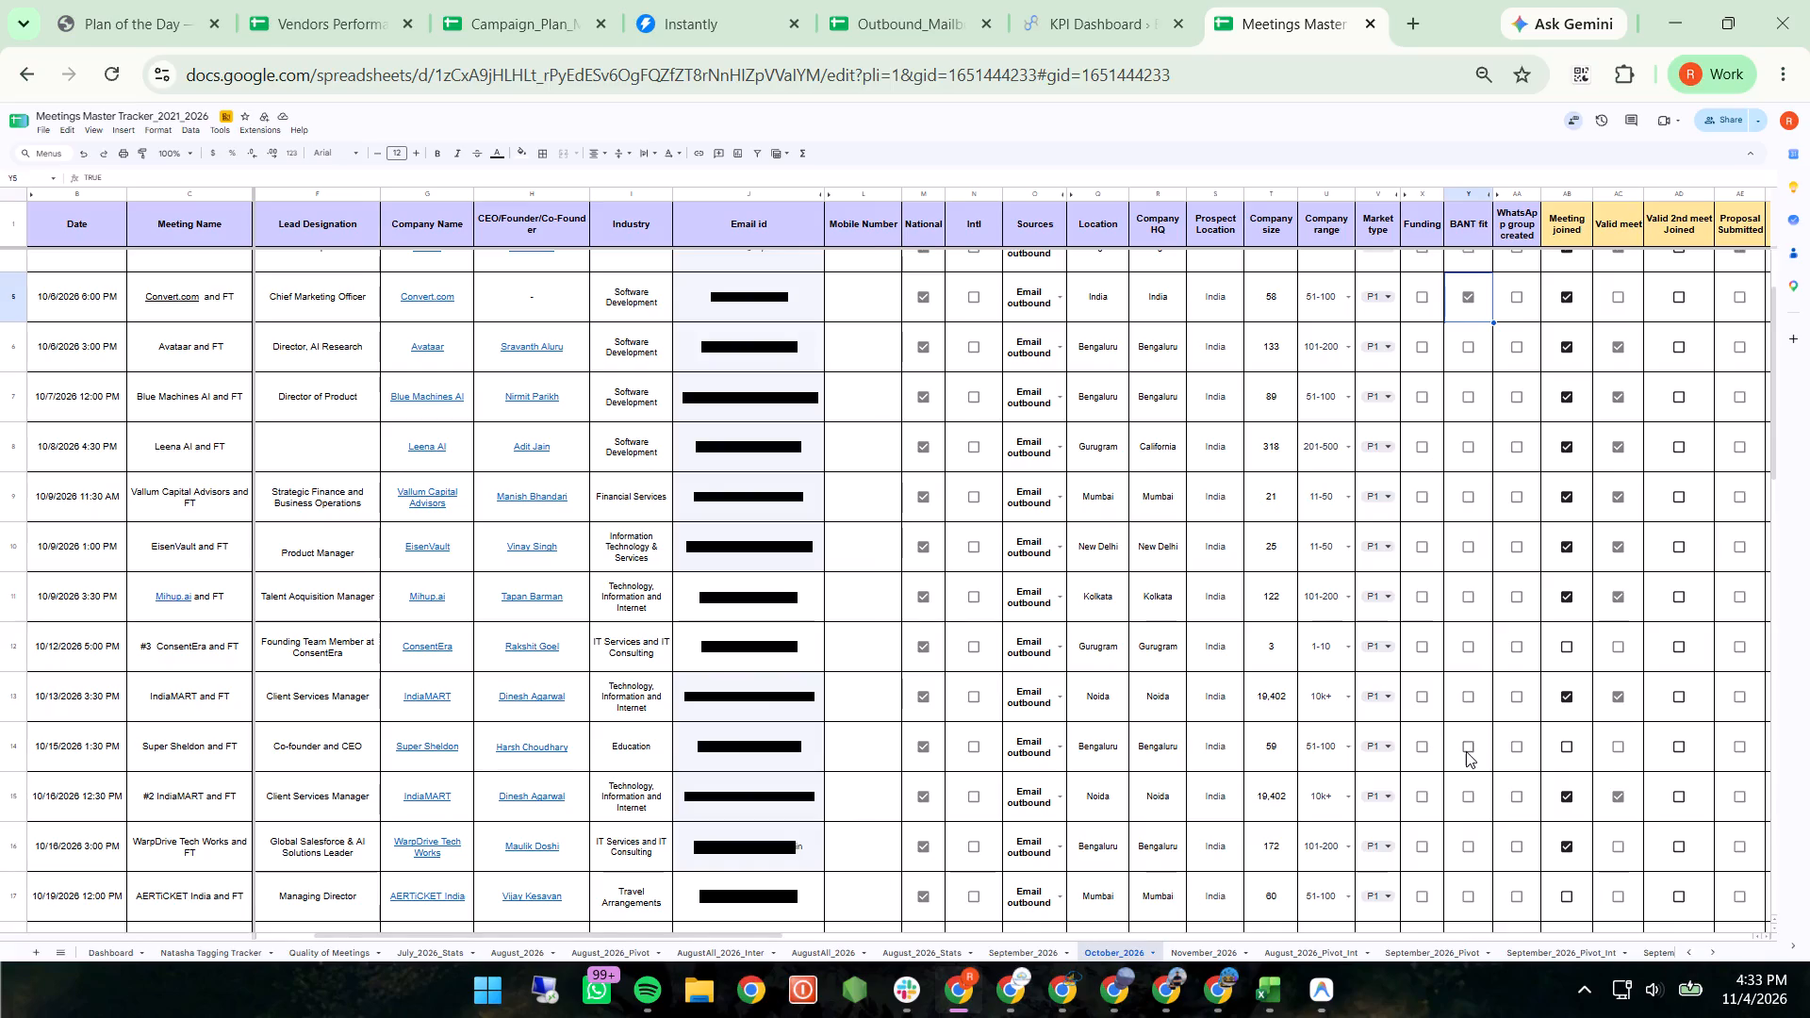
left_click(1466, 751)
Mark the 10/19/2026 AERTiCKET India and FT meeting as BANT fit.
scroll(1466, 751, "down", 1)
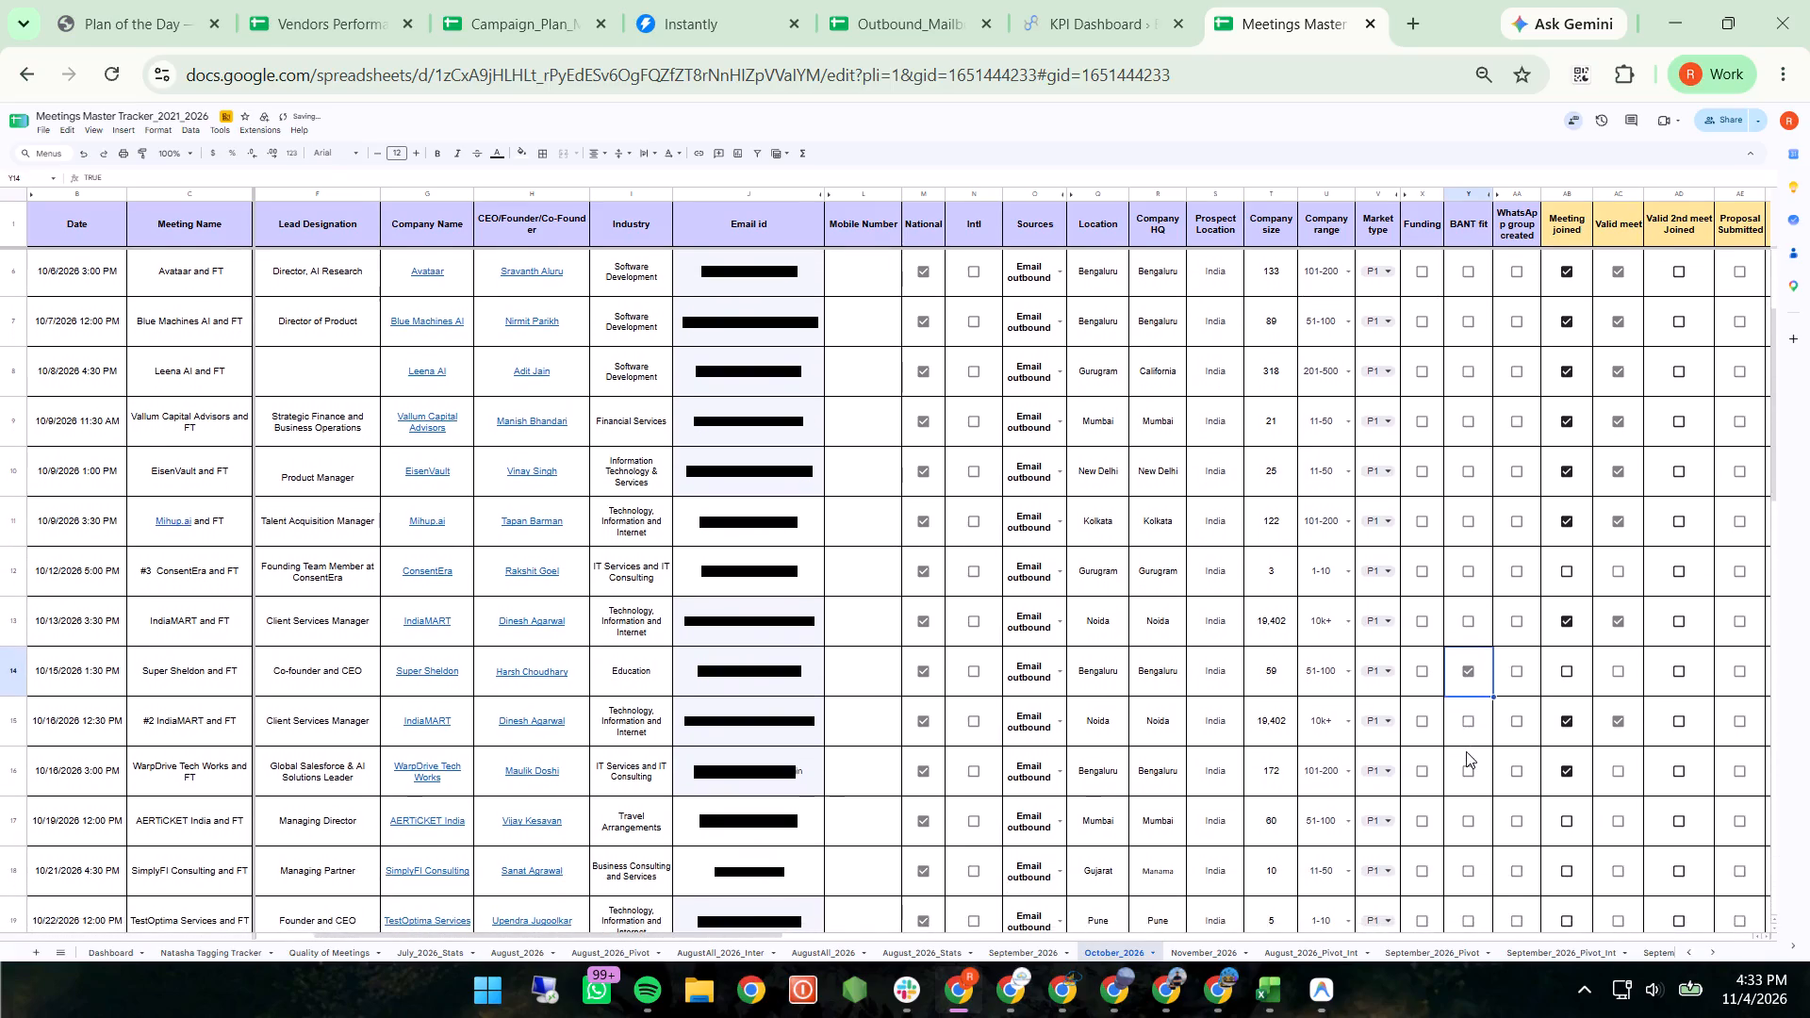
scroll(1466, 751, "left", 1)
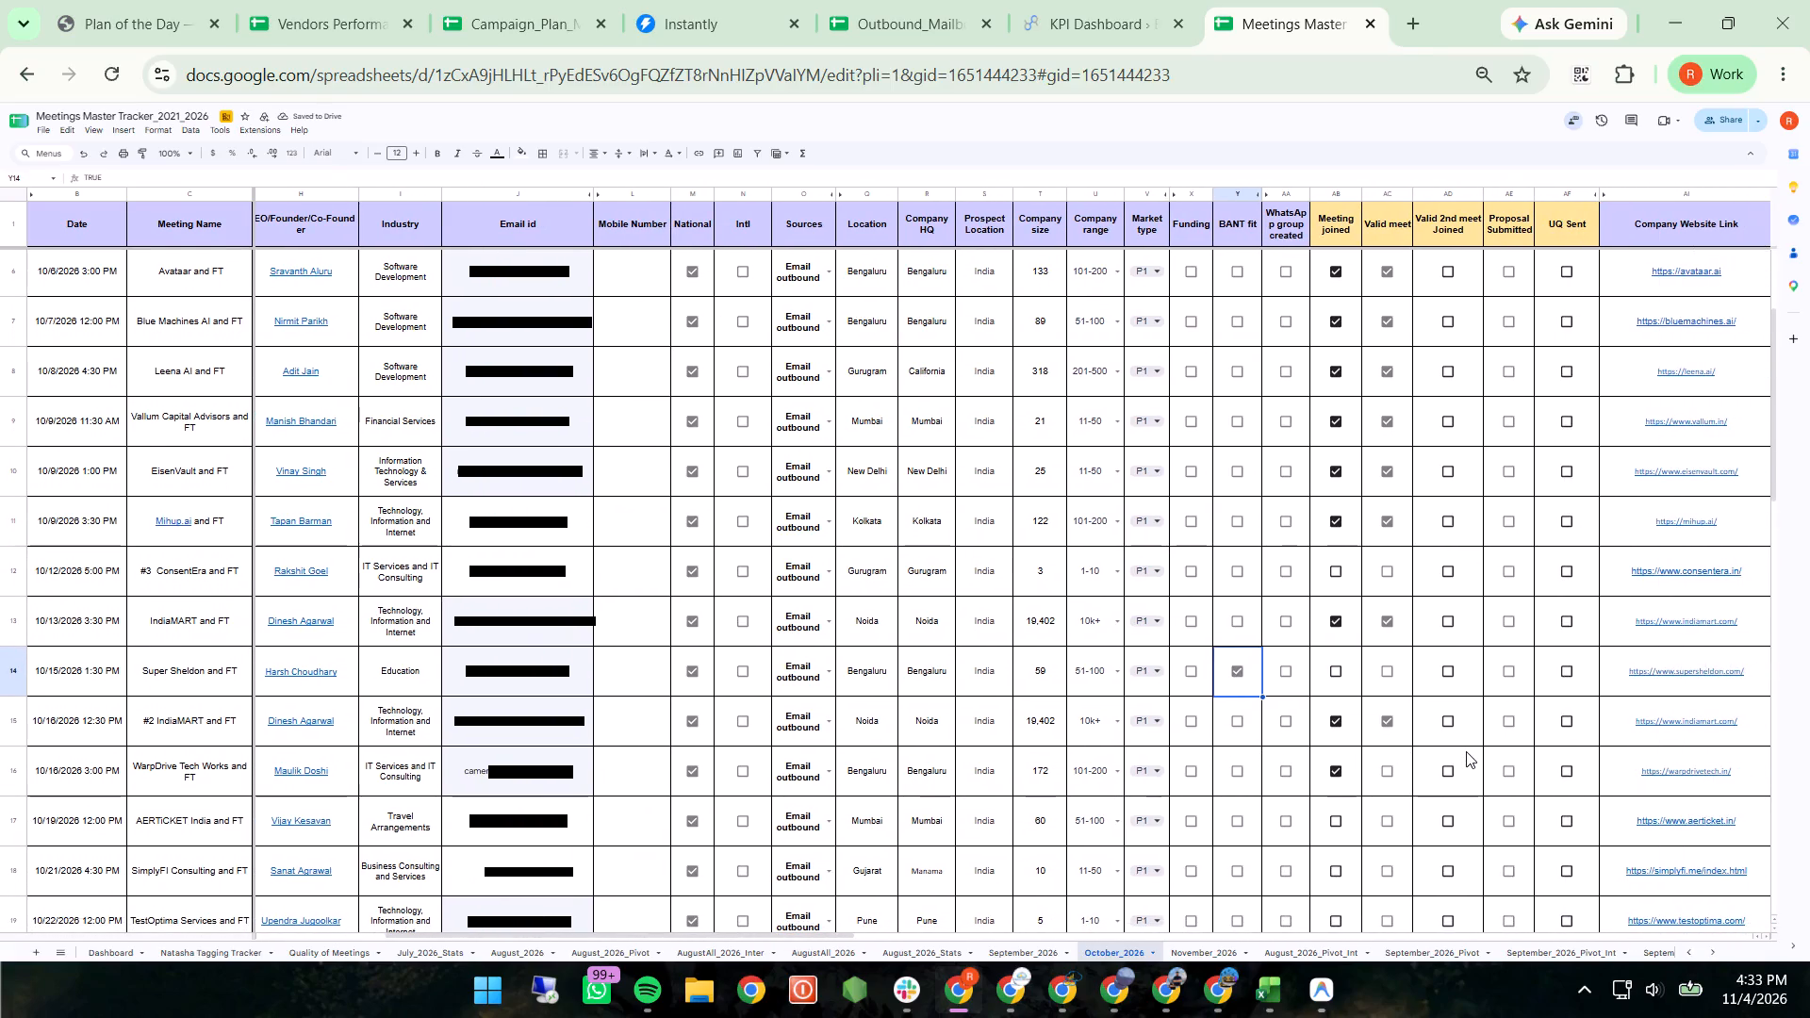
scroll(1466, 751, "left", 1)
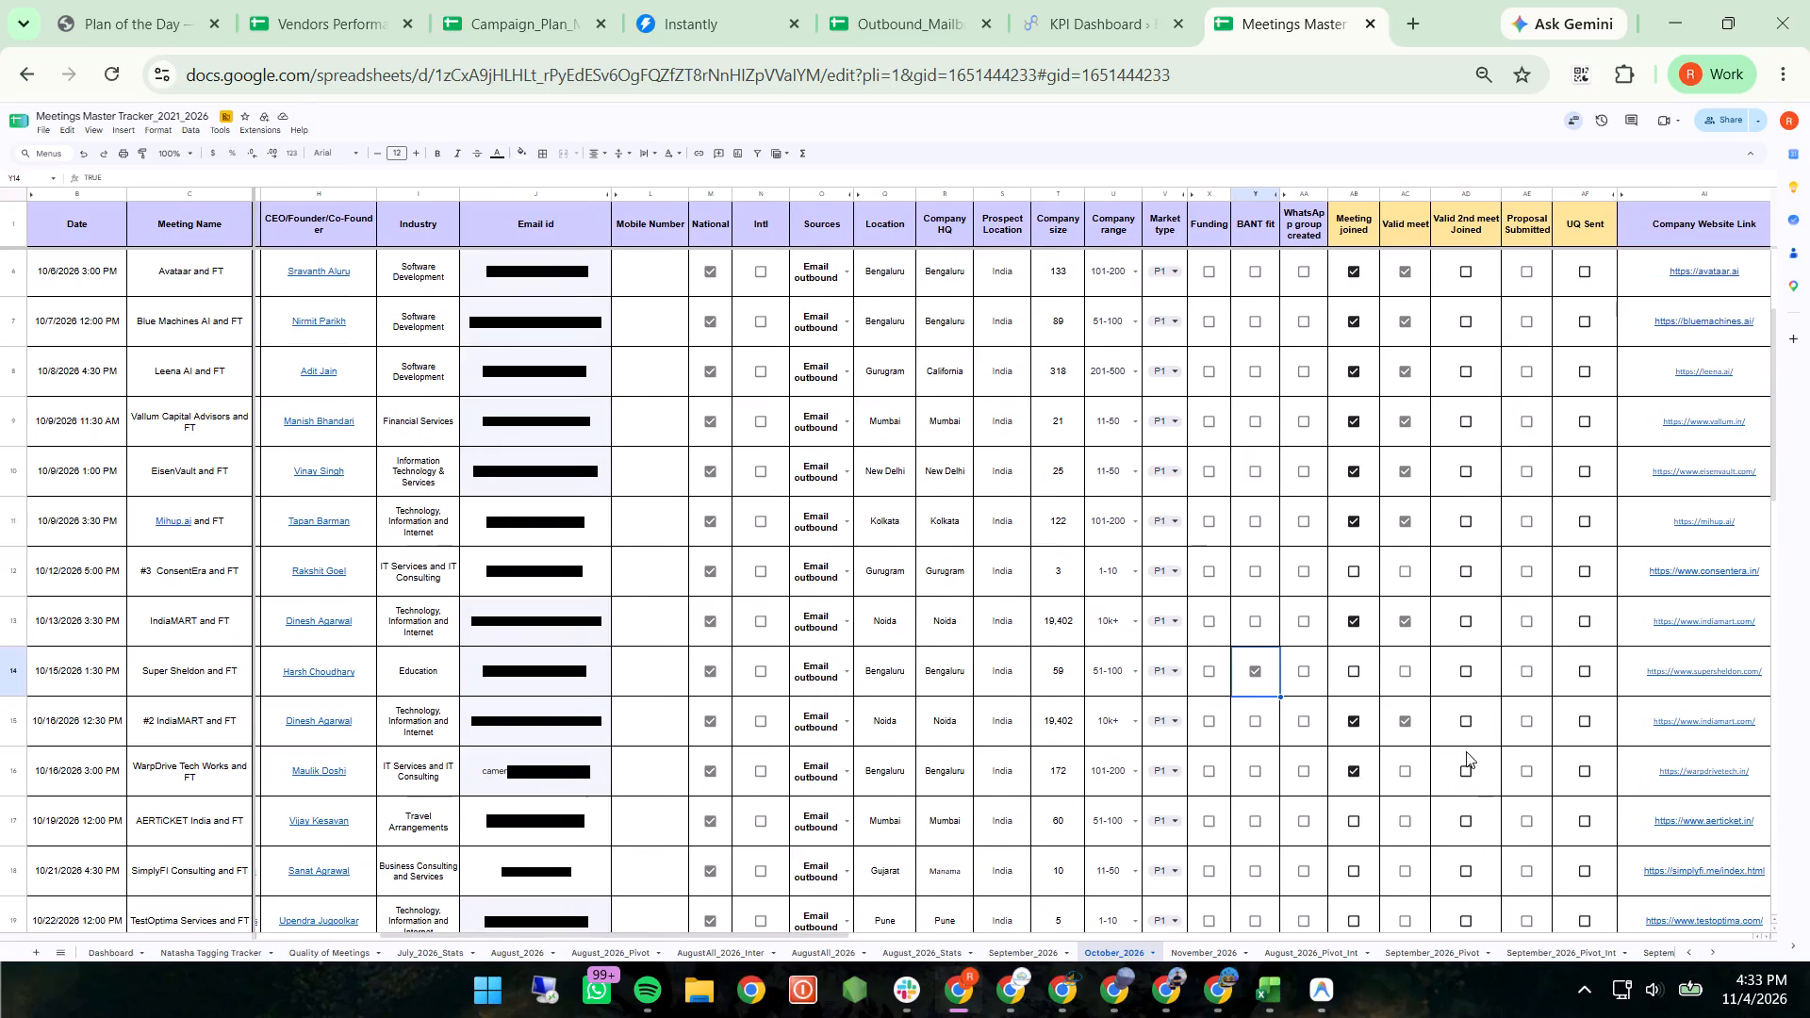
scroll(1466, 751, "left", 1)
scroll(1466, 751, "right", 1)
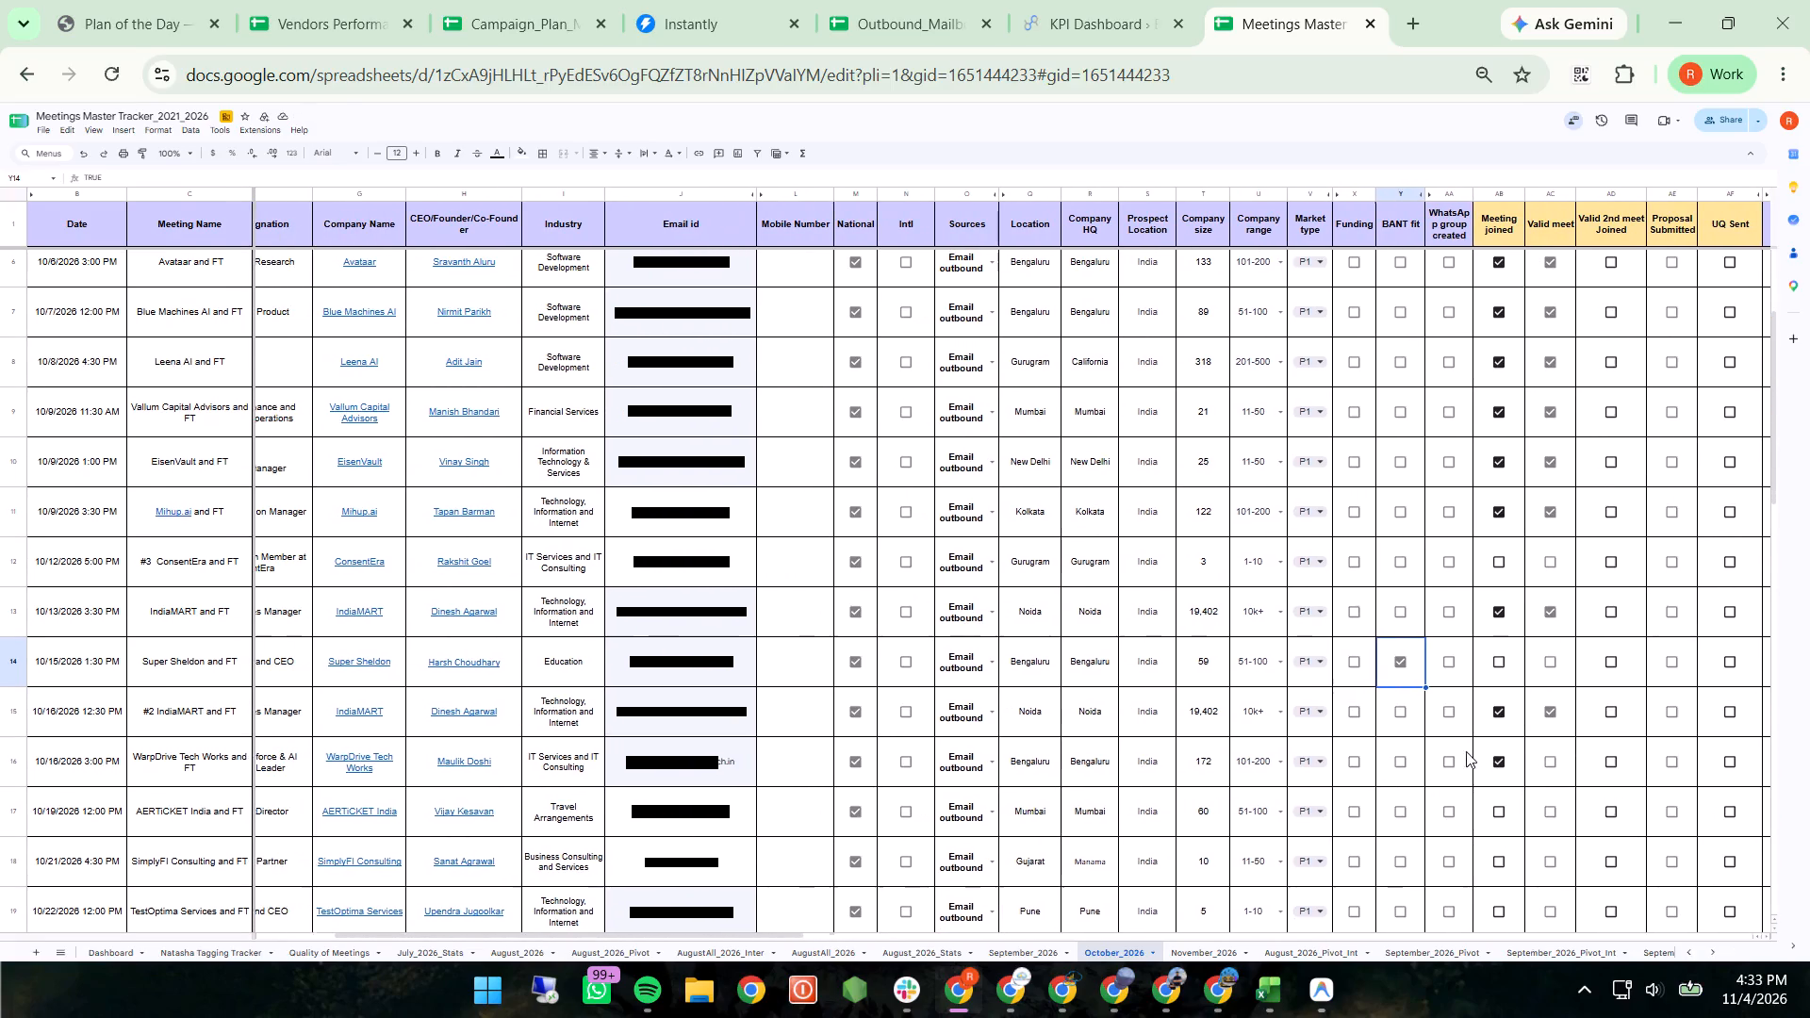
scroll(1466, 751, "right", 2)
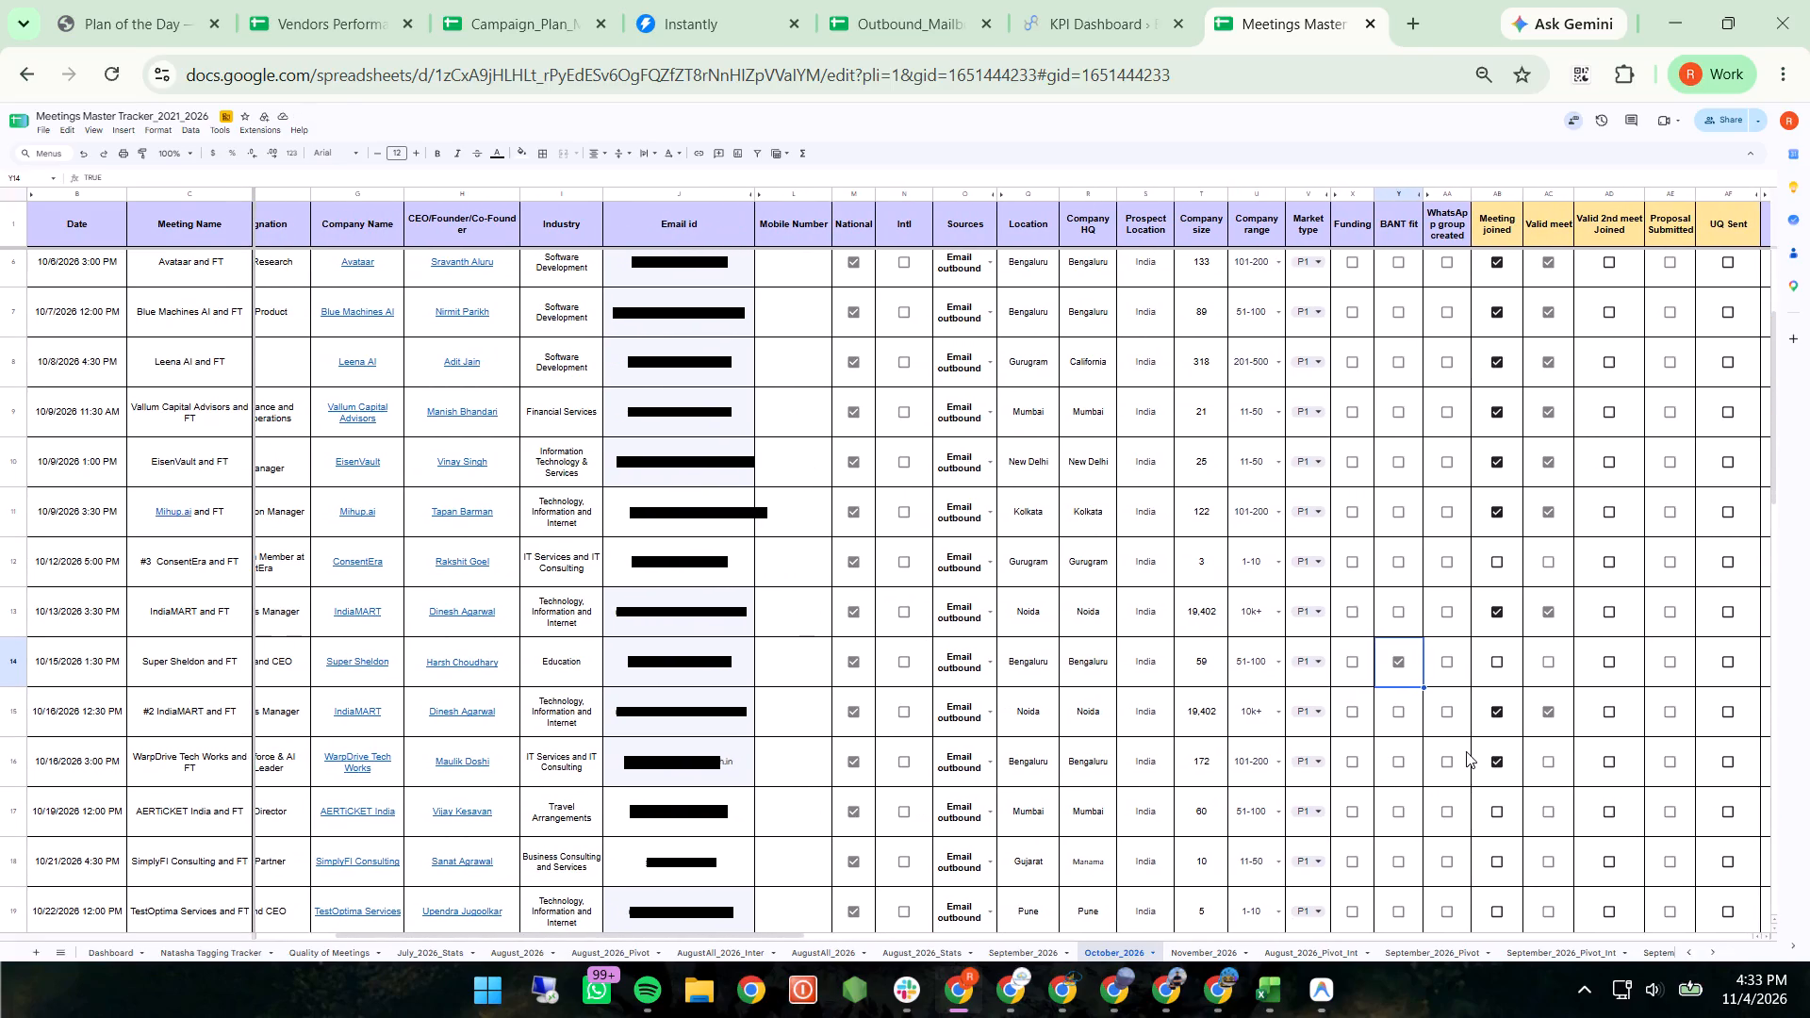
scroll(1466, 751, "right", 1)
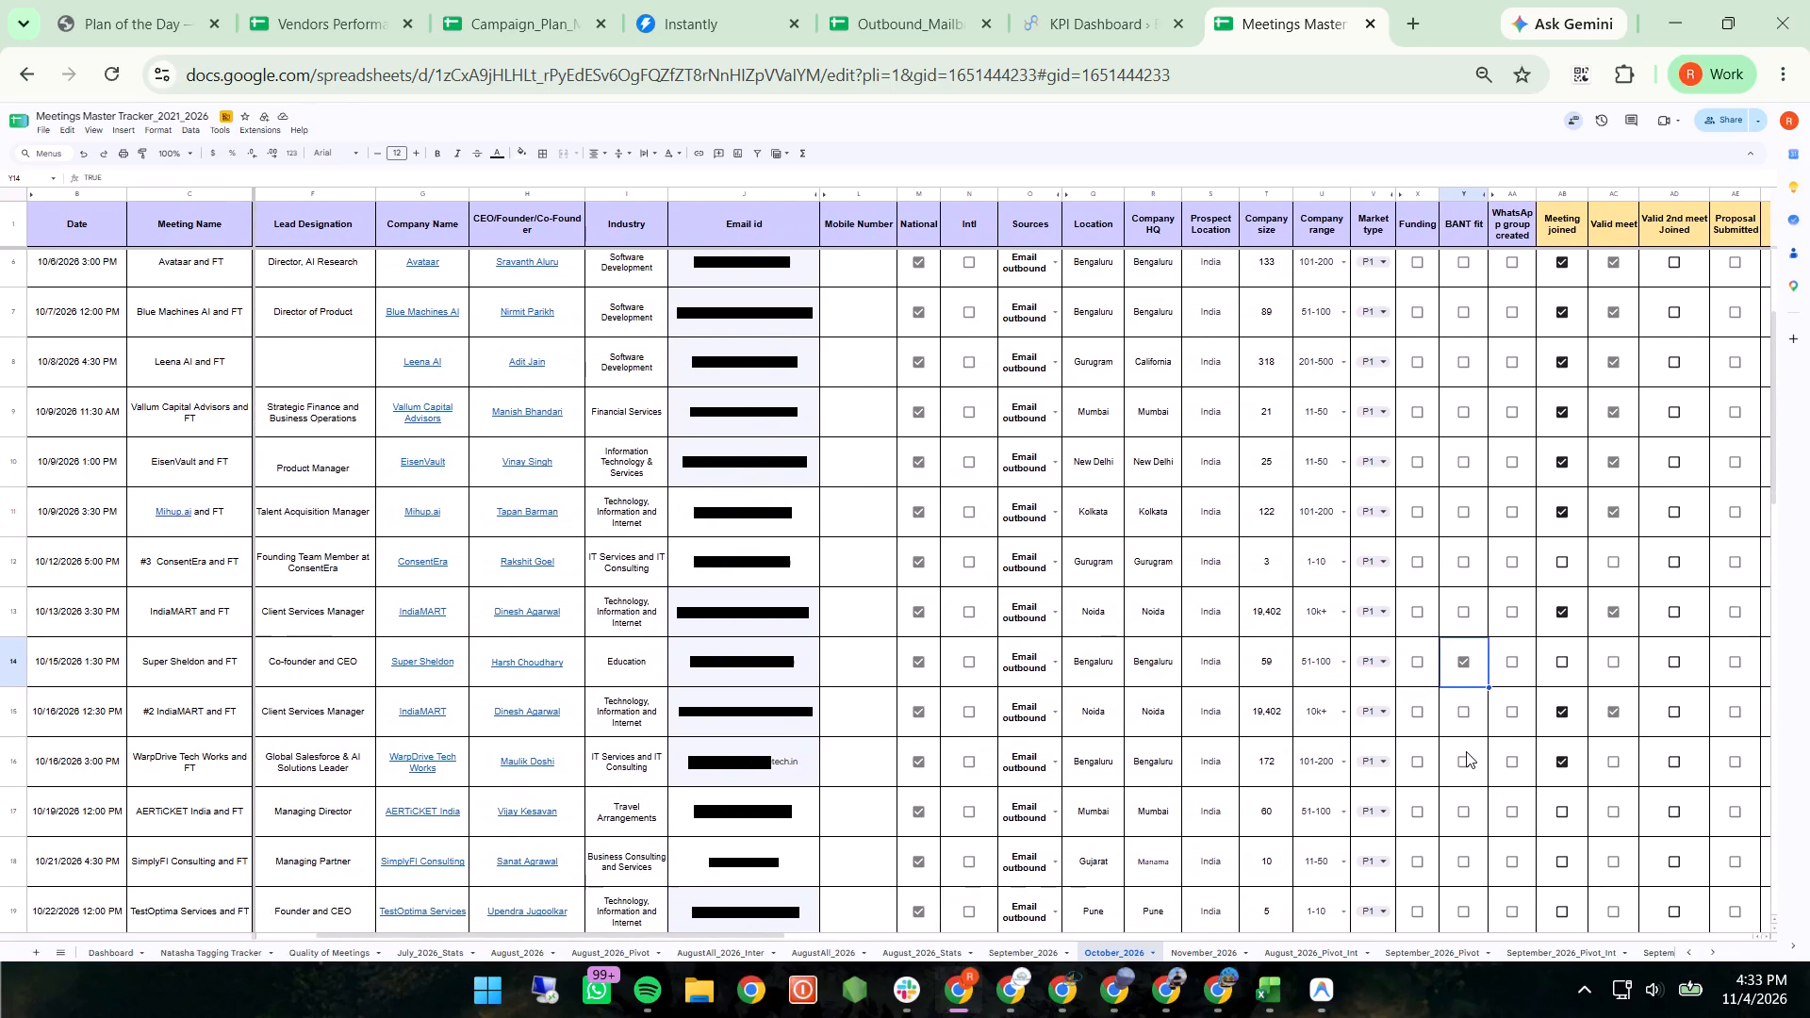
scroll(1466, 751, "right", 1)
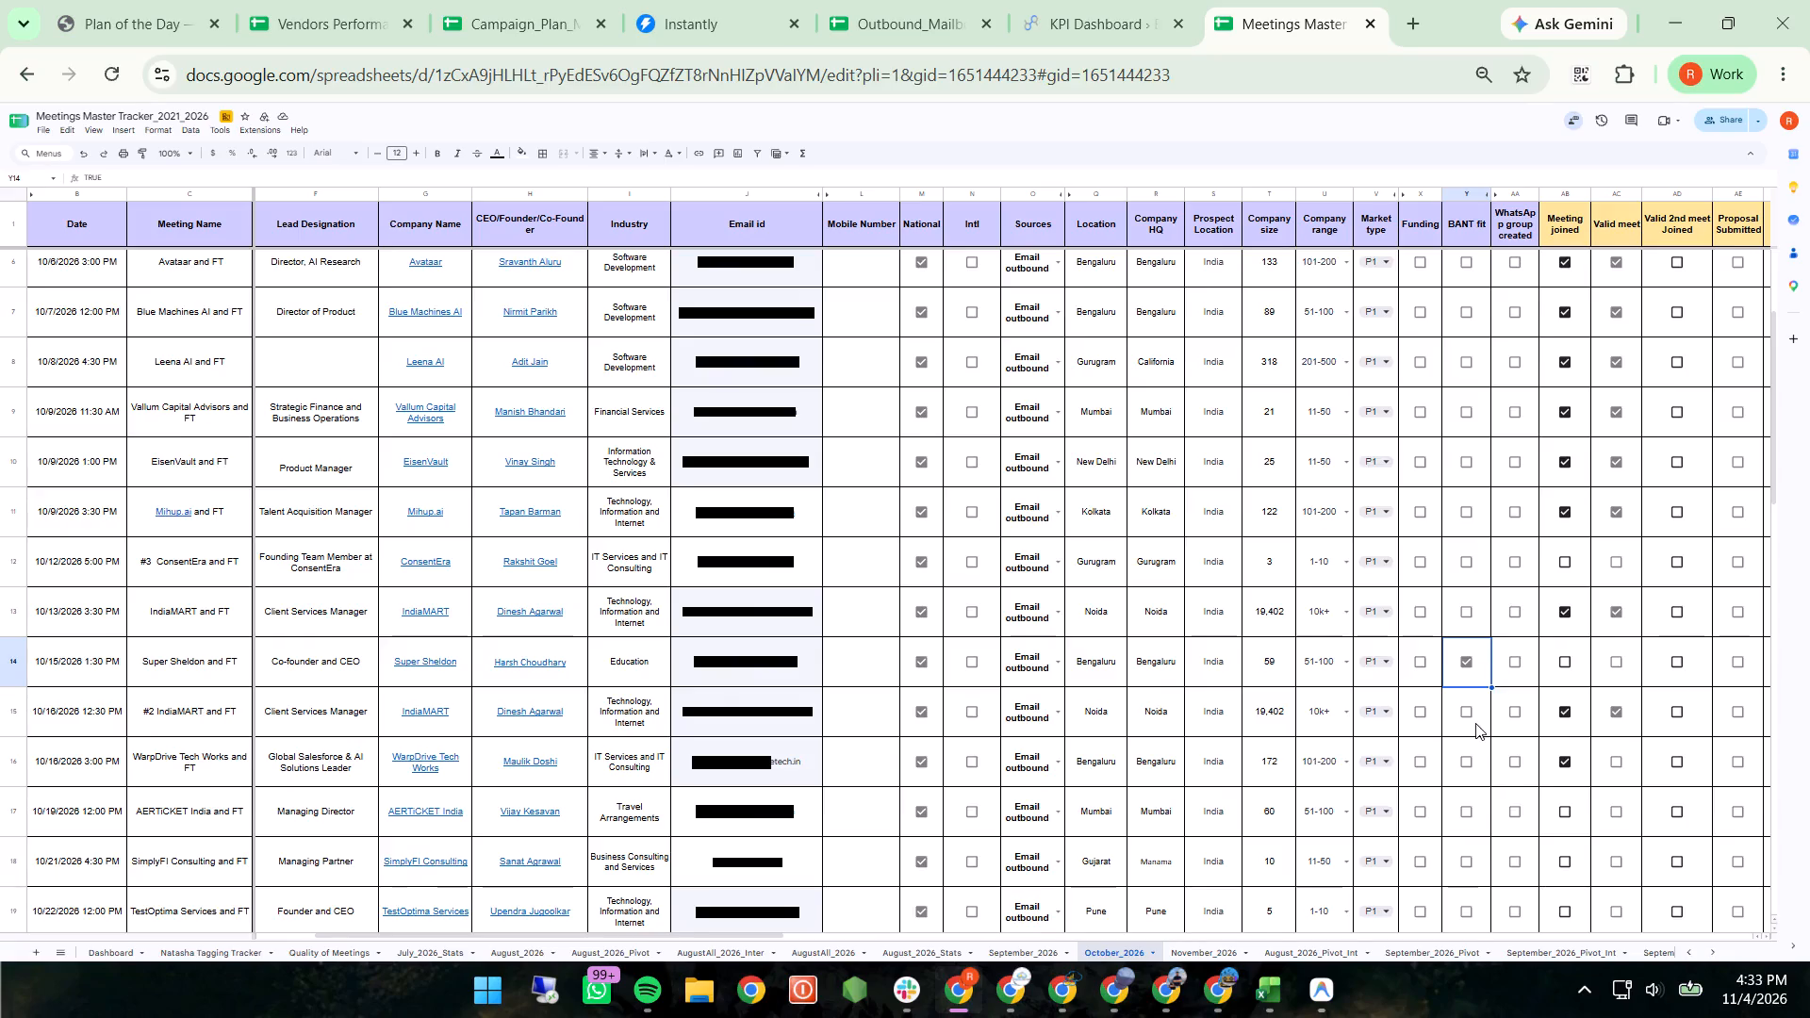
scroll(1475, 723, "down", 1)
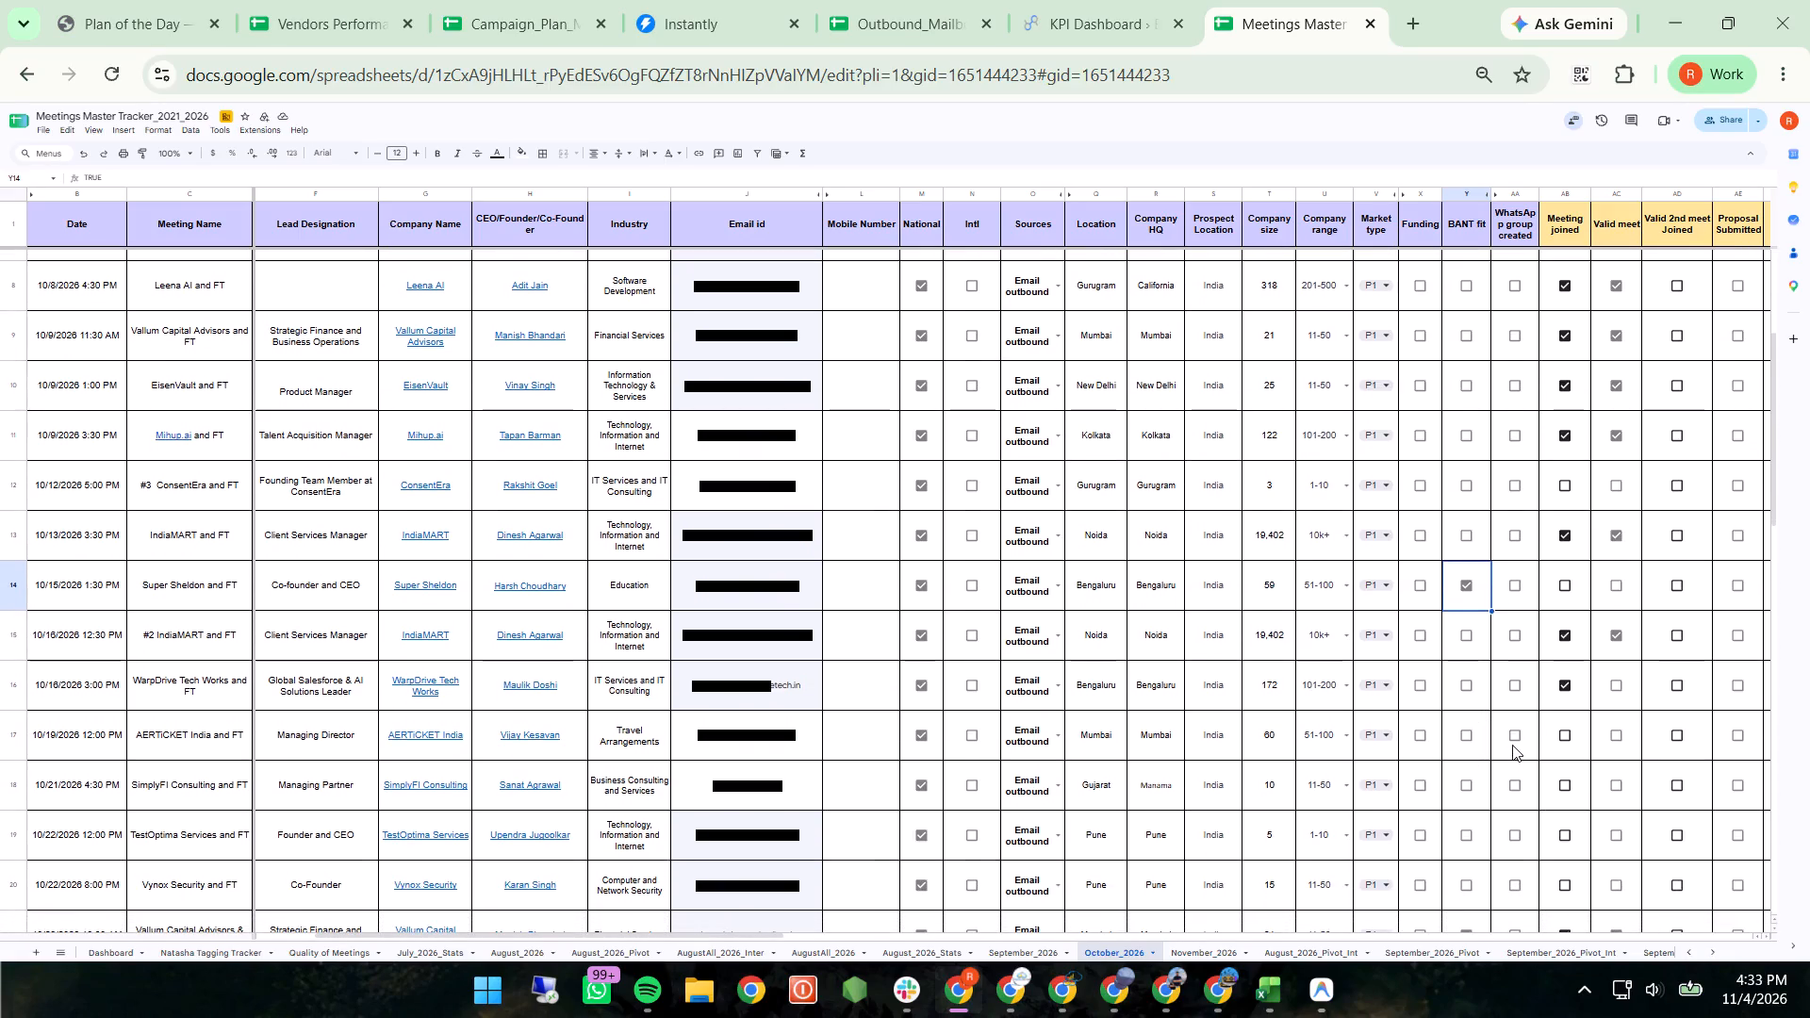
left_click(1465, 738)
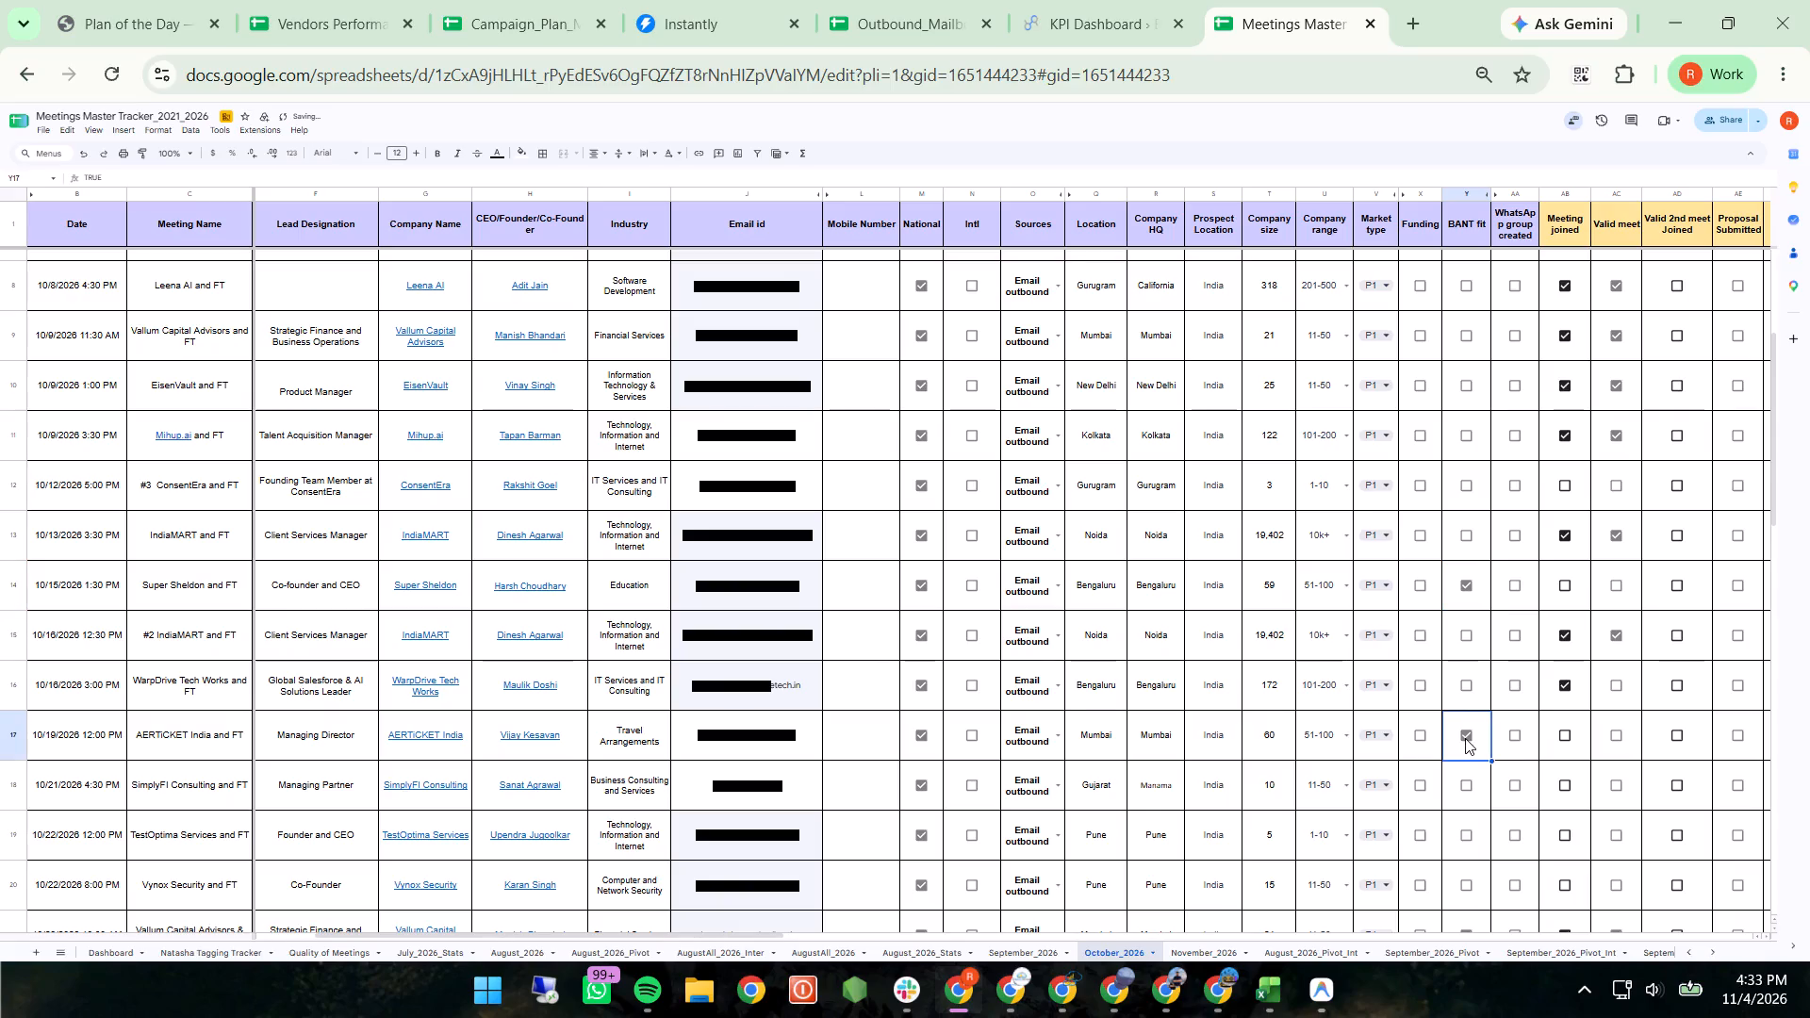
Mark the 10/23/2026 Edelweiss Asset Management Limited and Frugal Testing meeting as BANT fit.
scroll(1465, 738, "down", 1)
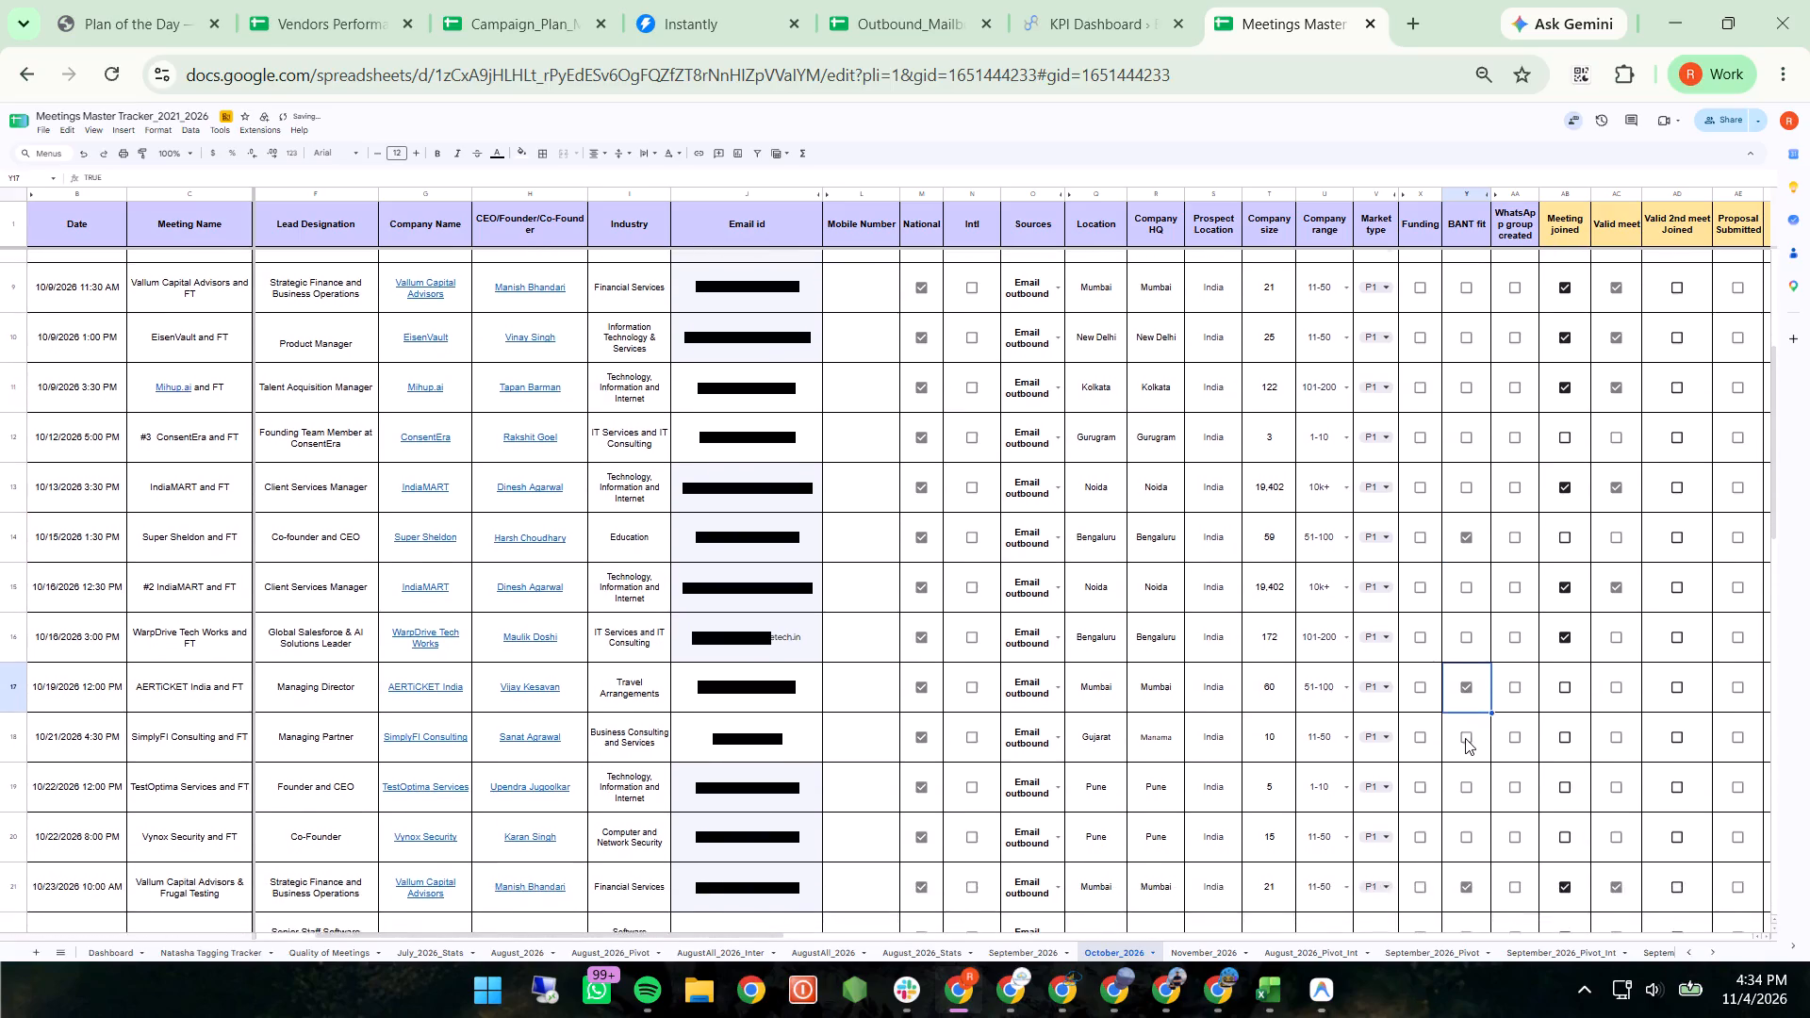
scroll(1465, 738, "down", 2)
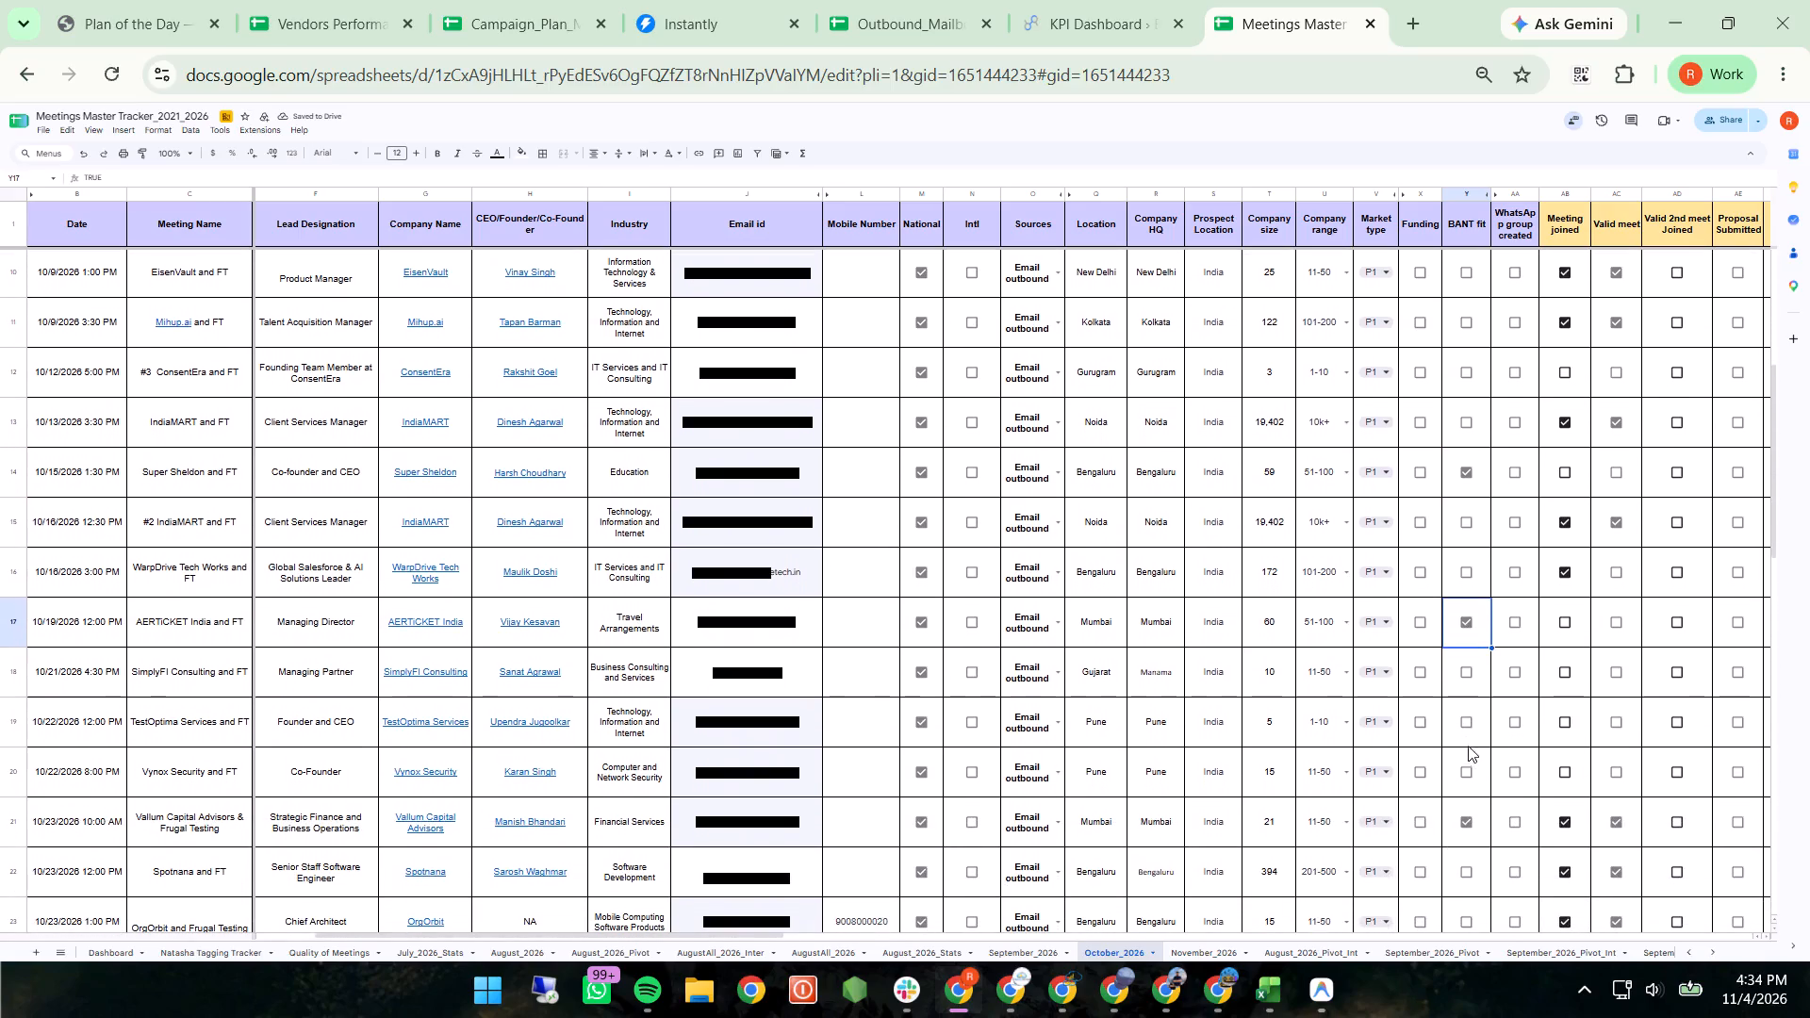
scroll(1473, 778, "down", 1)
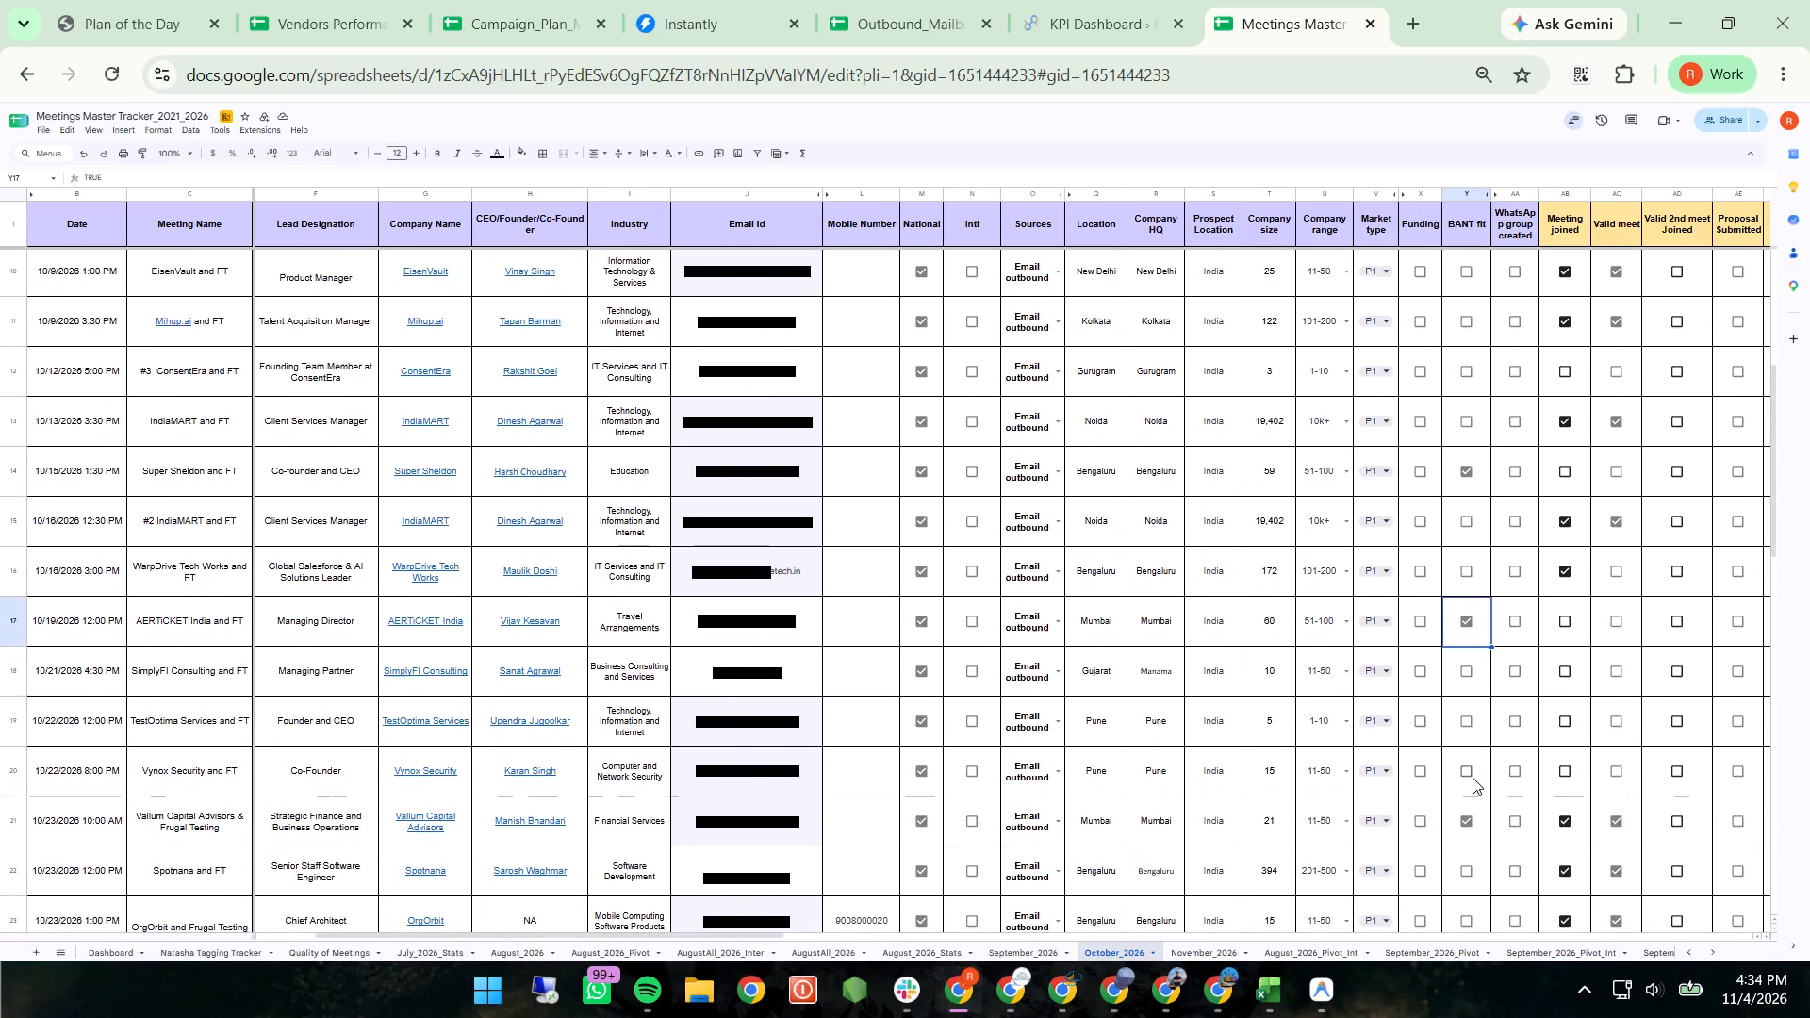
scroll(1473, 778, "down", 1)
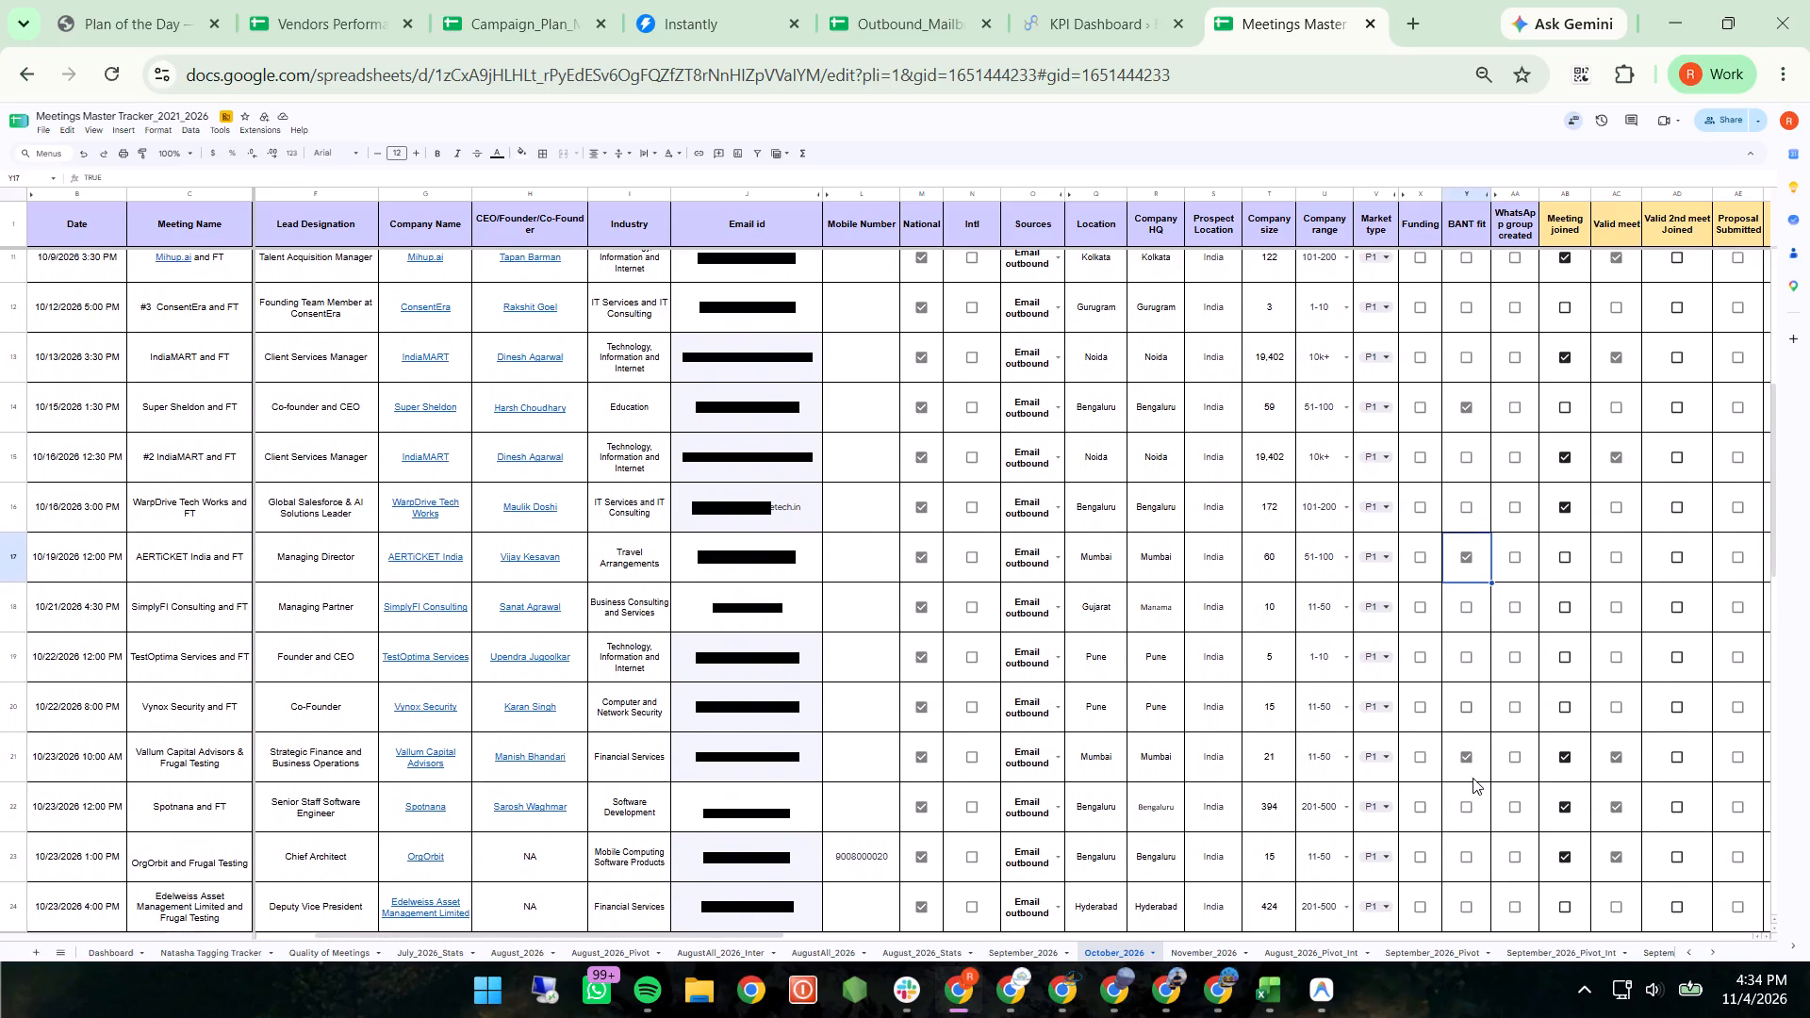
scroll(1473, 778, "down", 2)
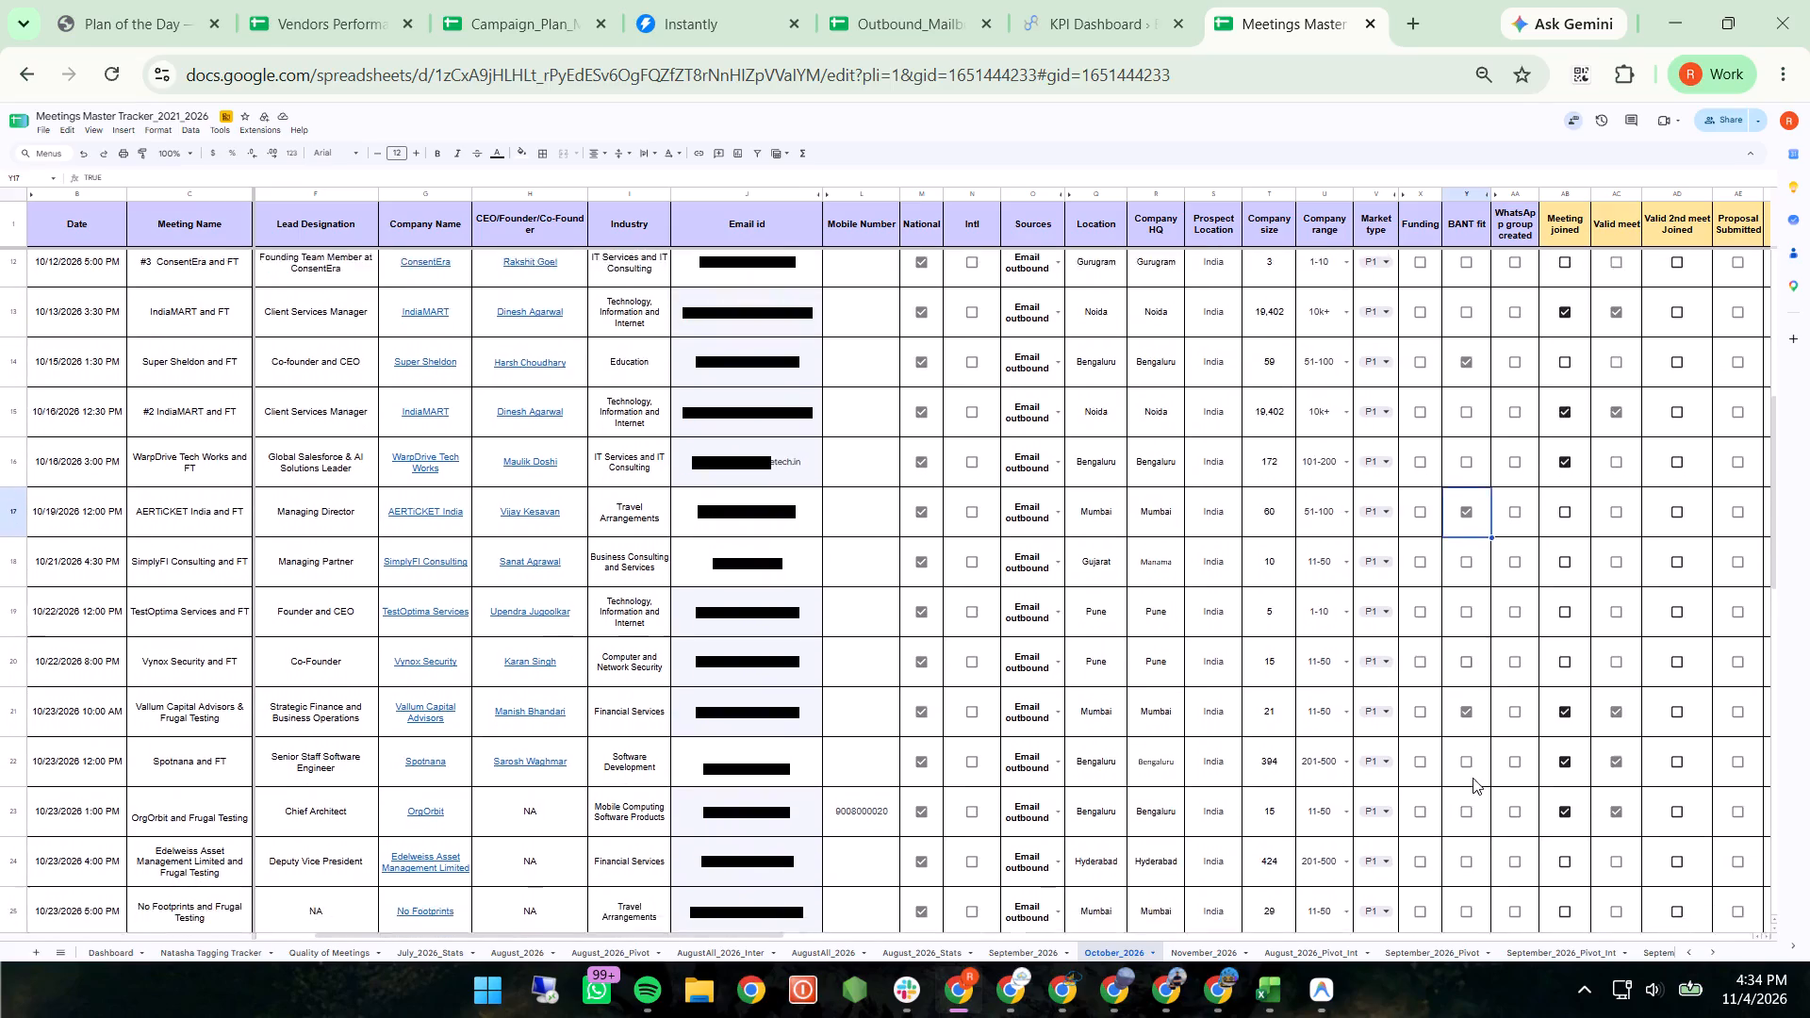
scroll(1473, 778, "down", 1)
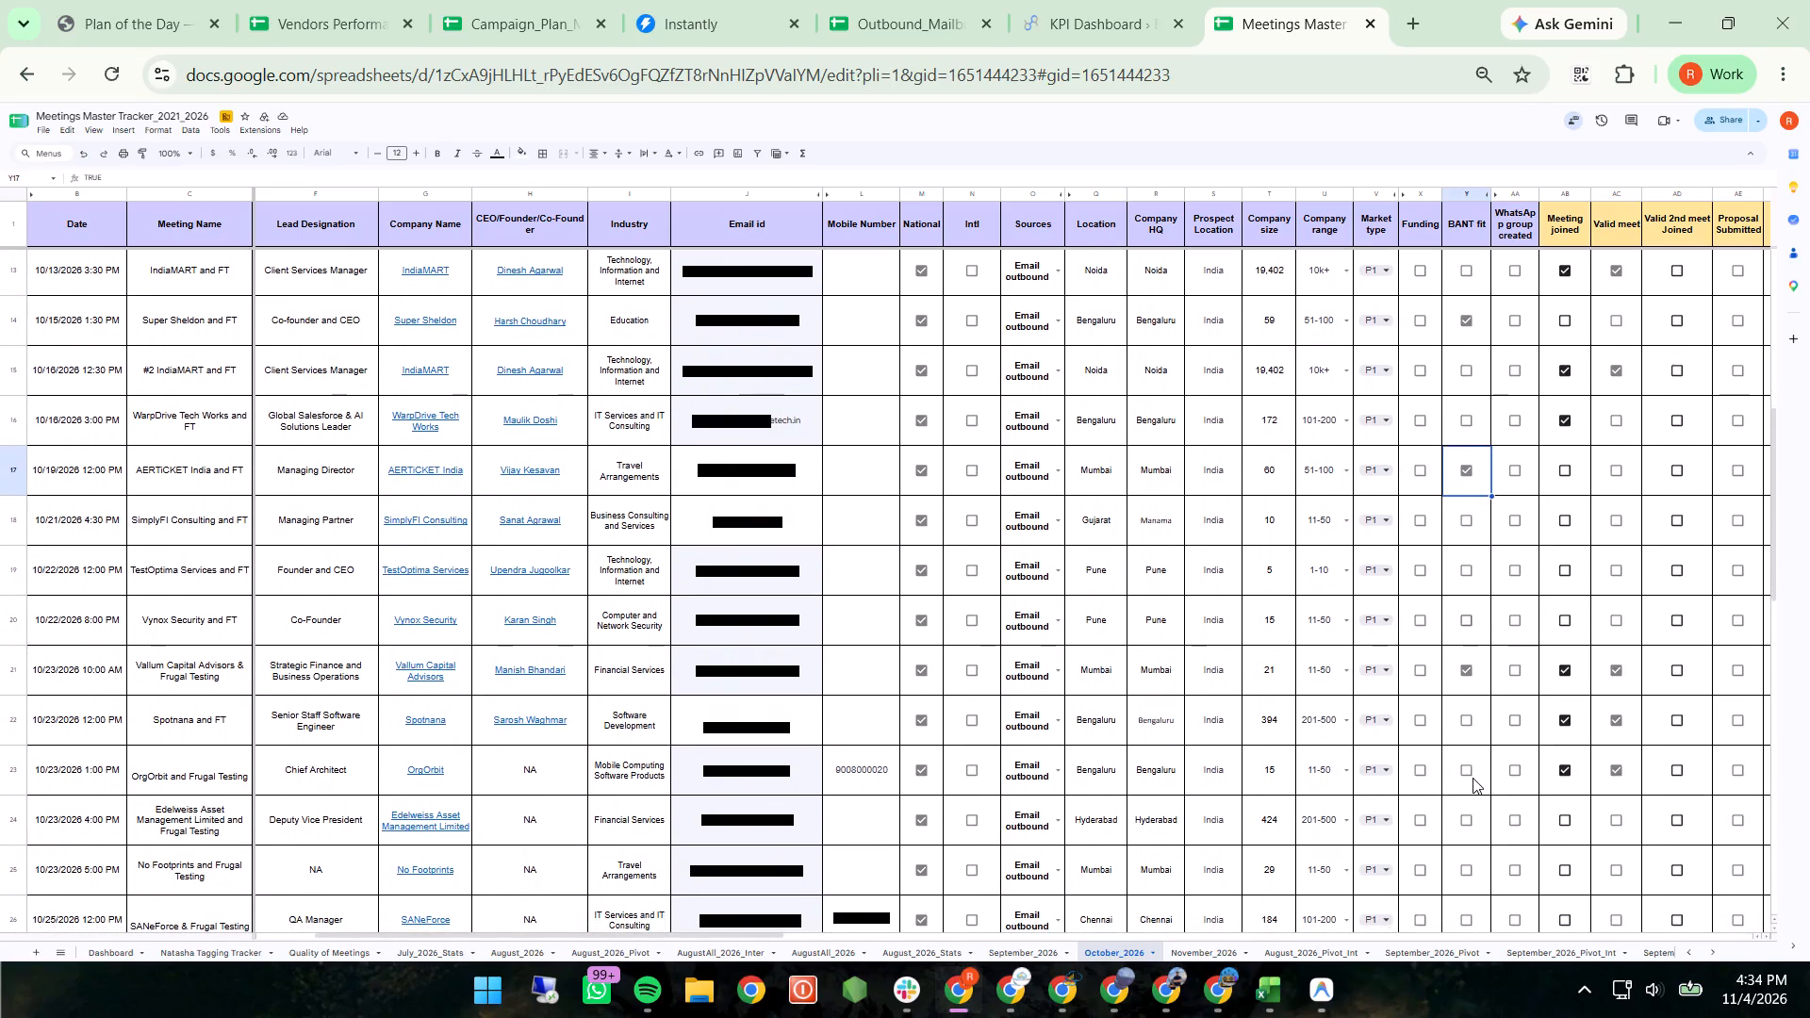
scroll(1473, 778, "down", 1)
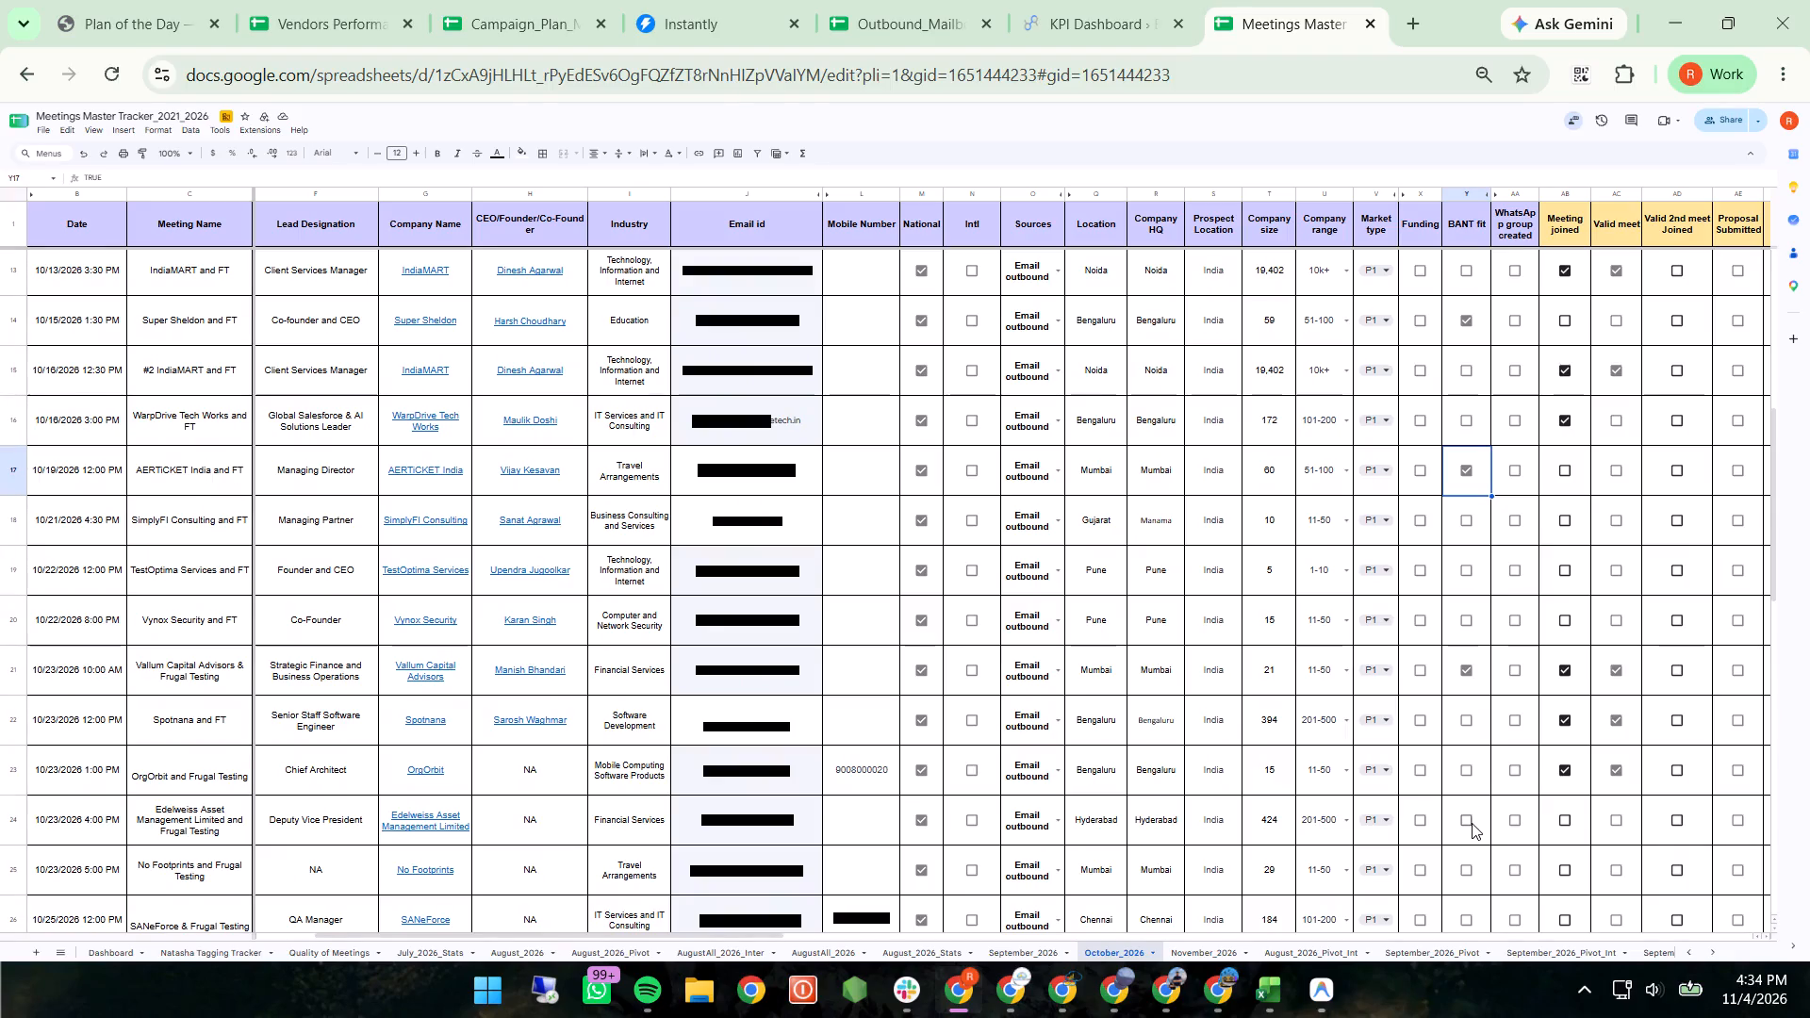
left_click(1472, 823)
Mark the 11/4/2026 Faramond Technologies meeting as BANT fit.
scroll(1472, 823, "down", 1)
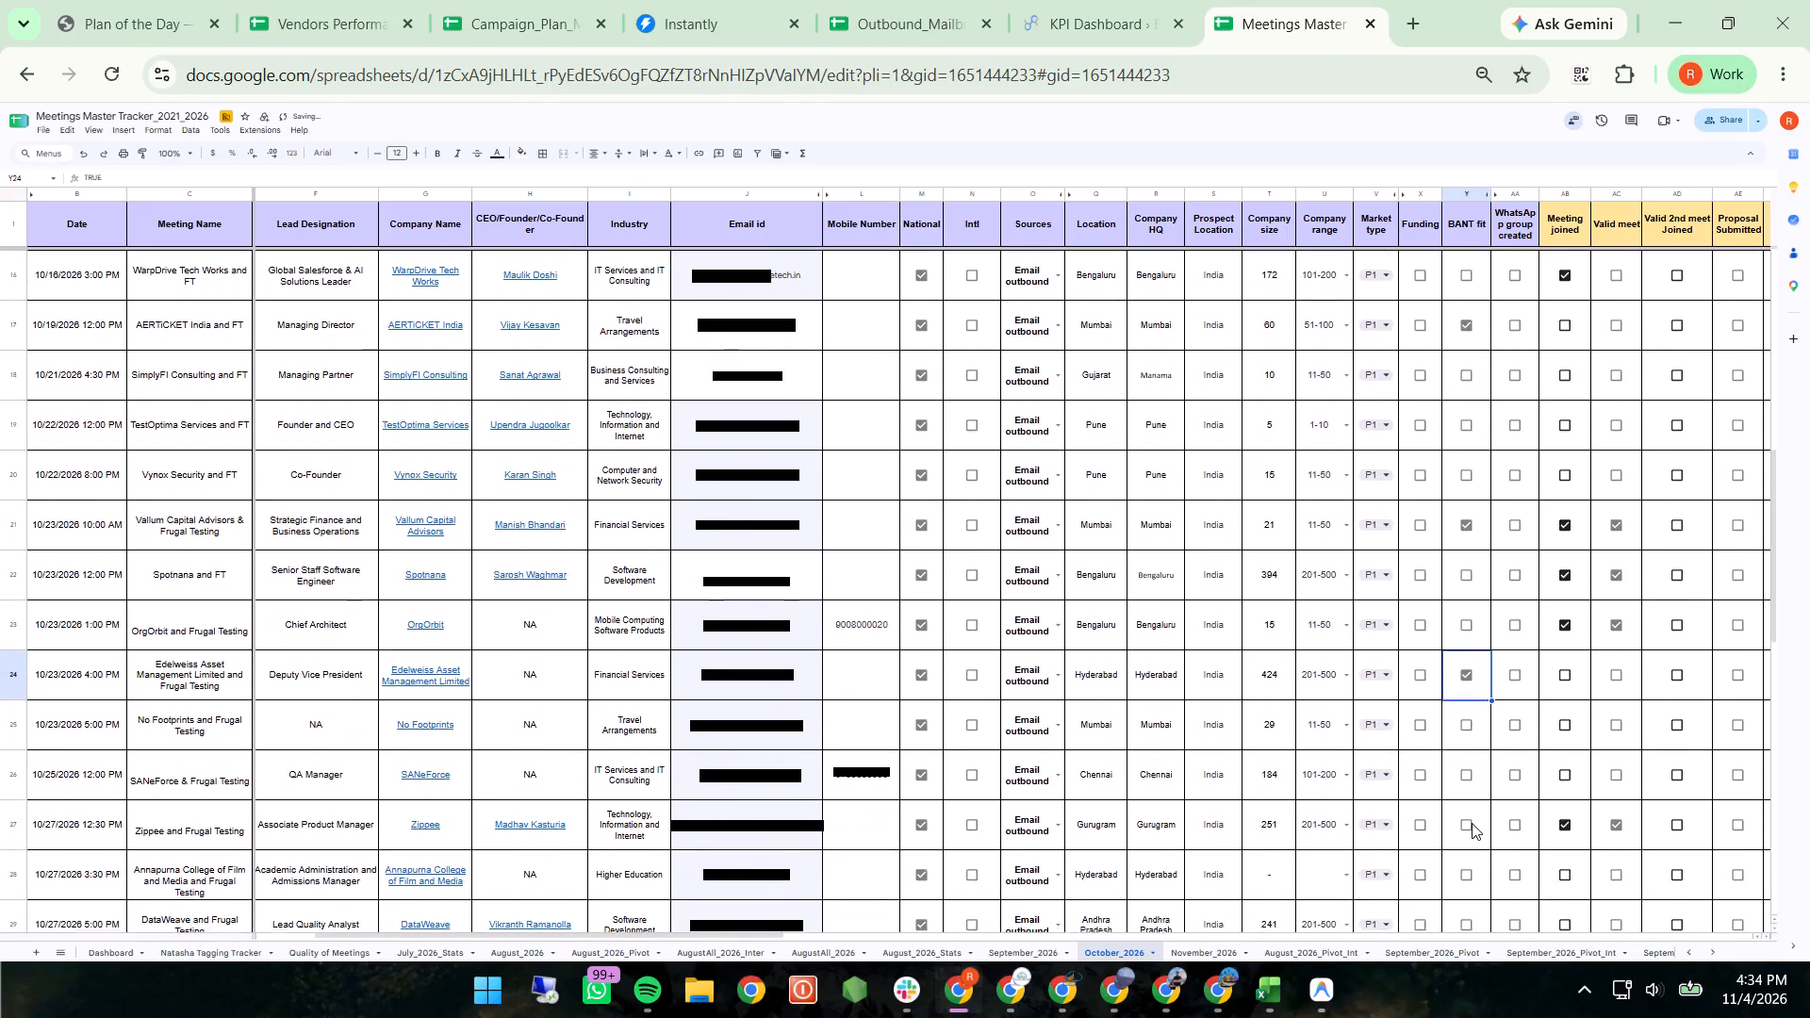
scroll(1472, 823, "down", 2)
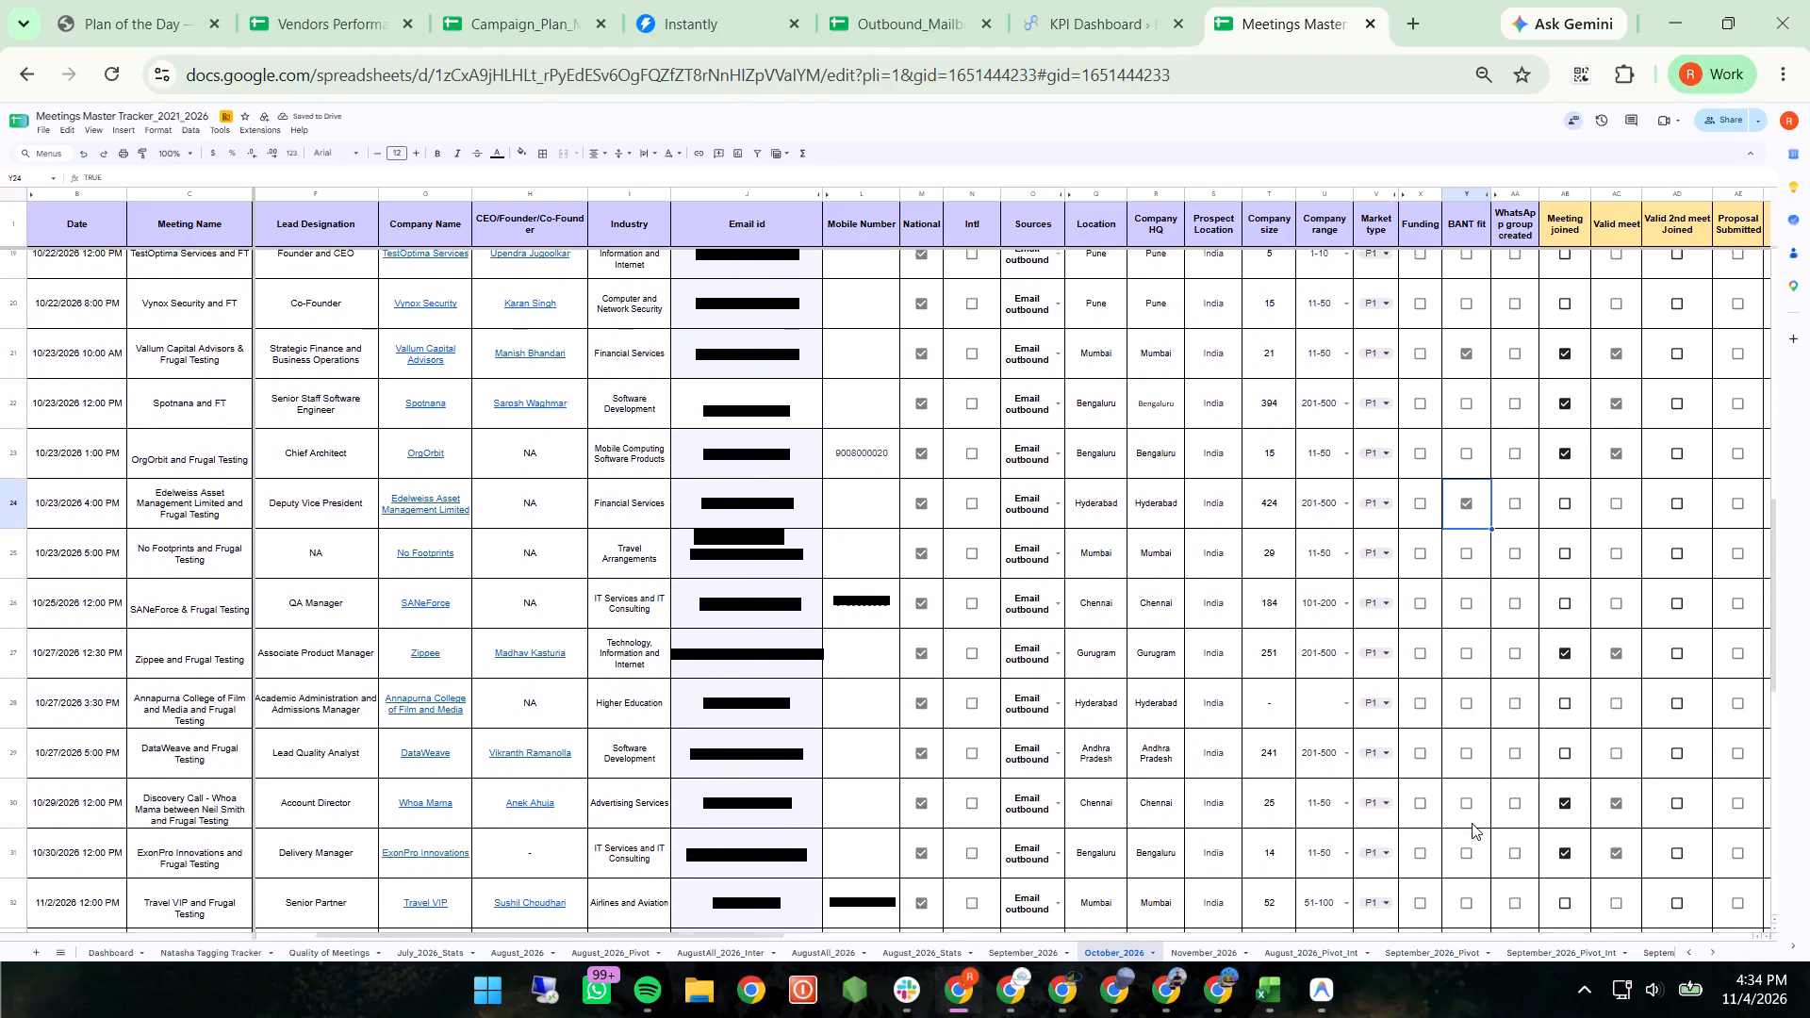
scroll(1472, 823, "down", 2)
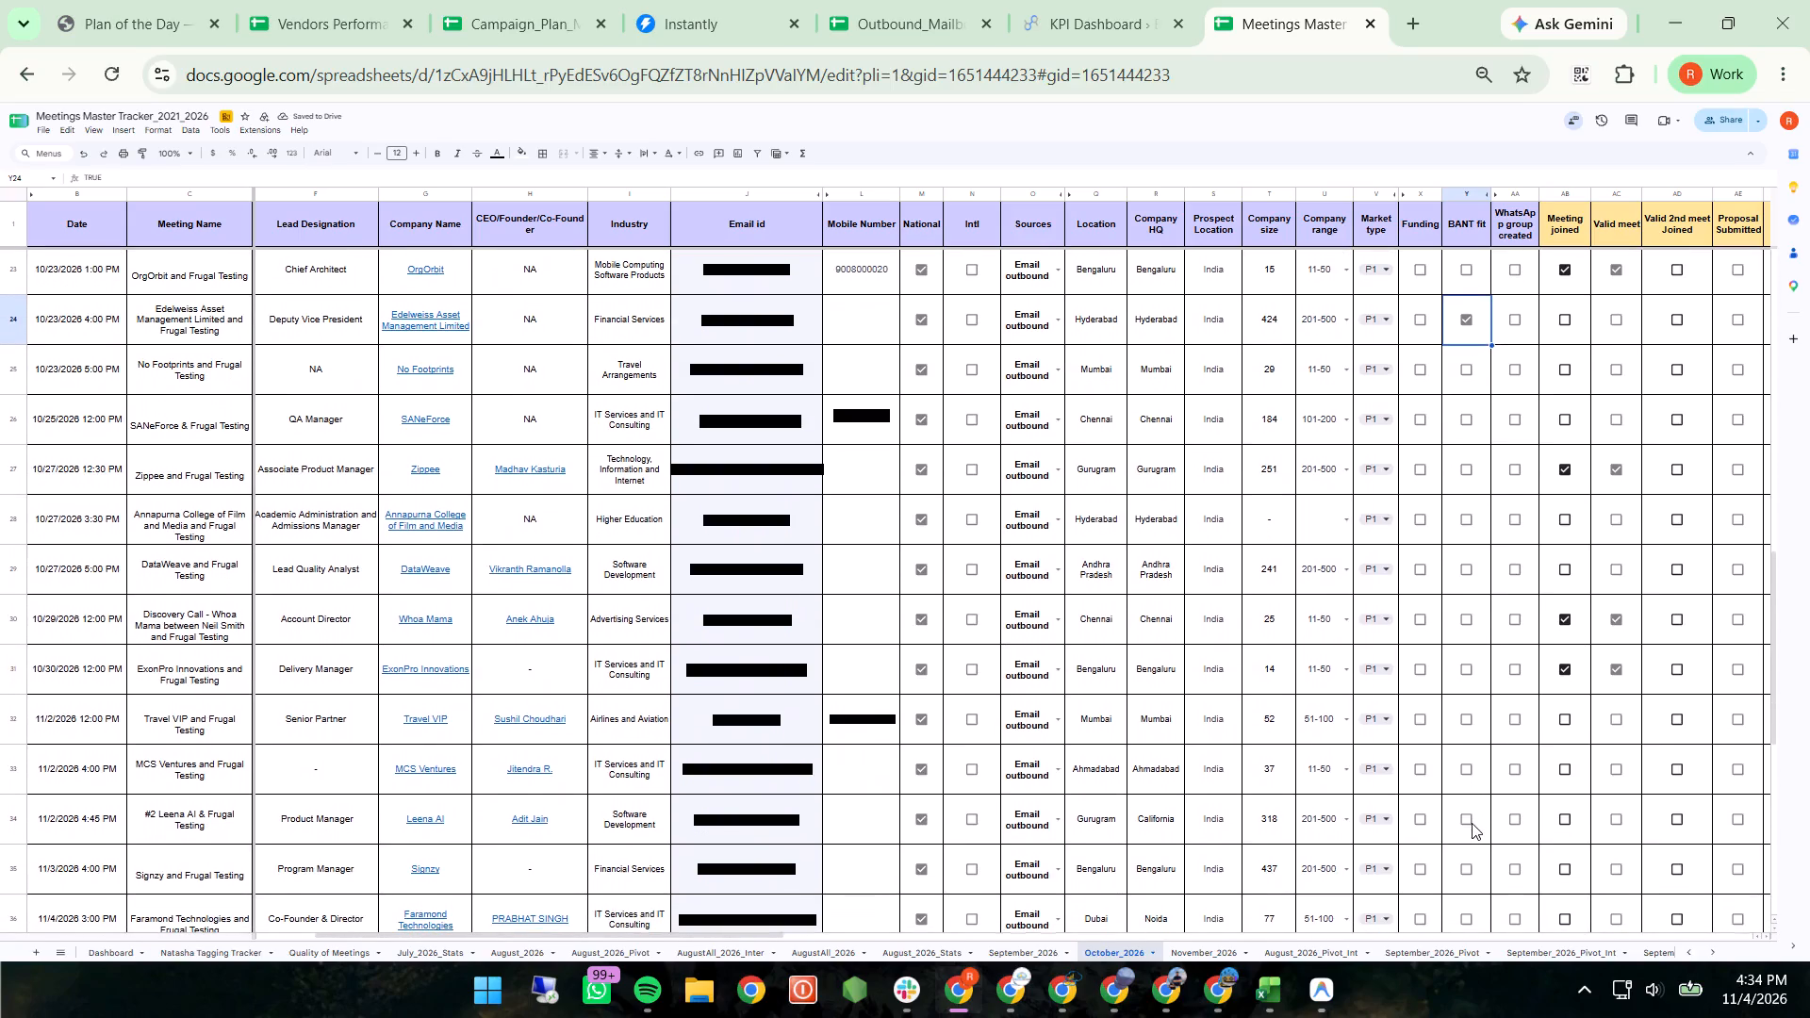
scroll(1472, 823, "down", 2)
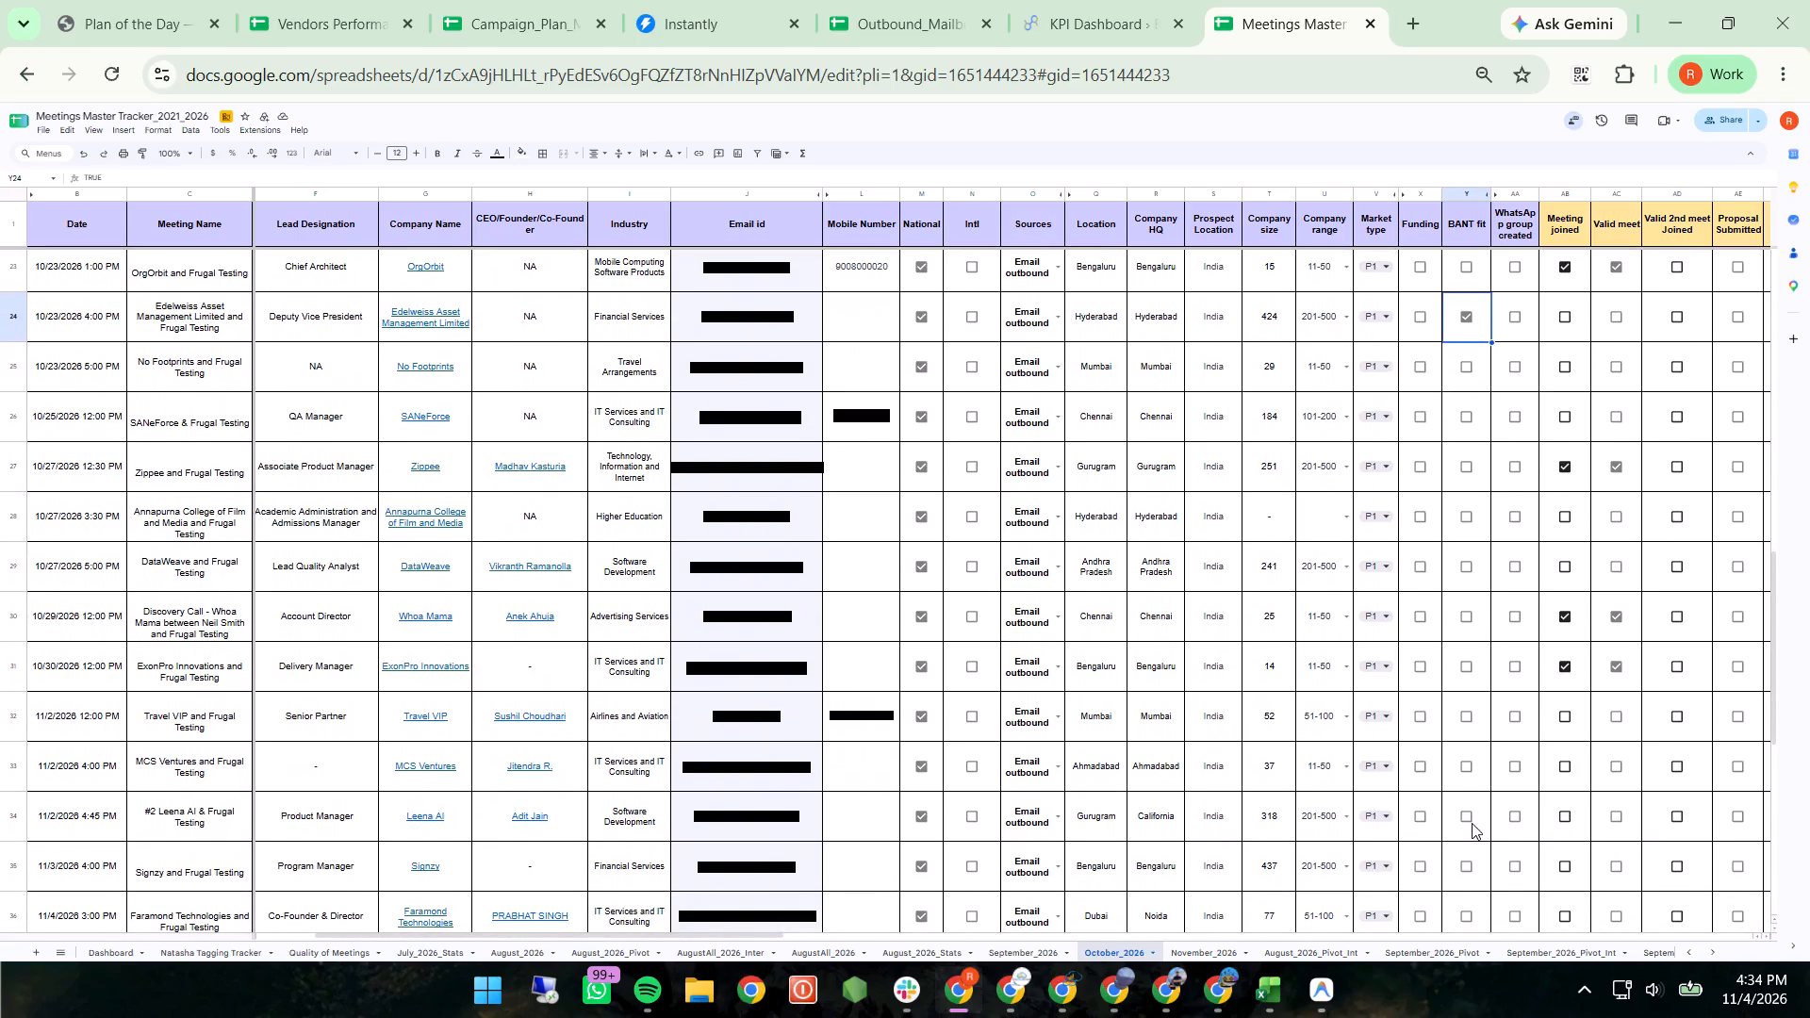
scroll(1472, 823, "down", 3)
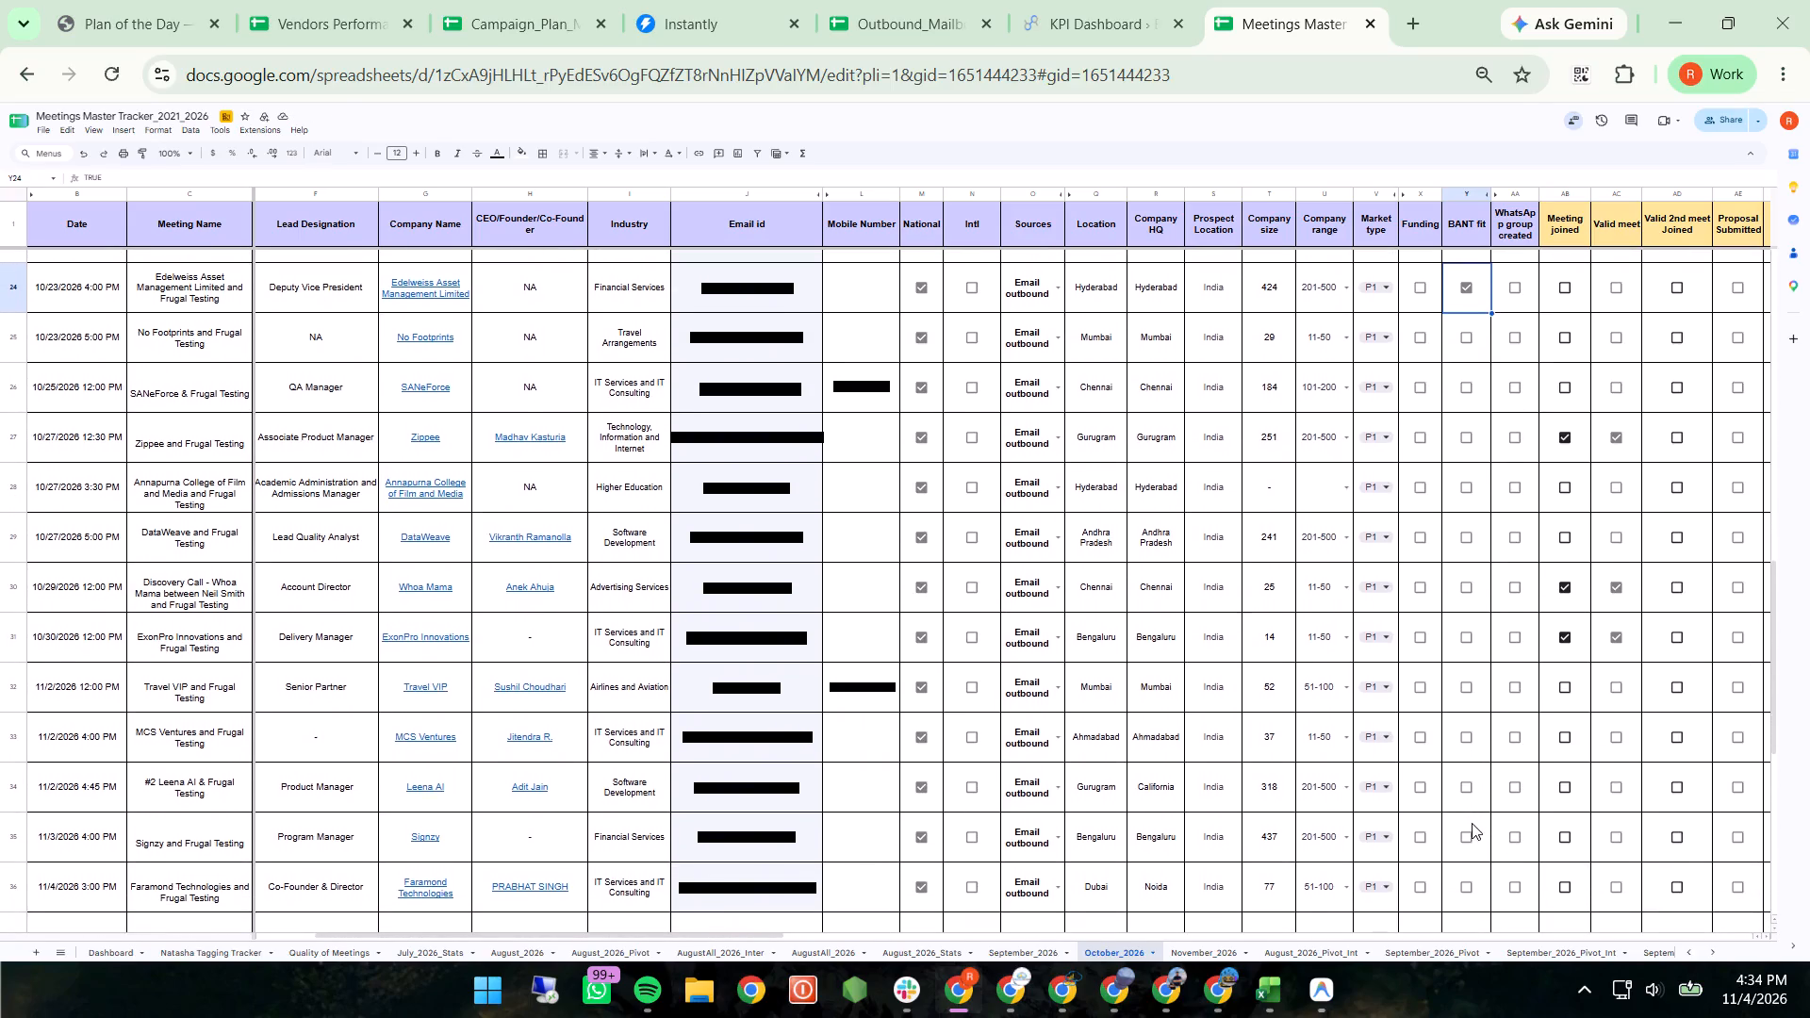
scroll(1472, 823, "down", 1)
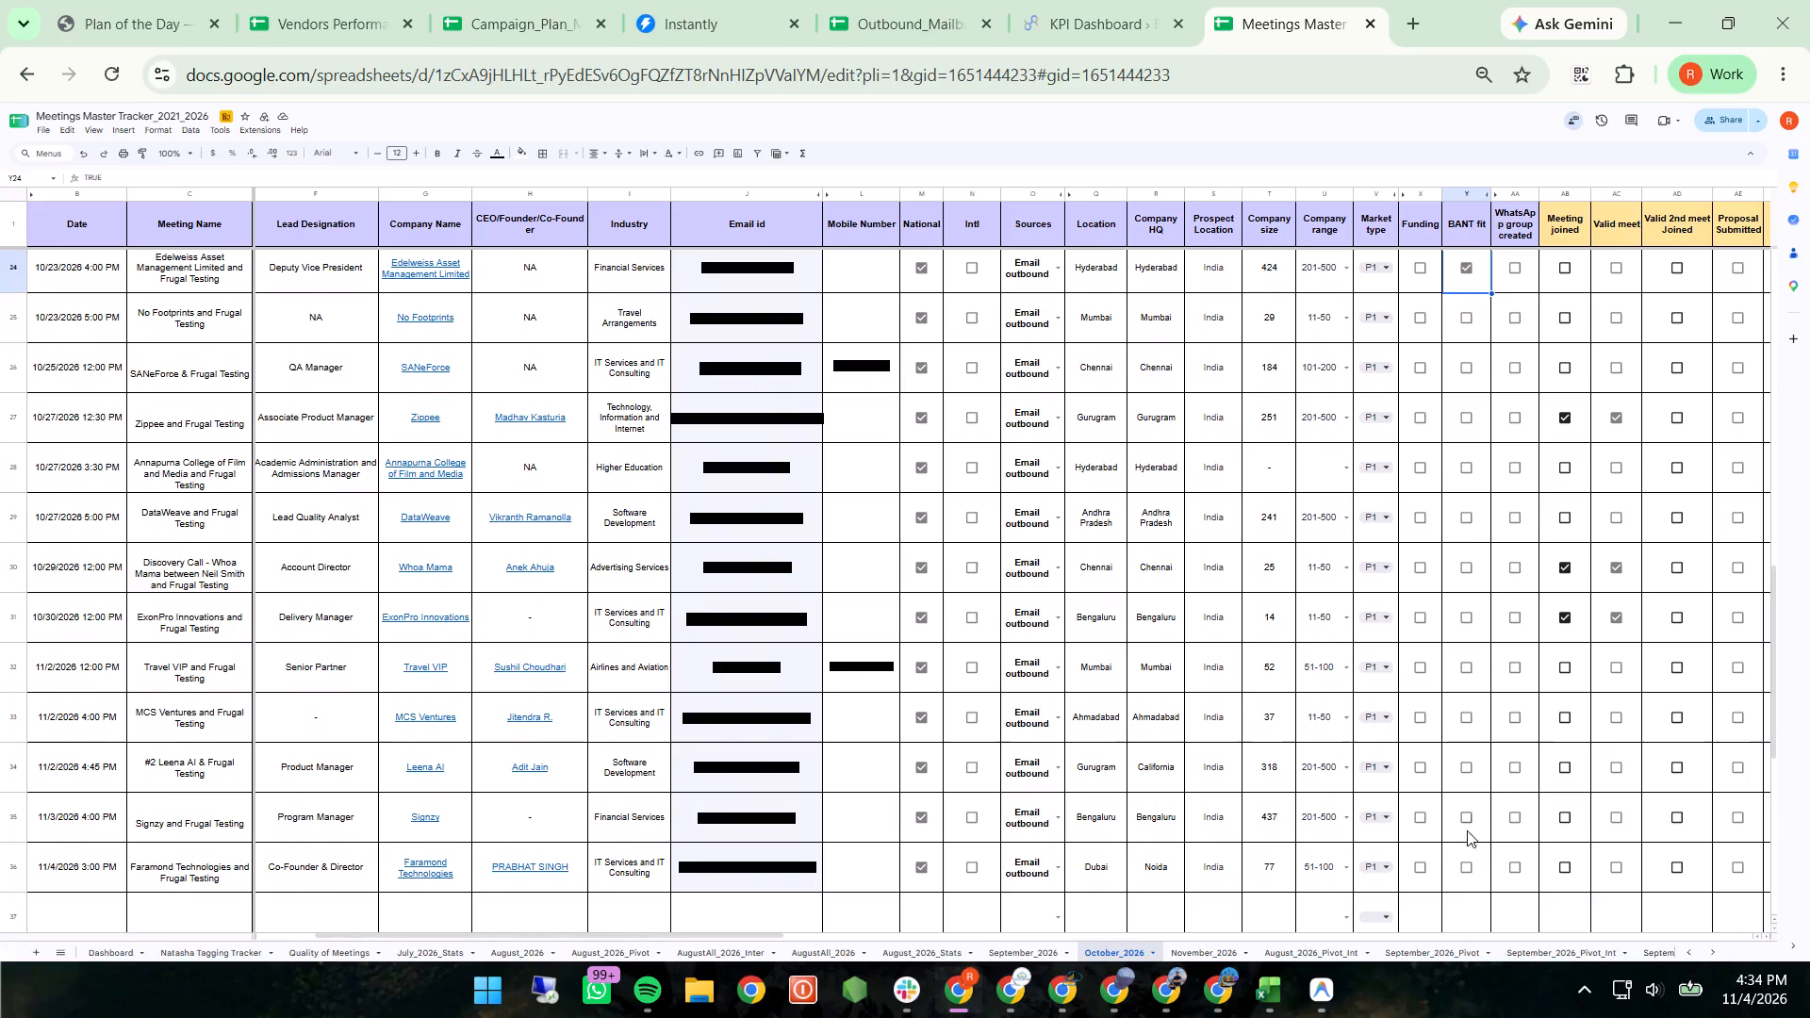
left_click(1473, 860)
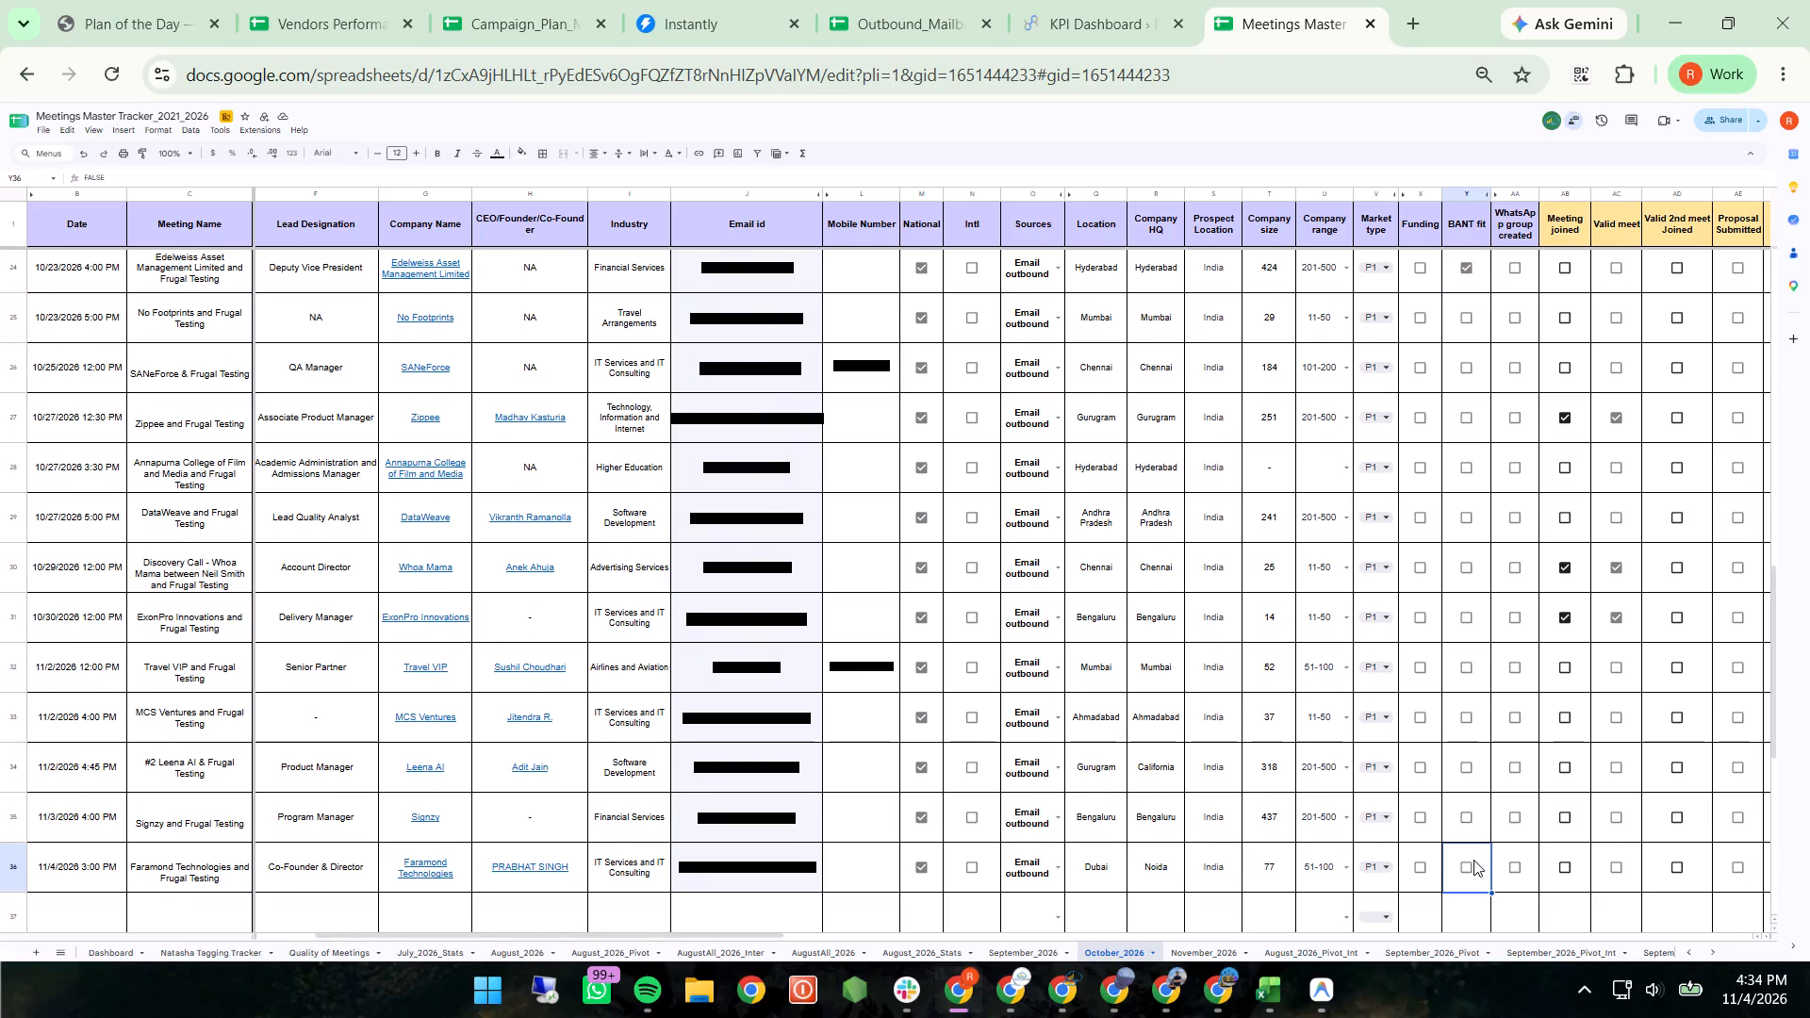
left_click(1473, 866)
Enlarge the October_2026 sheet and review the BANT fit and meeting status columns from the first meeting rows.
scroll(1473, 866, "left", 4)
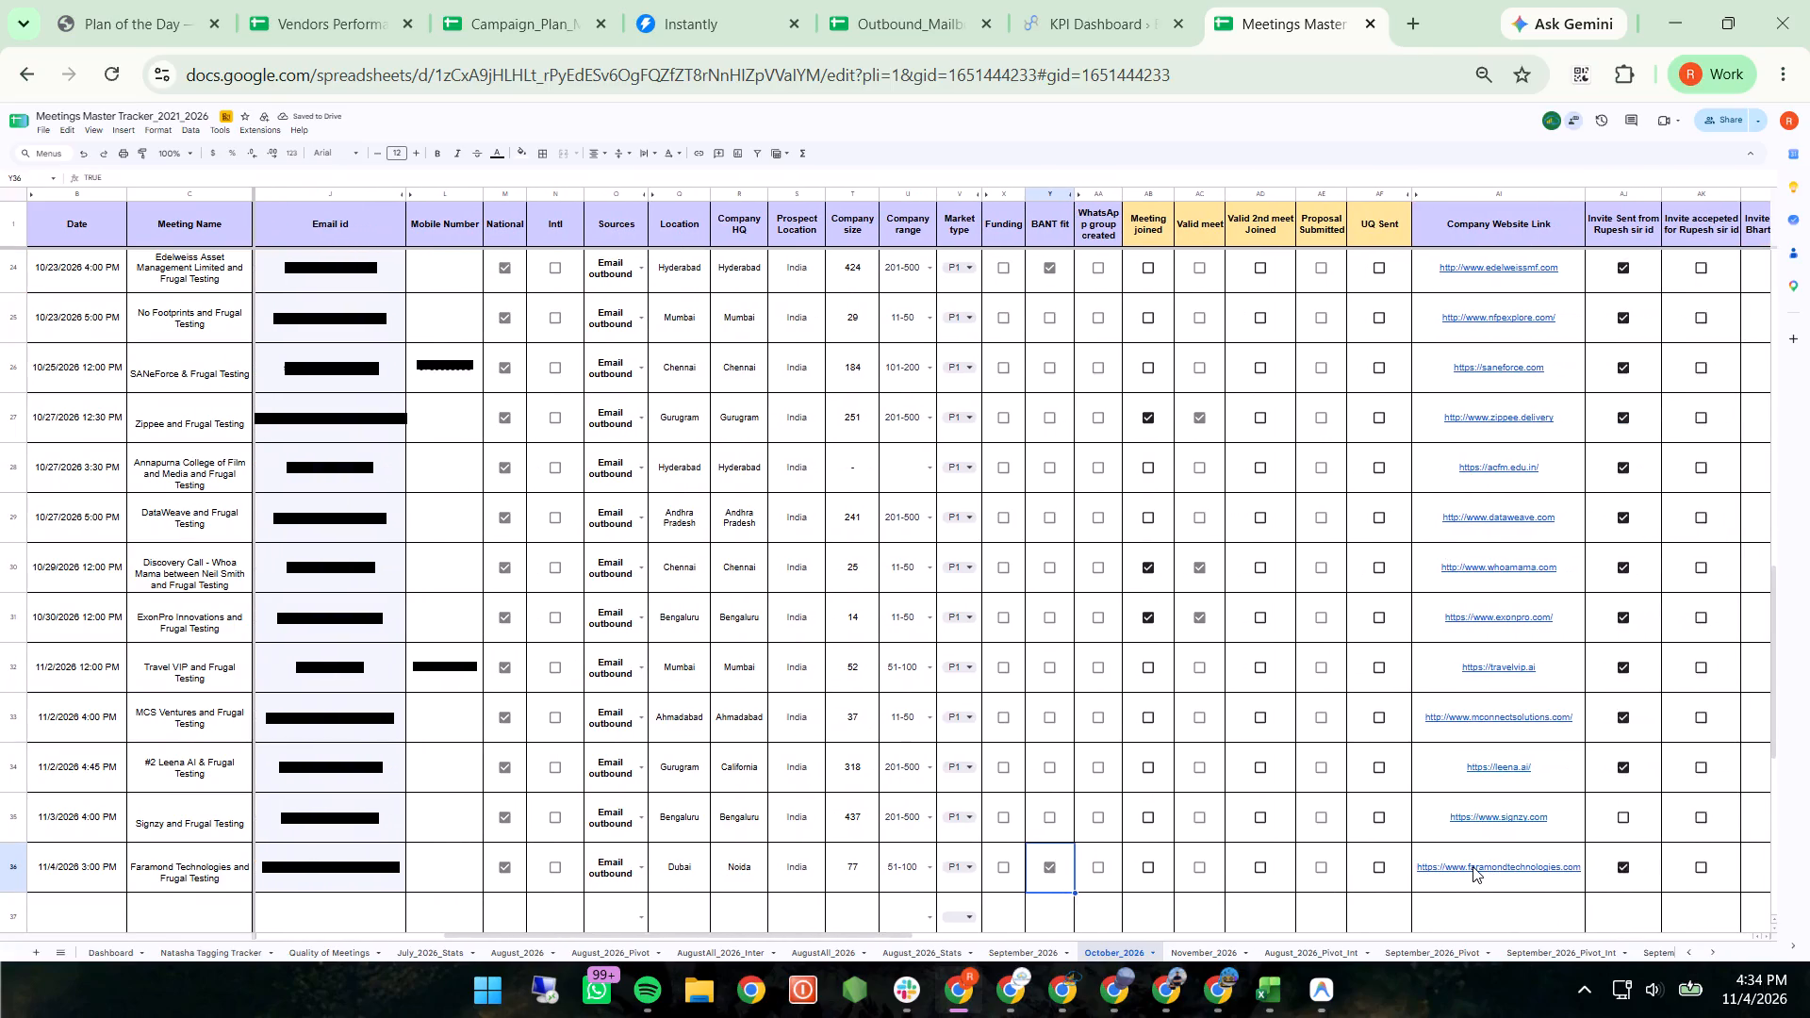
scroll(1473, 866, "right", 3)
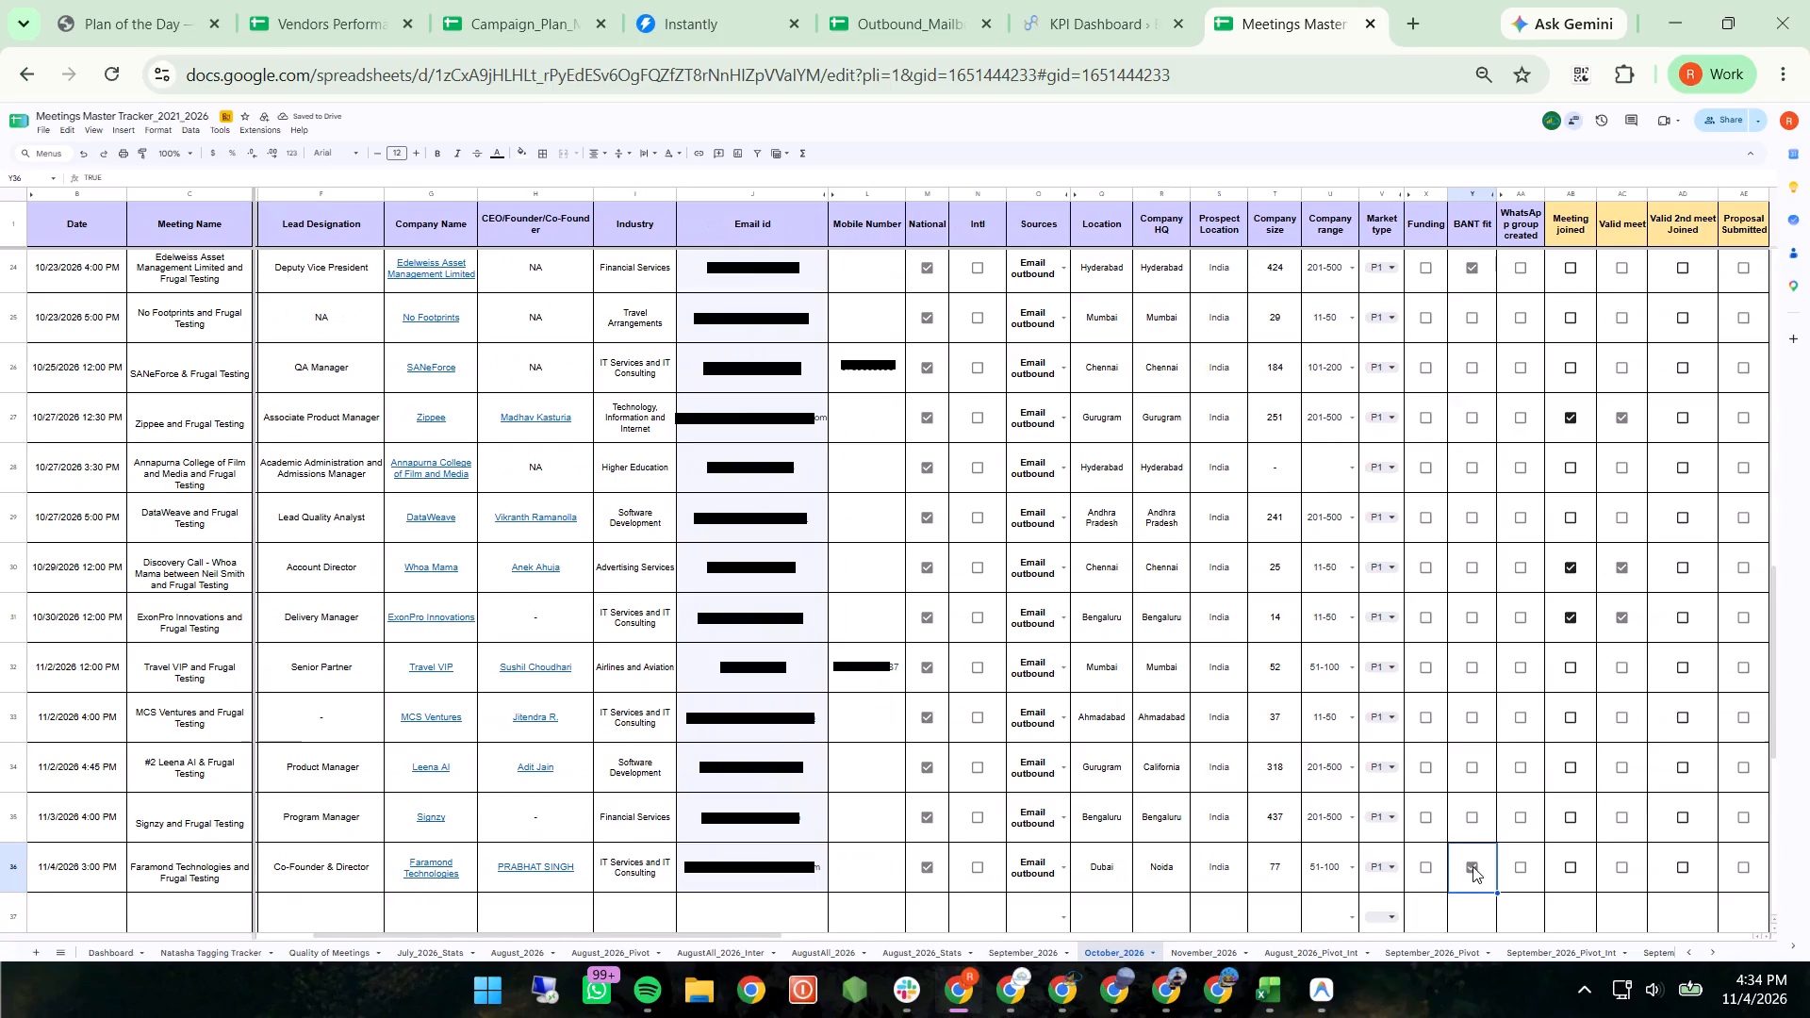
key("ctrl+equal")
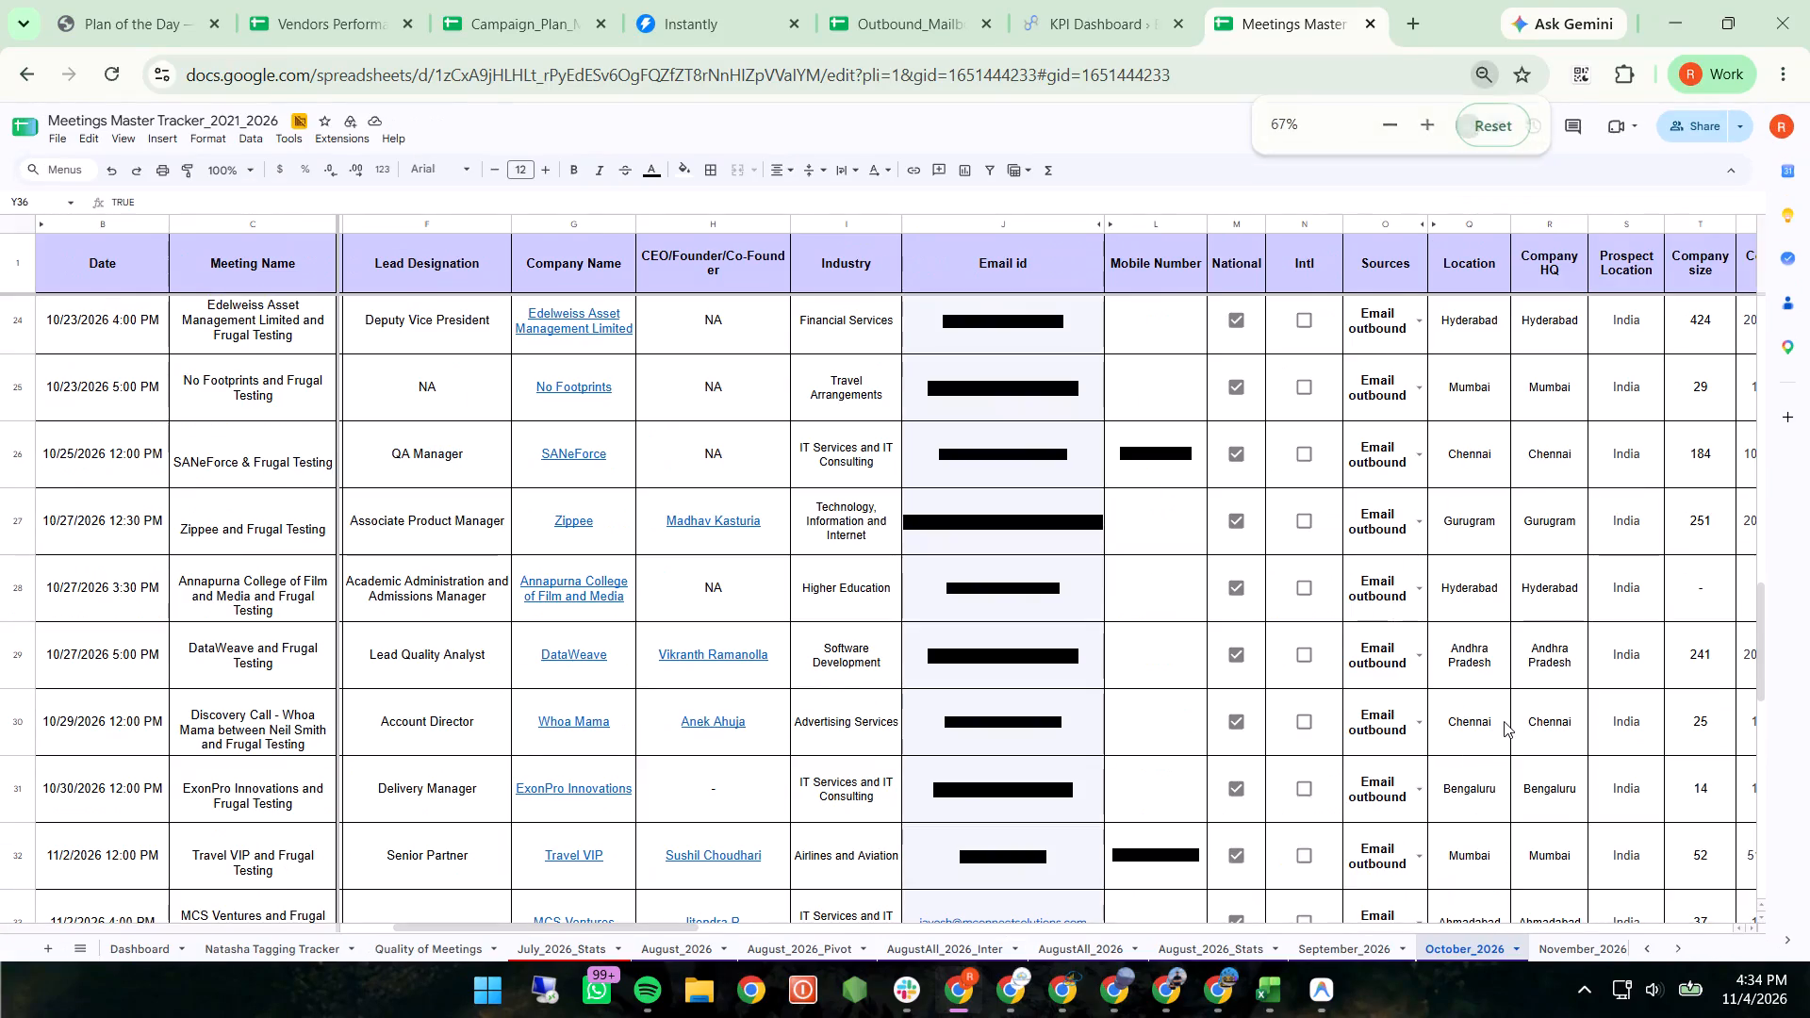
scroll(1504, 721, "up", 18)
scroll(1504, 721, "left", 3)
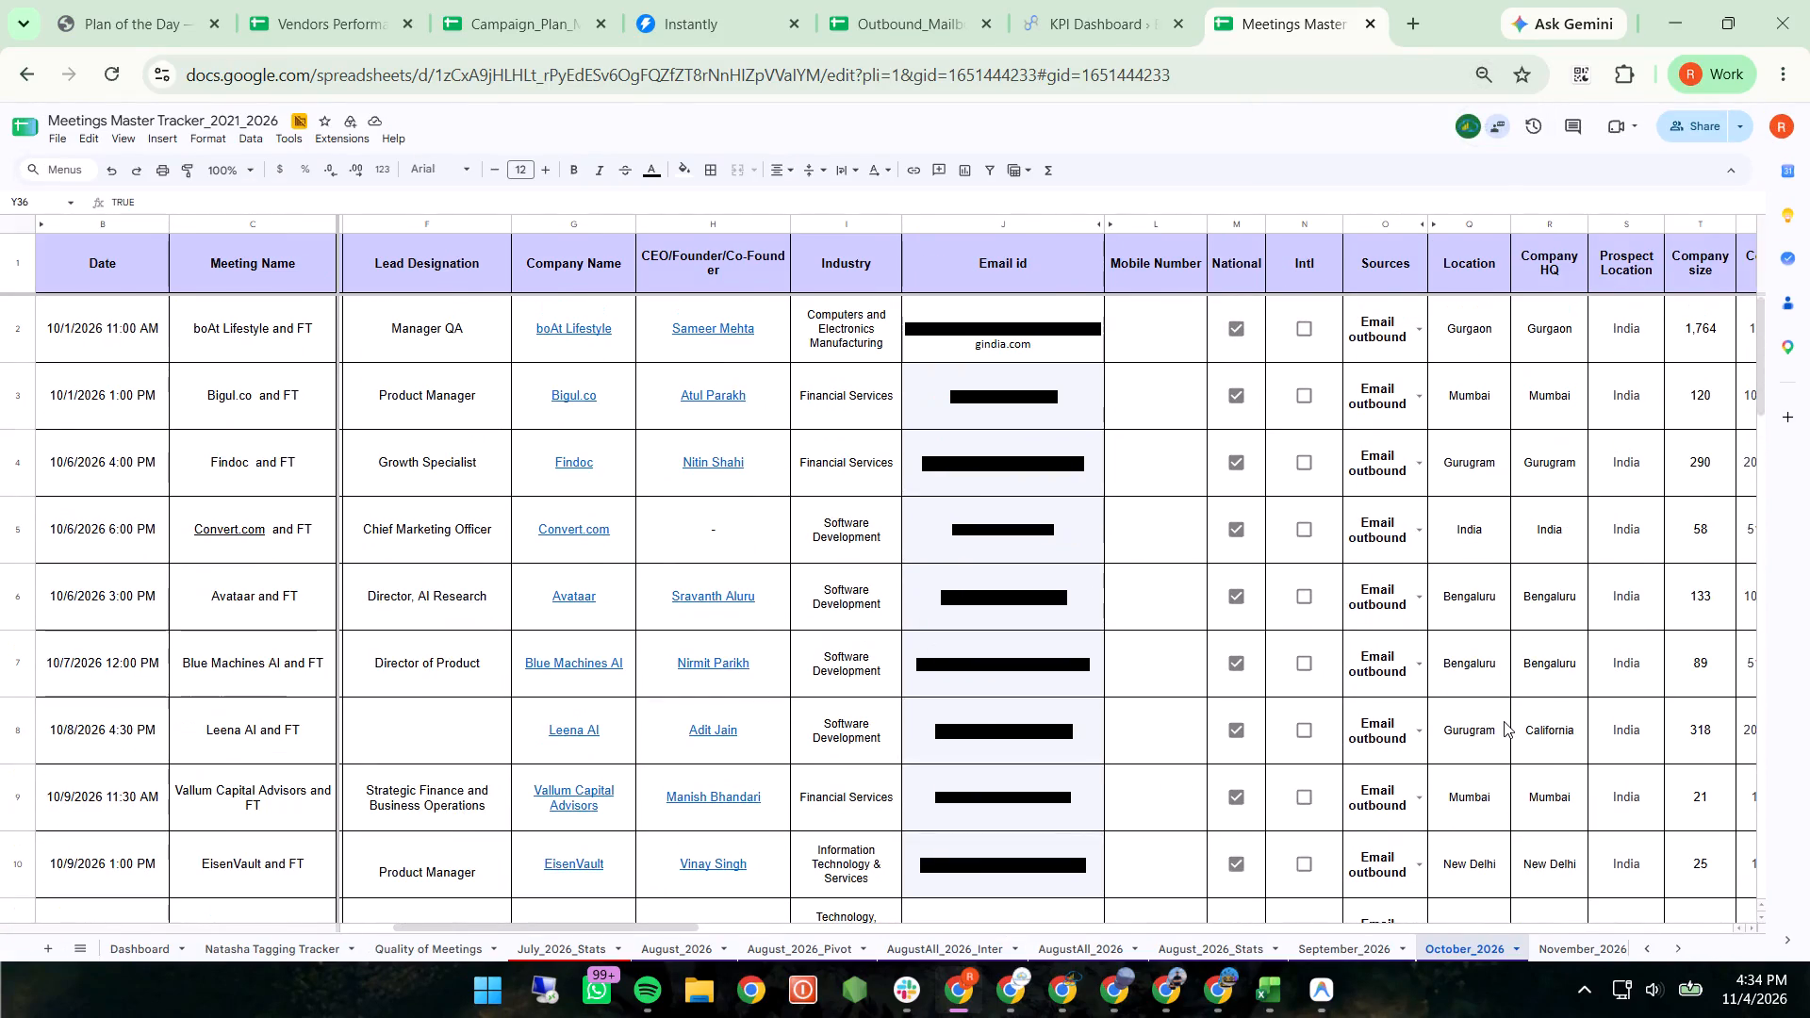
scroll(1504, 721, "left", 6)
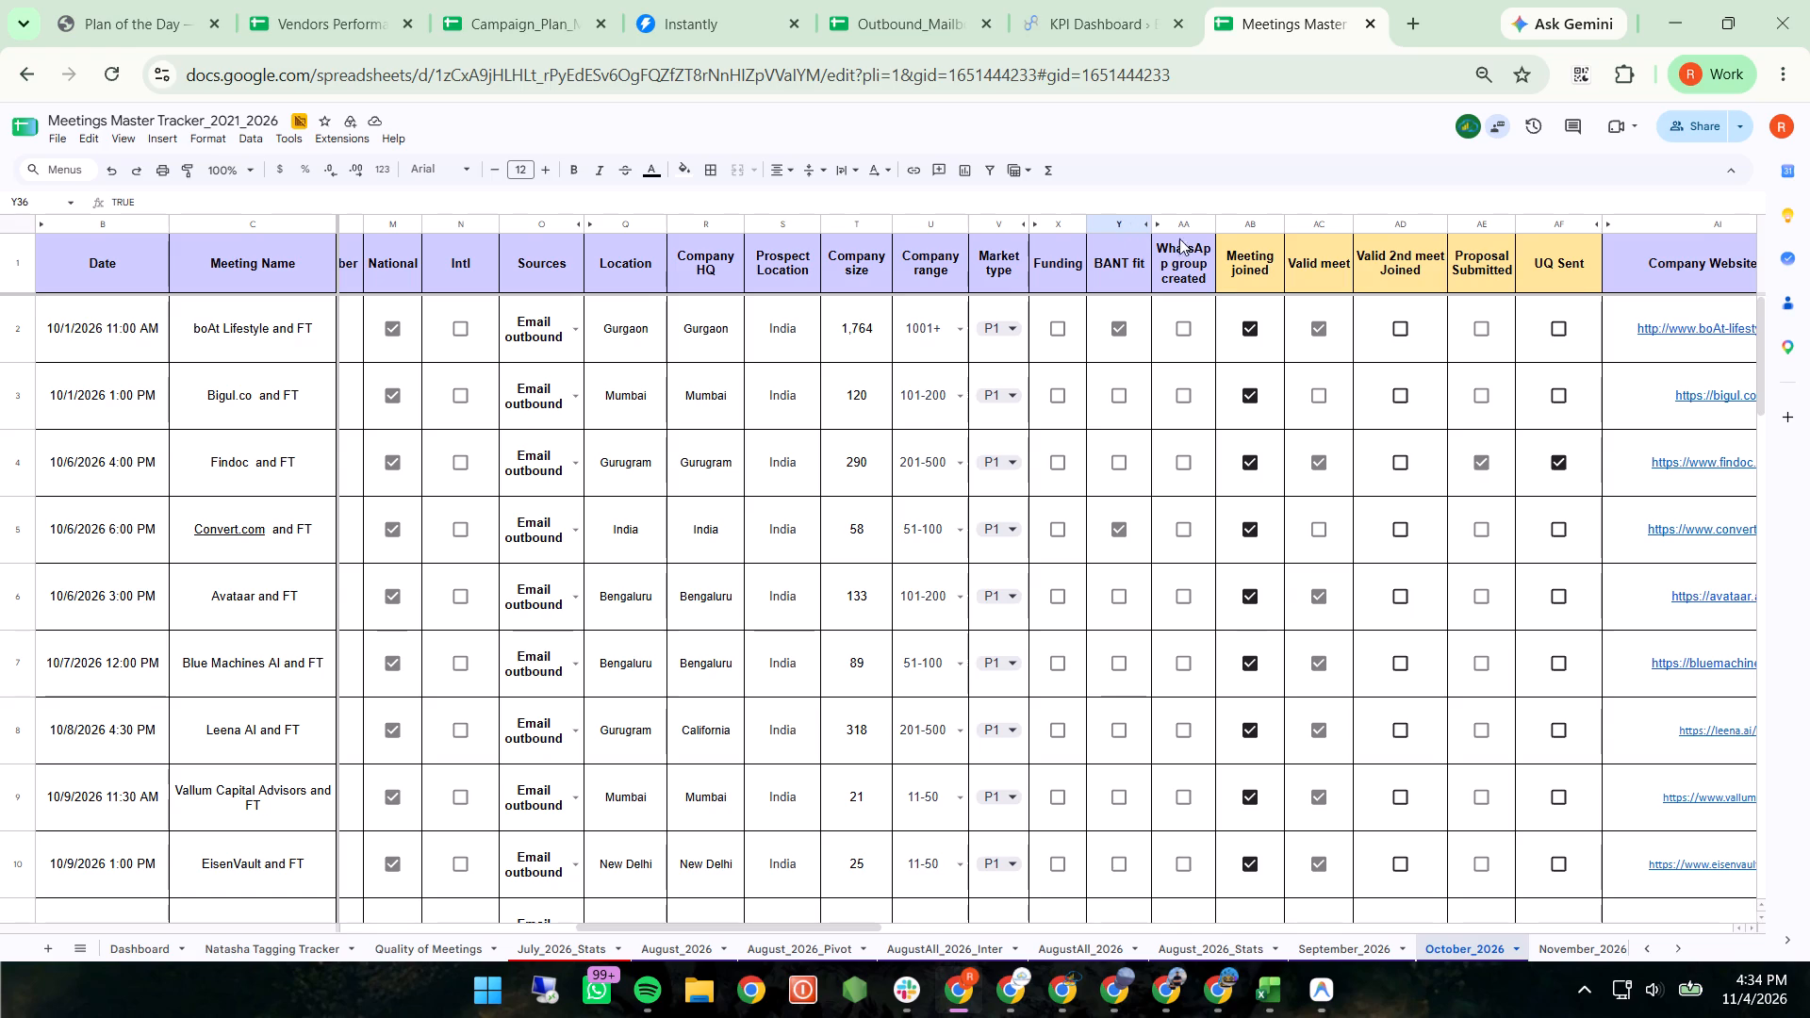
Filter the October_2026 sheet on the Meeting joined column to show only TRUE rows.
left_click(1250, 228)
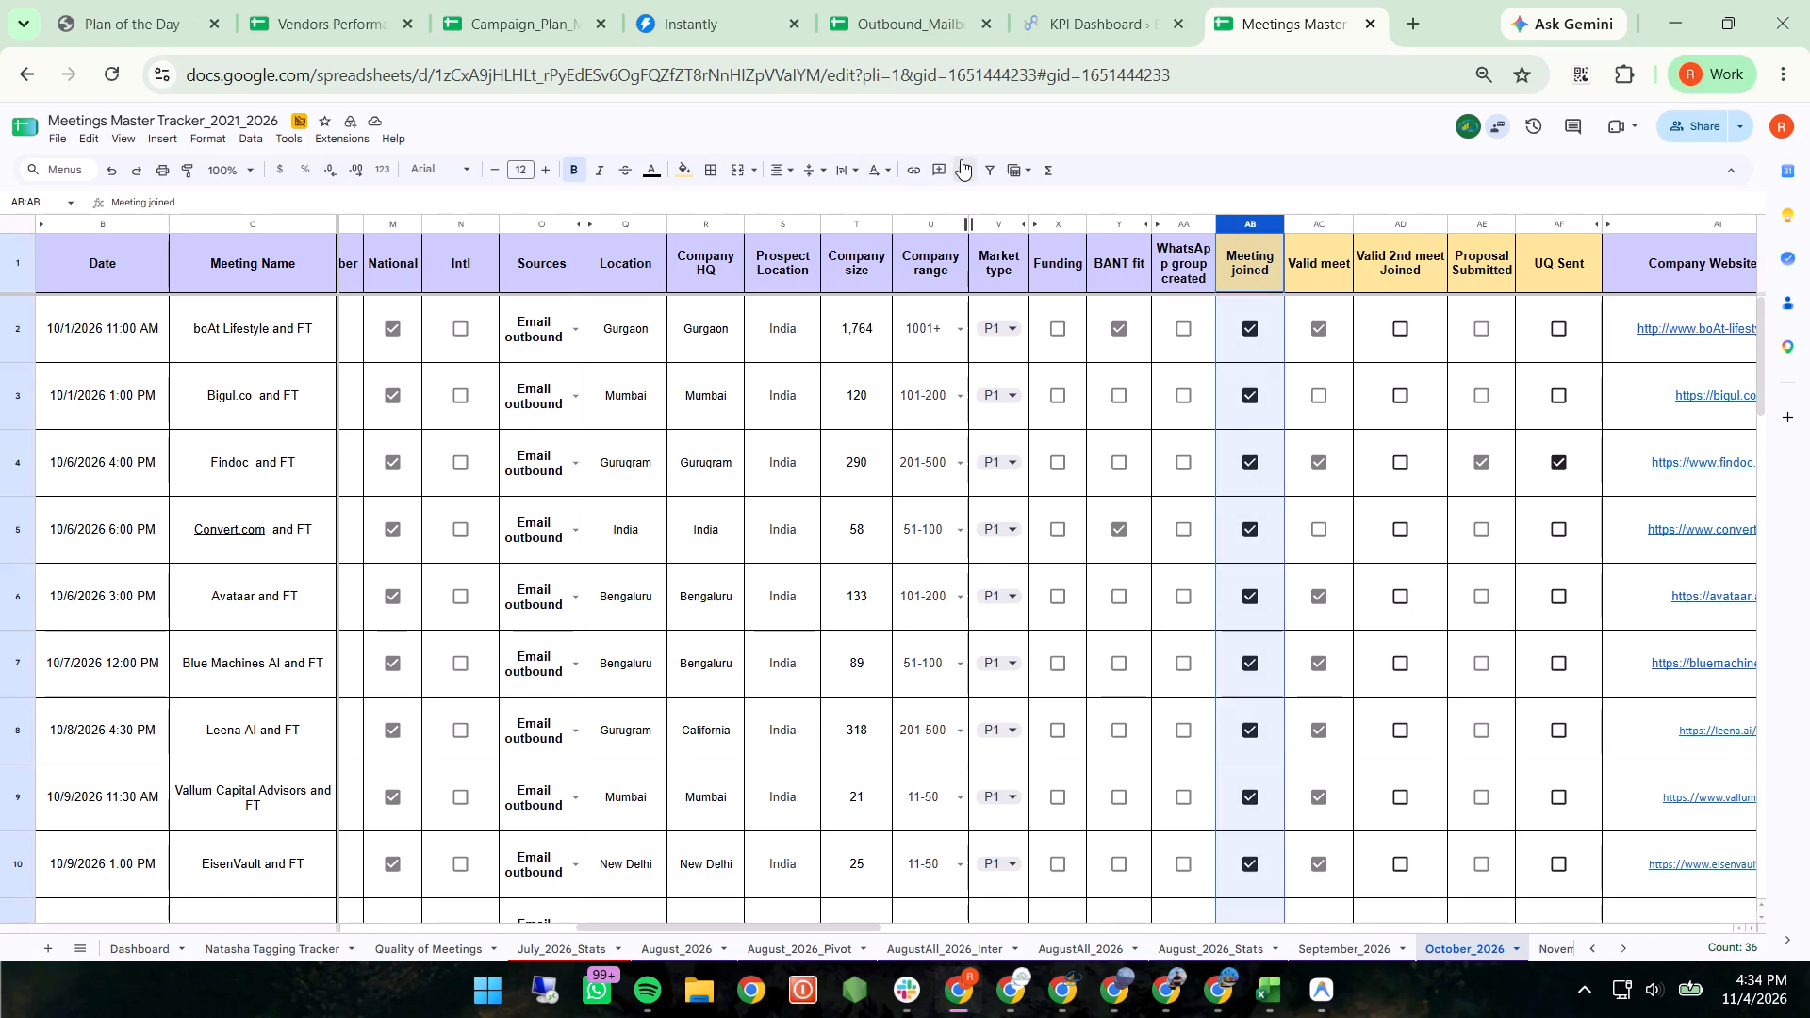
left_click(988, 165)
left_click(1276, 262)
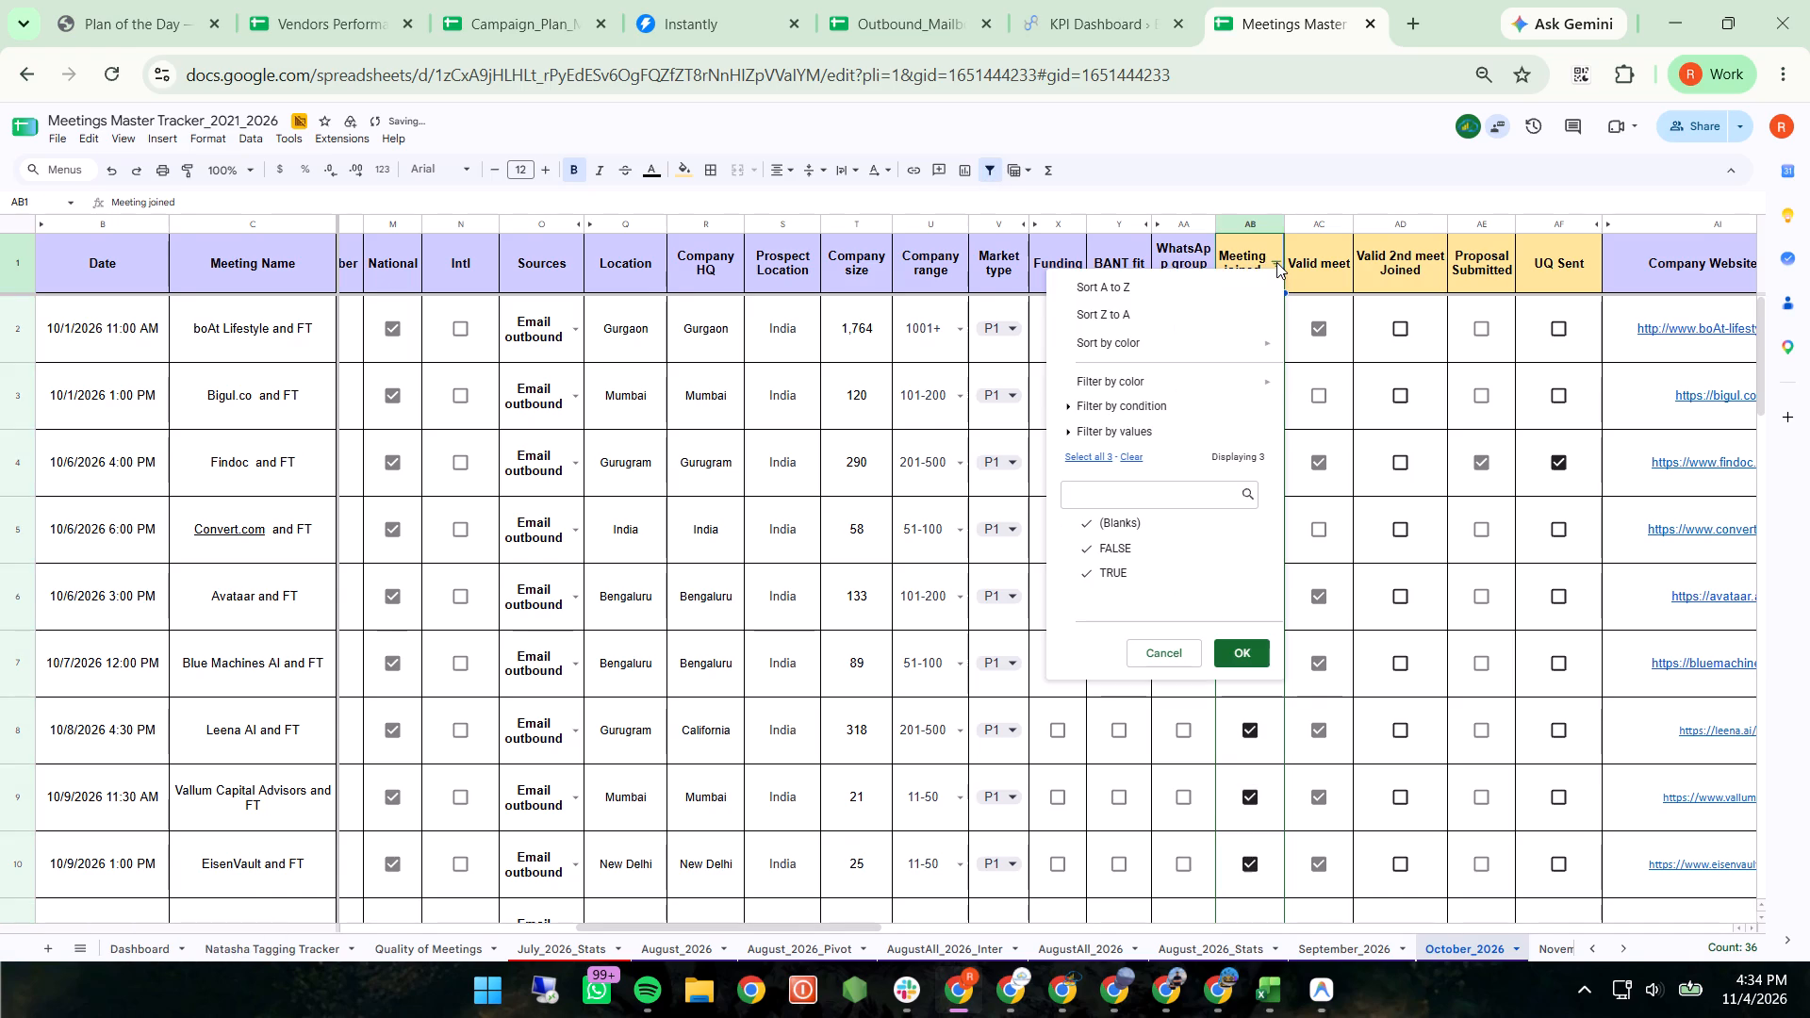
left_click(1134, 453)
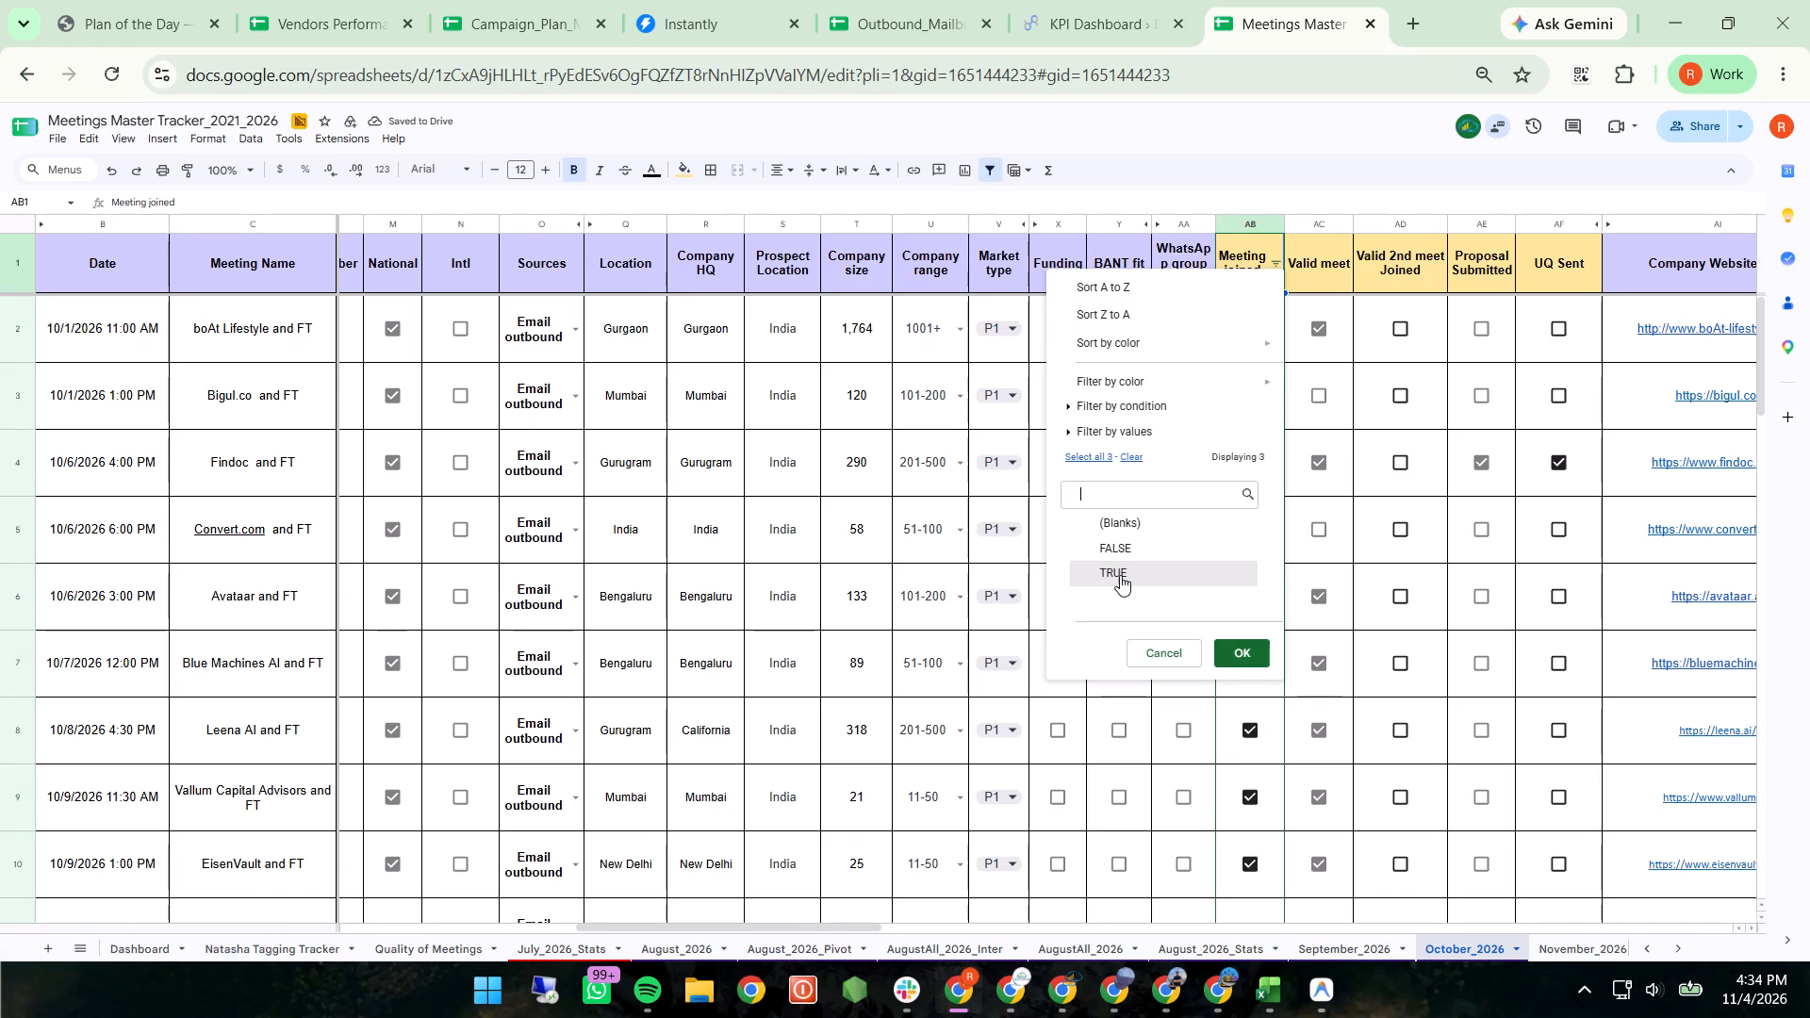
left_click(1120, 575)
left_click(1237, 649)
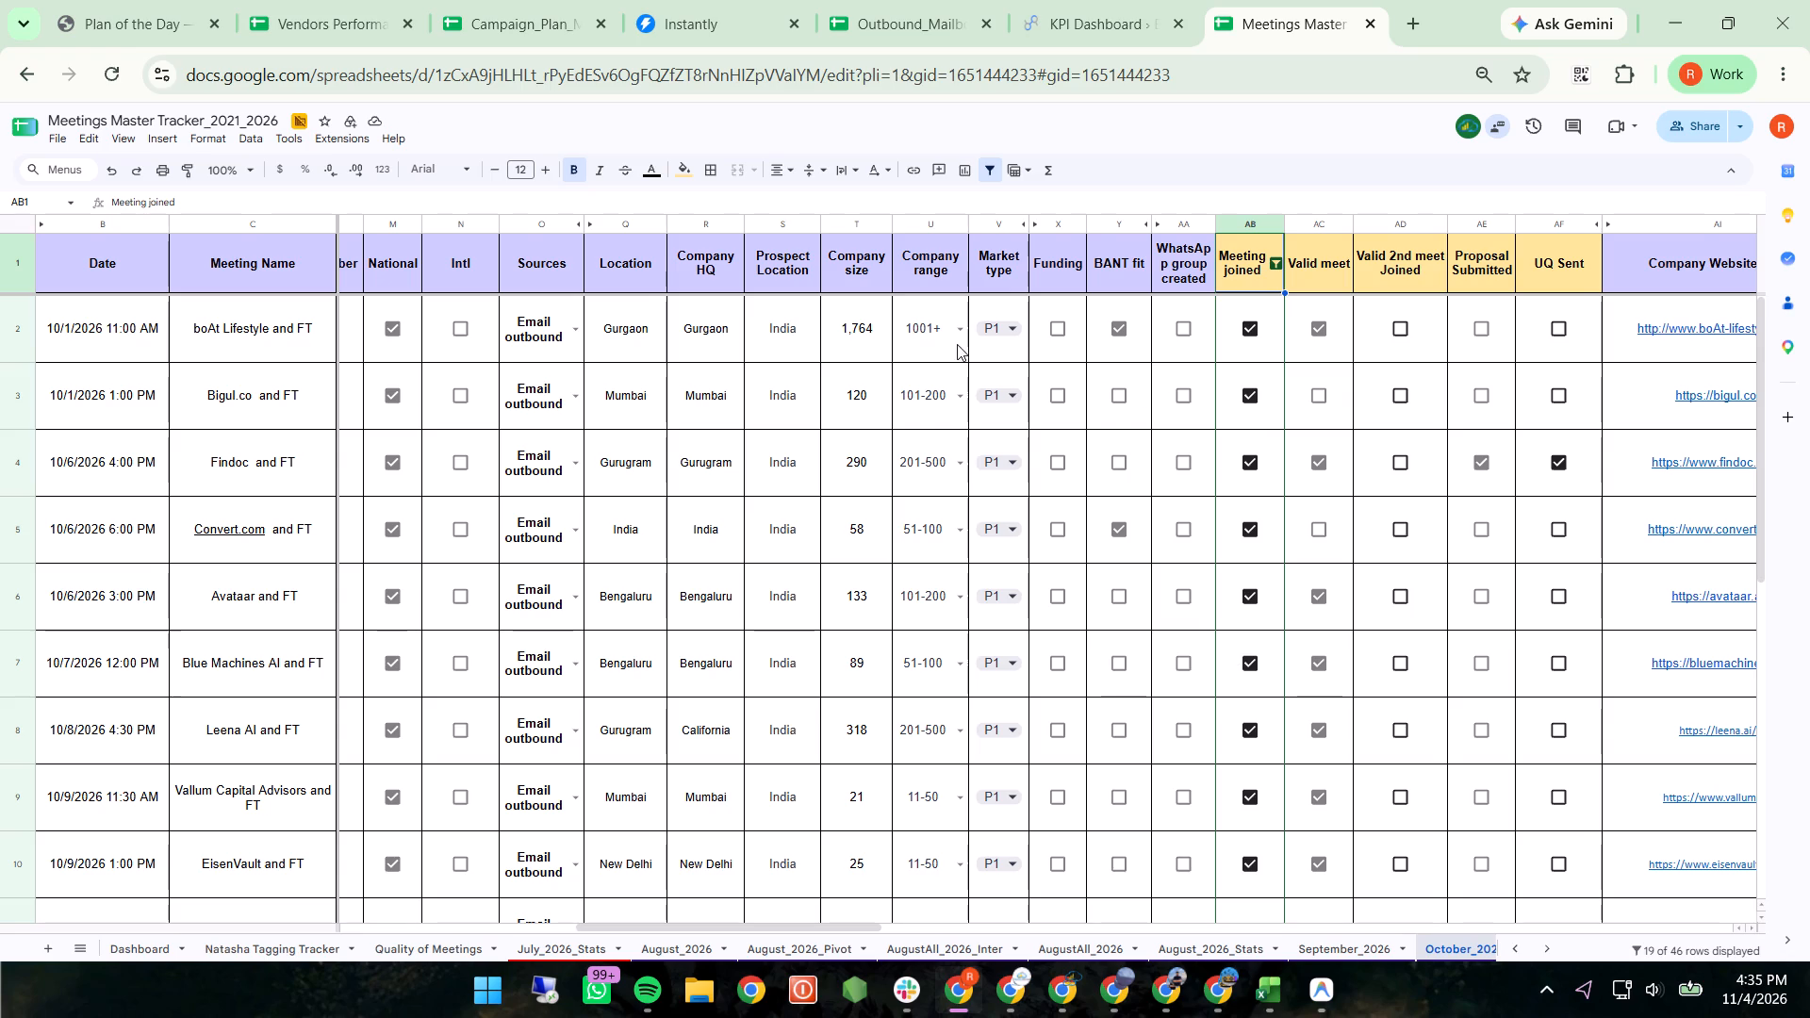
Remove the Meeting joined filter from the October_2026 sheet.
left_click(990, 165)
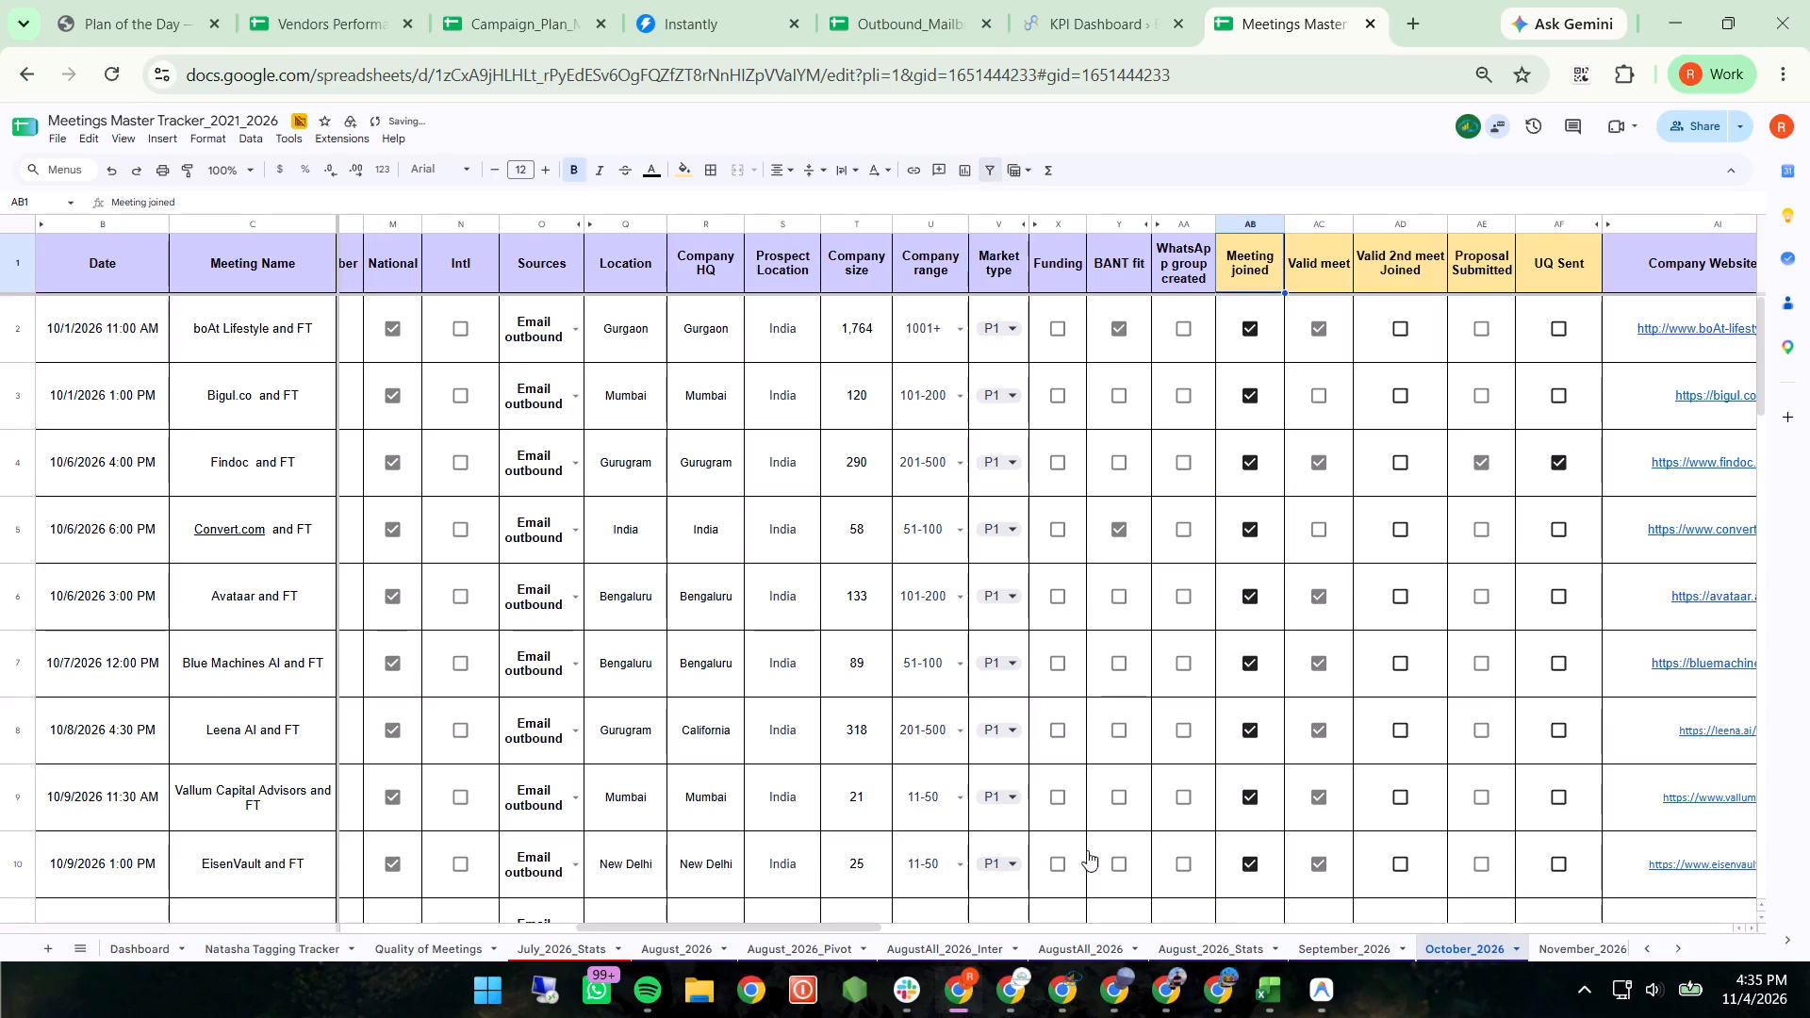
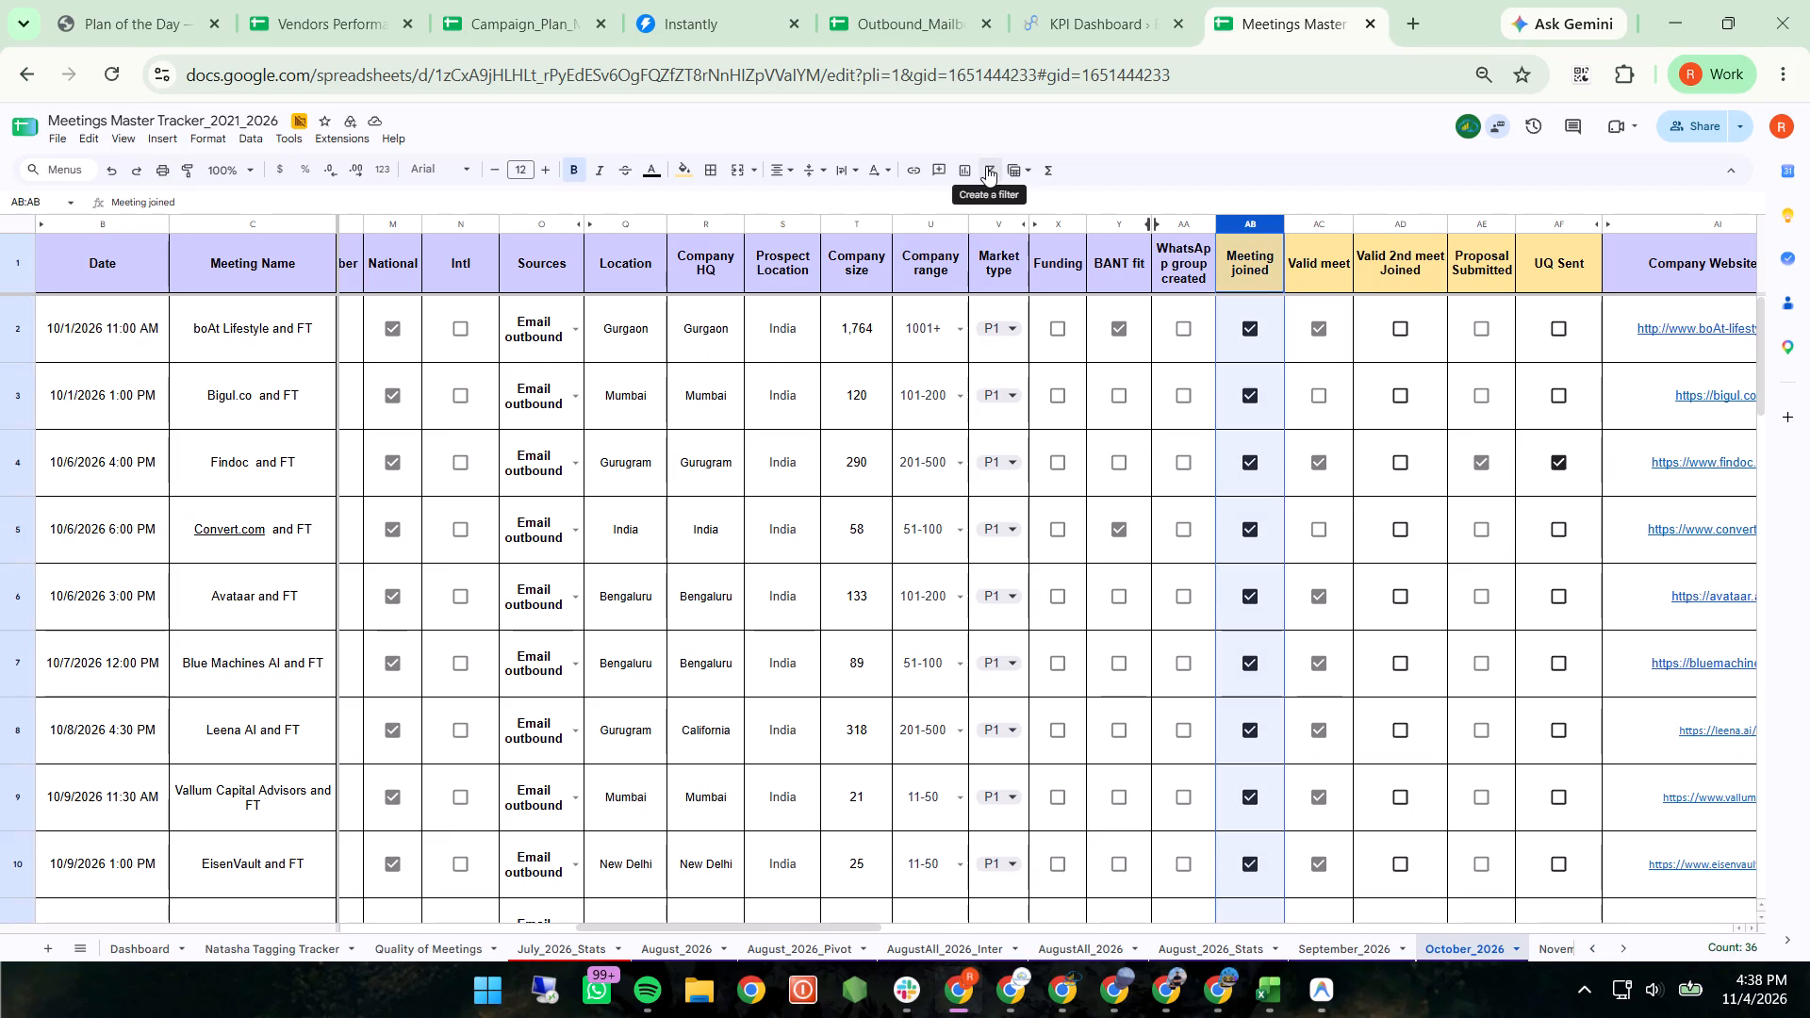
Filter the October_2026 sheet on the Meeting joined column to TRUE only and review the joined meetings down to the last row.
left_click(986, 166)
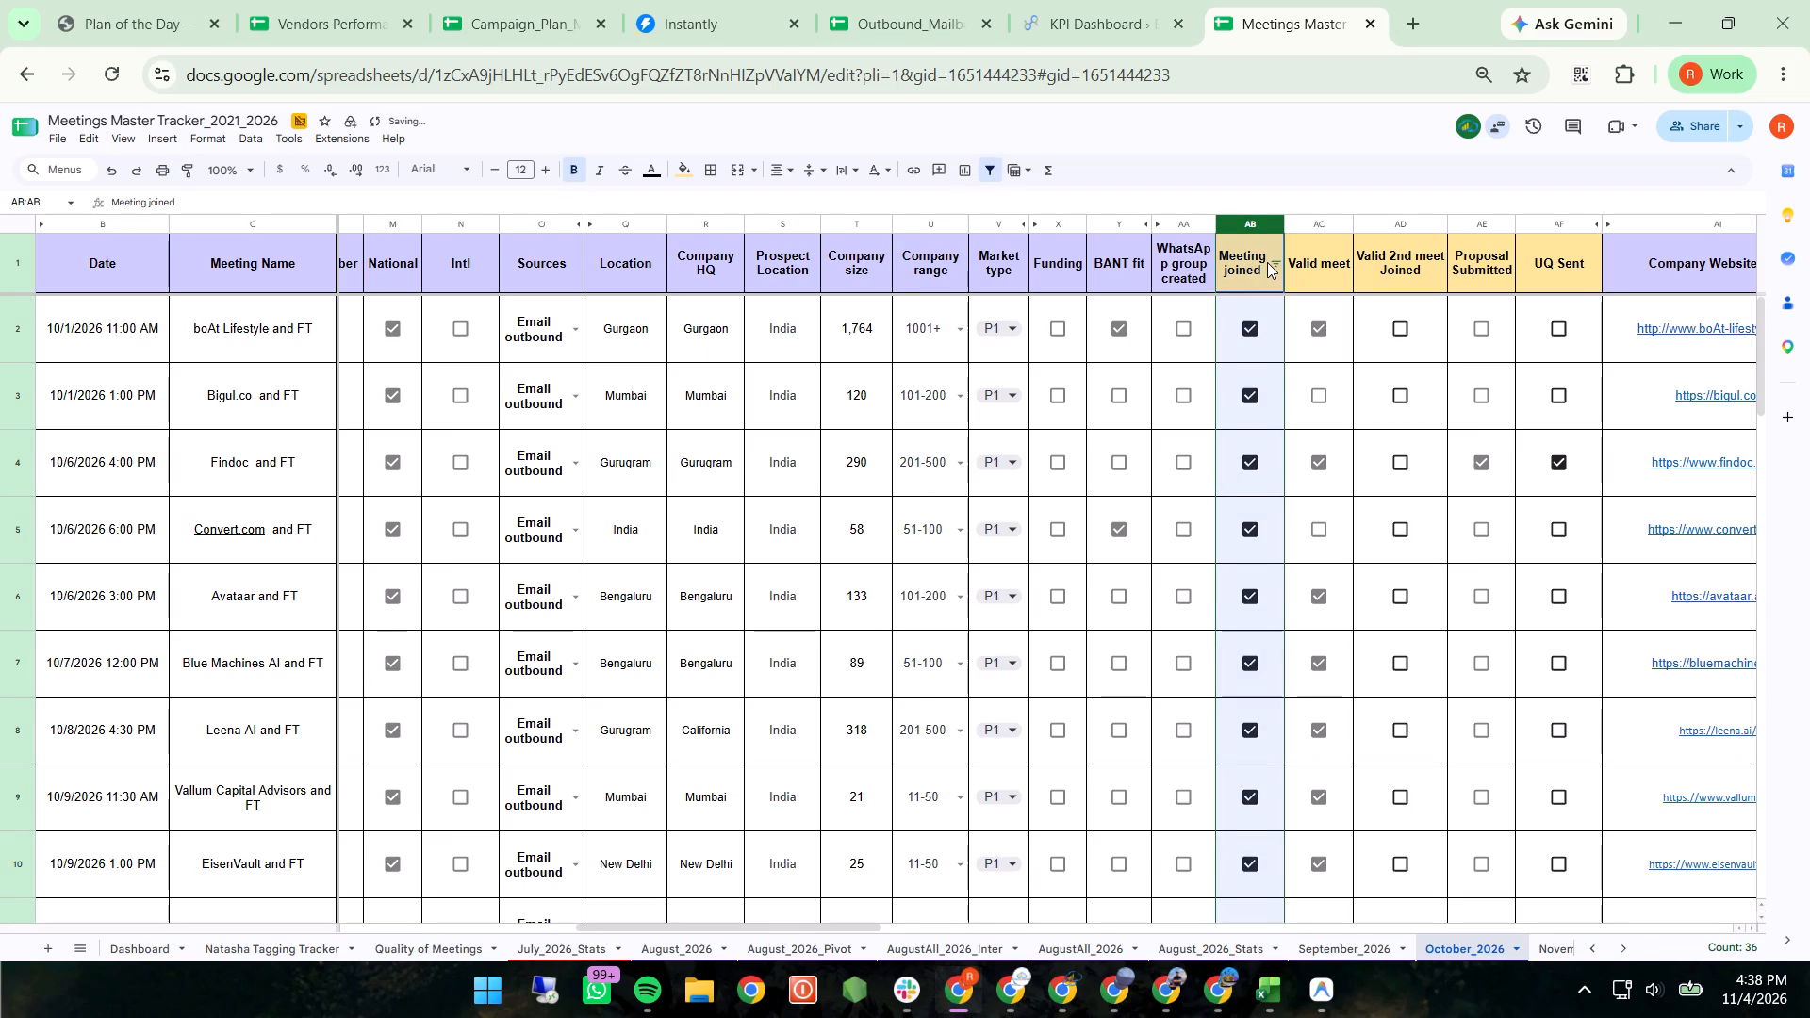
left_click(1273, 264)
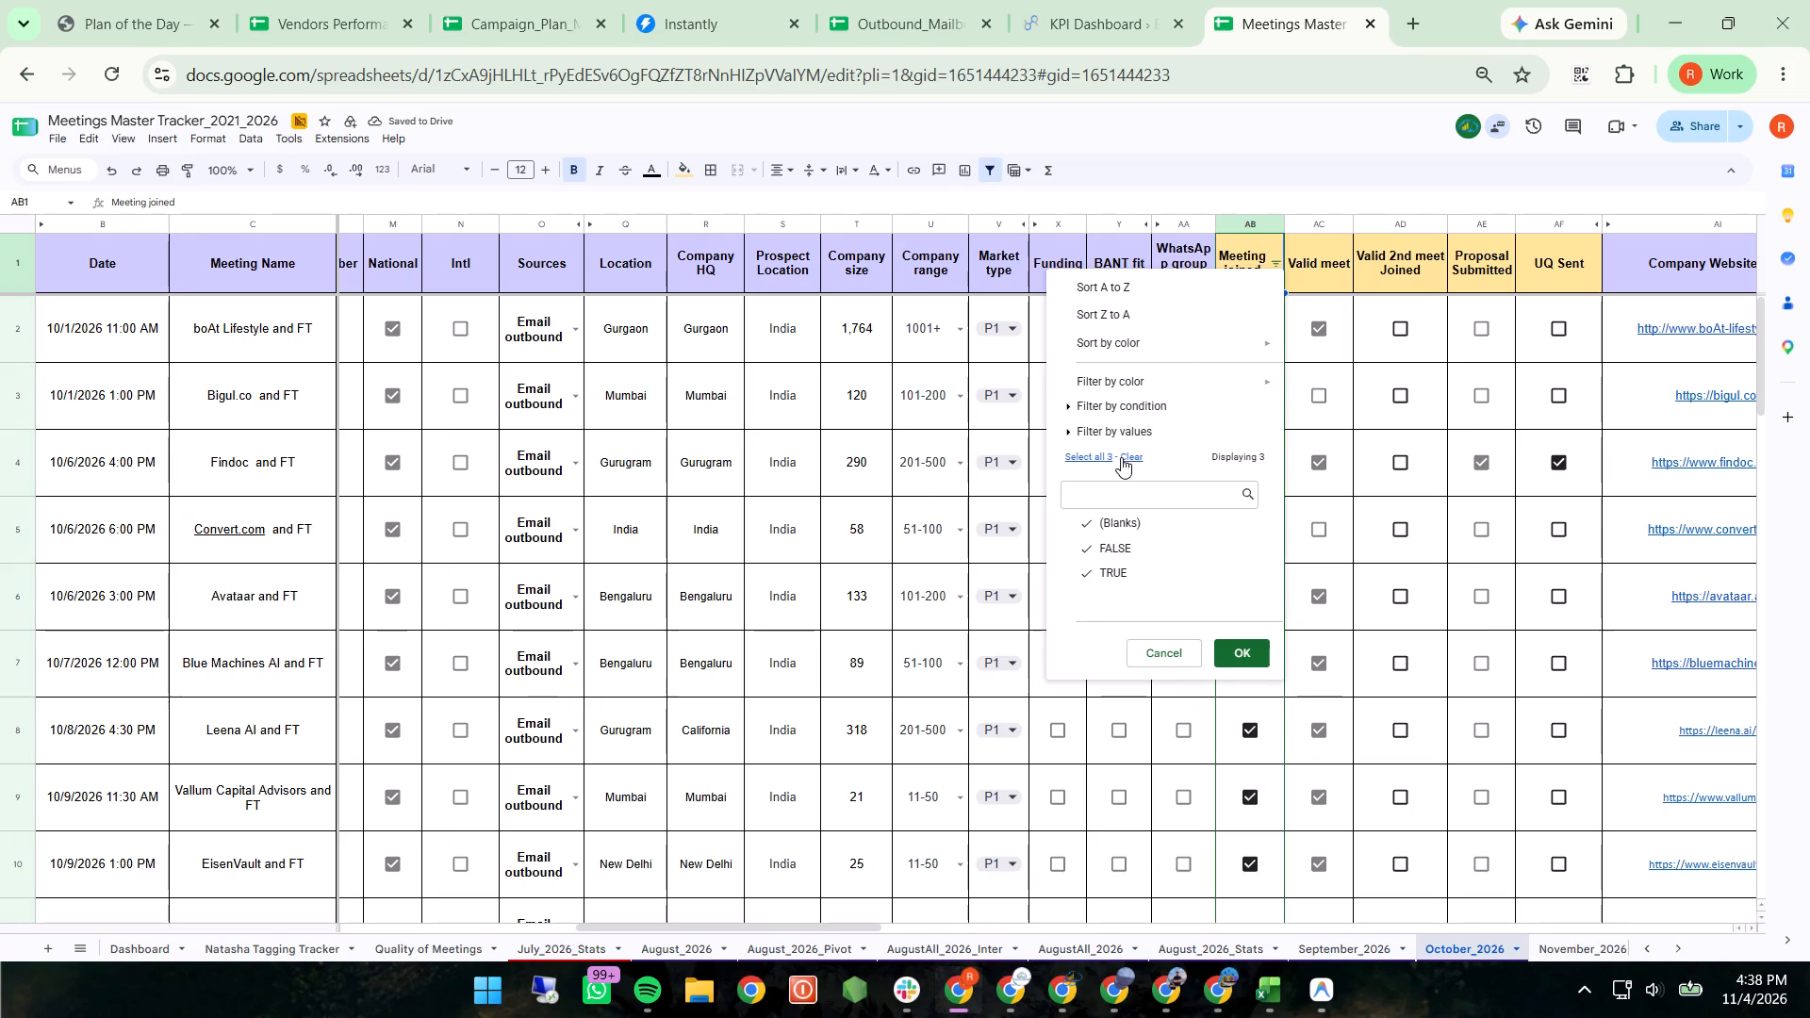
left_click(1121, 457)
left_click(1108, 579)
left_click(1231, 645)
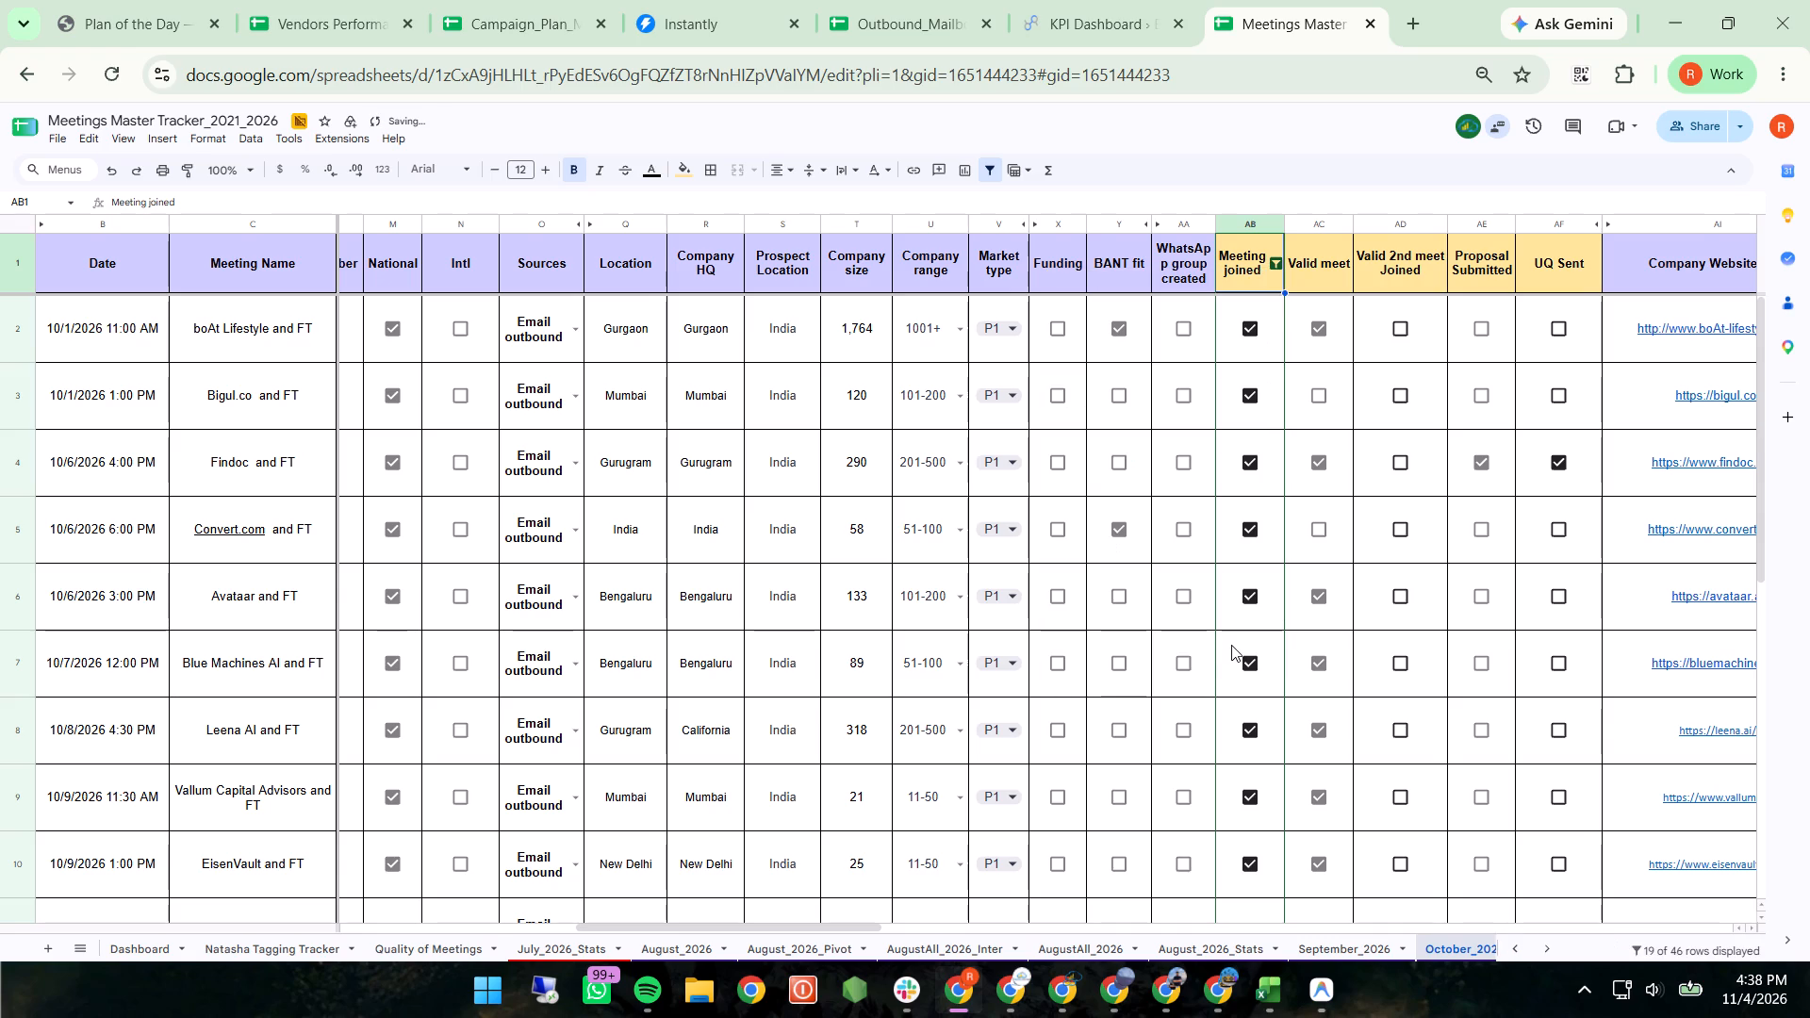
scroll(1231, 645, "down", 3)
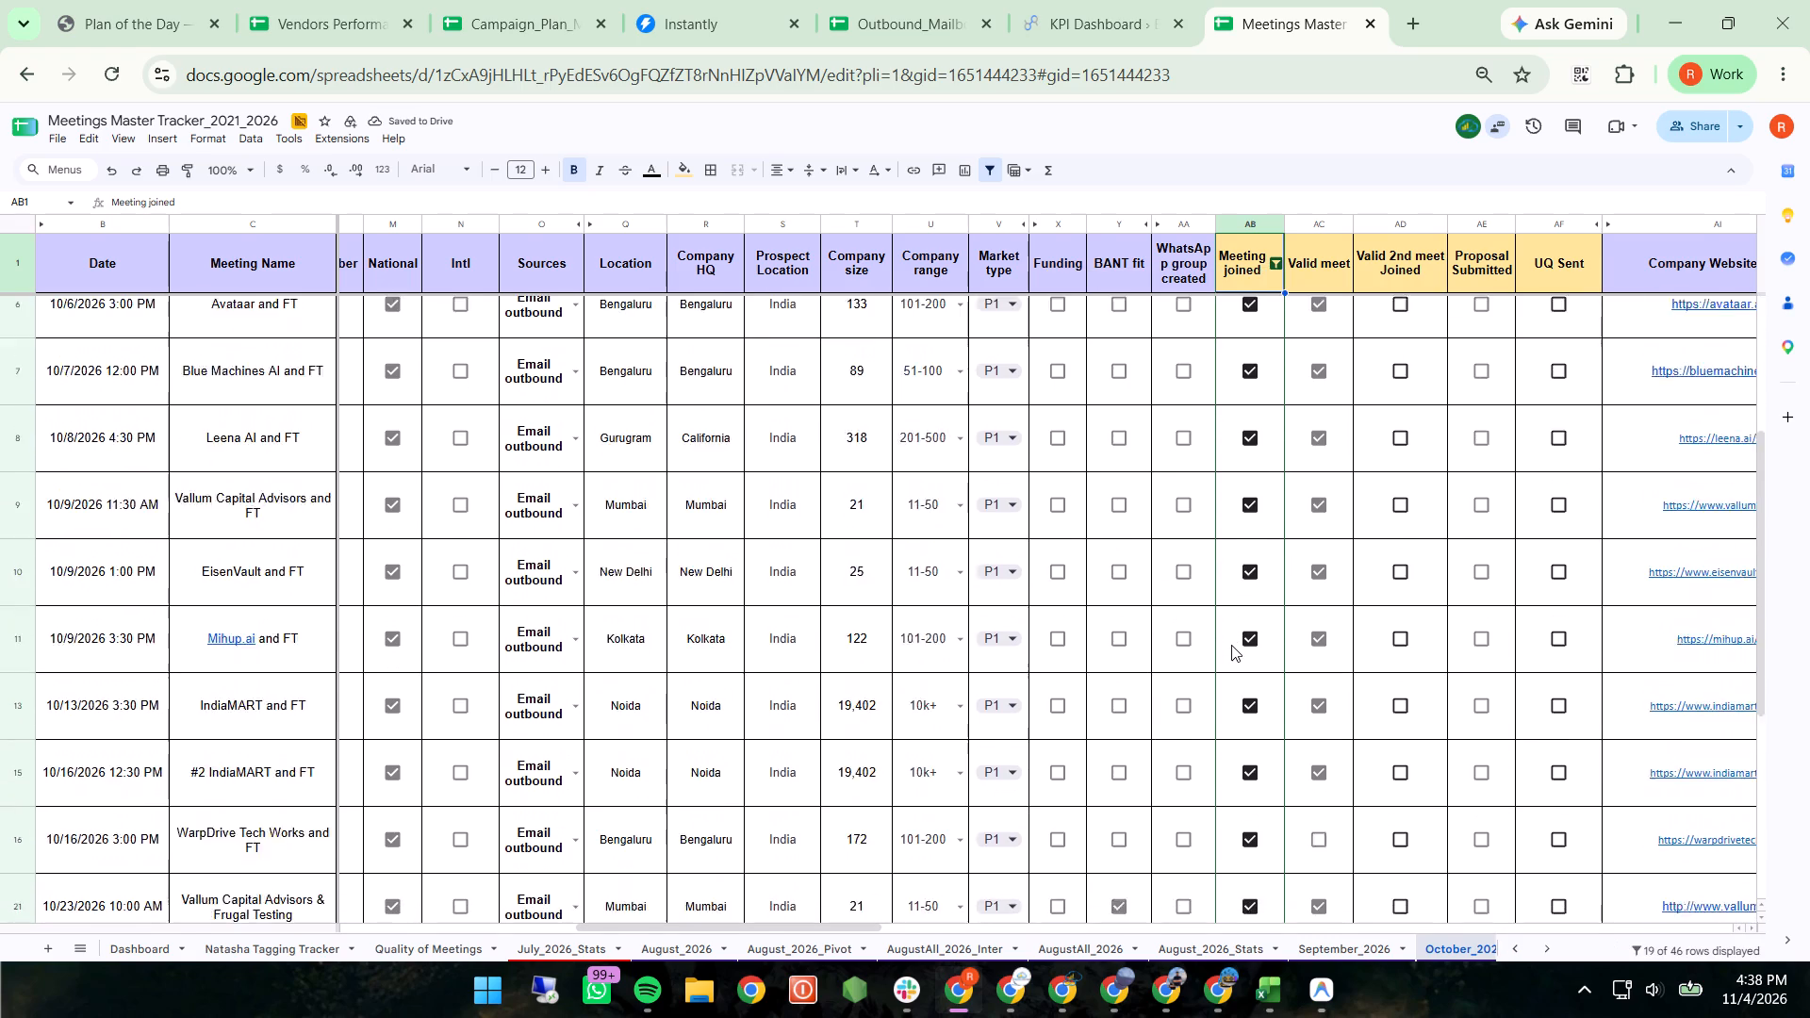
scroll(1231, 645, "down", 5)
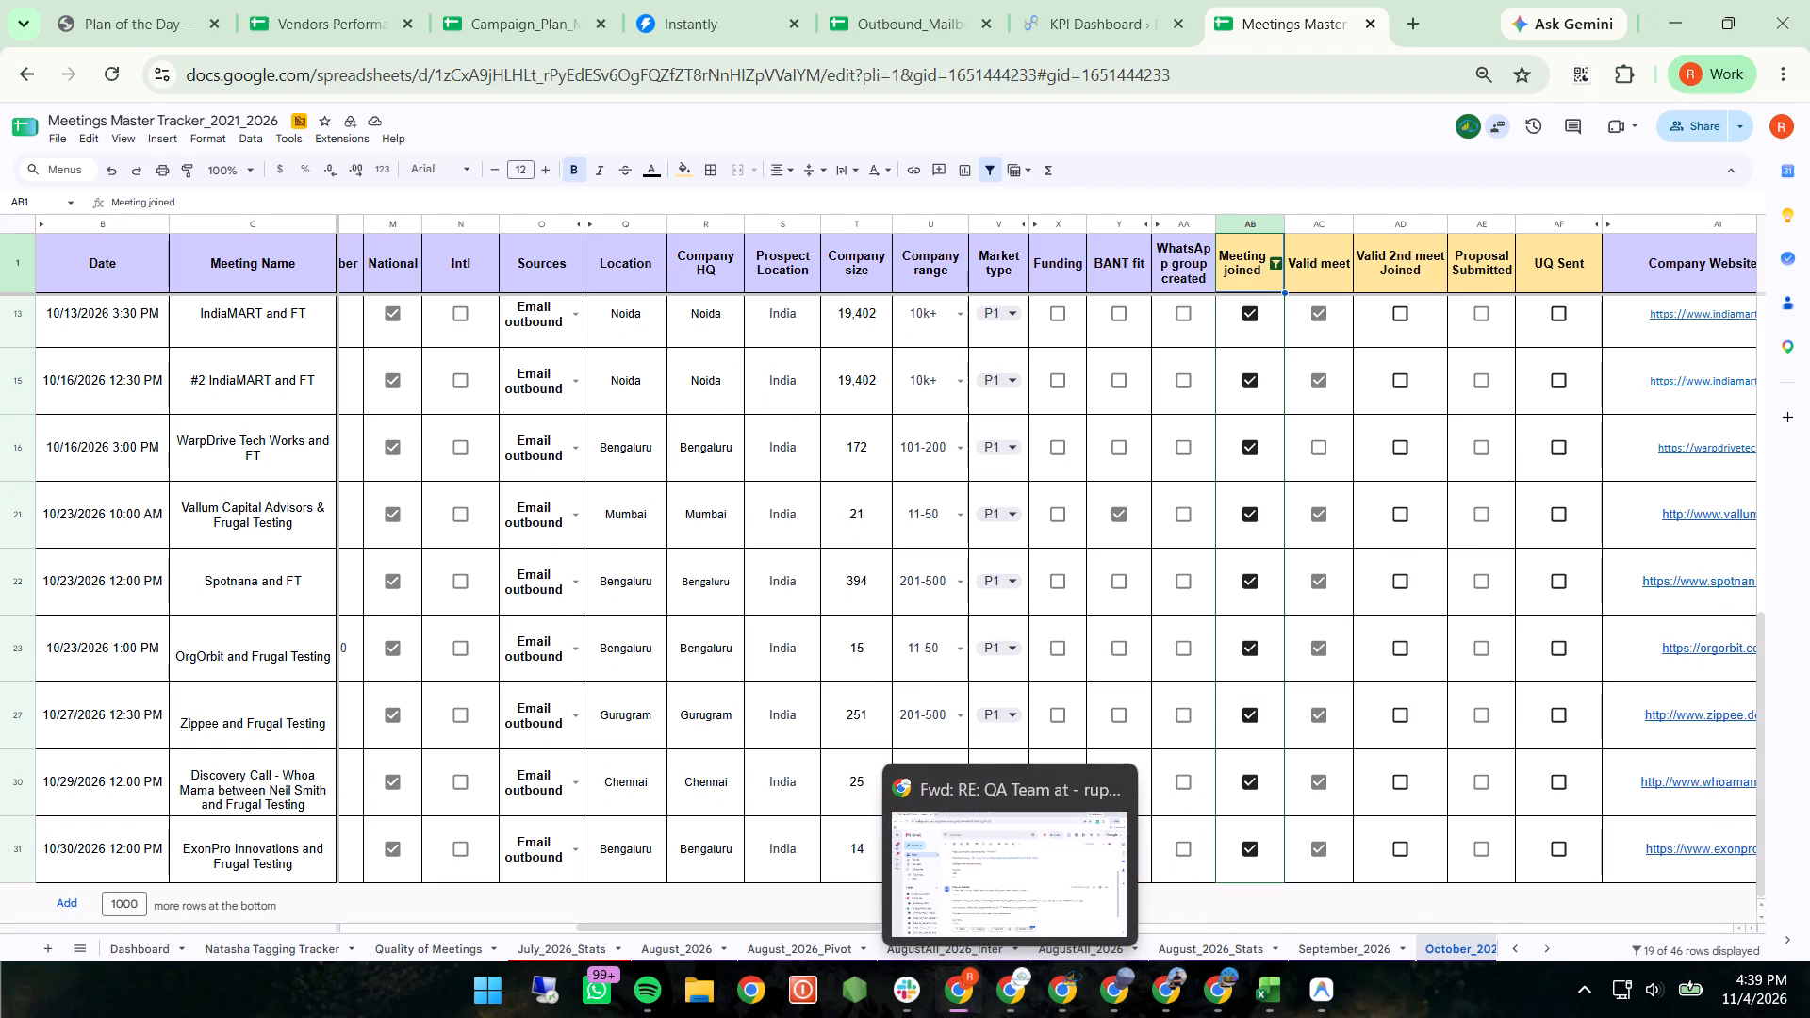
Open the Daily_Meets_Analysis sheet, followed by the Daily_Meets_Intent_Analysis sheet, to check the daily meeting statistics.
scroll(302, 947, "right", 6)
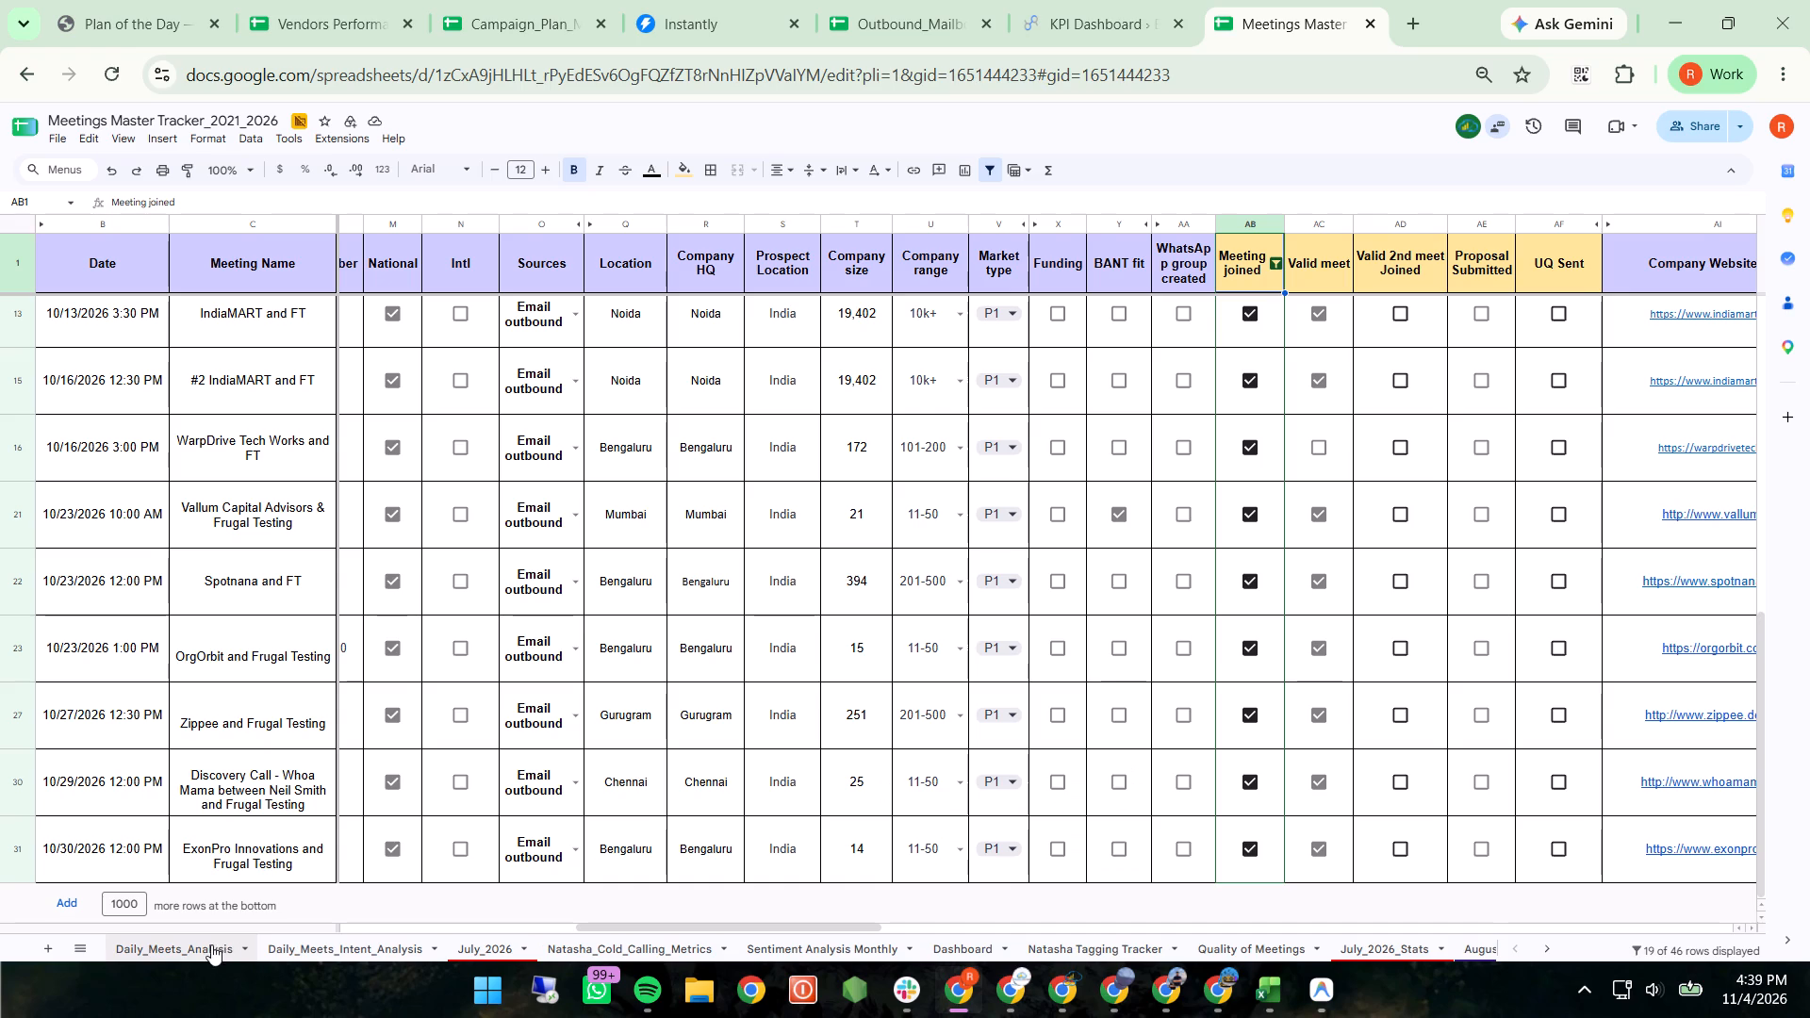
left_click(211, 944)
left_click(303, 939)
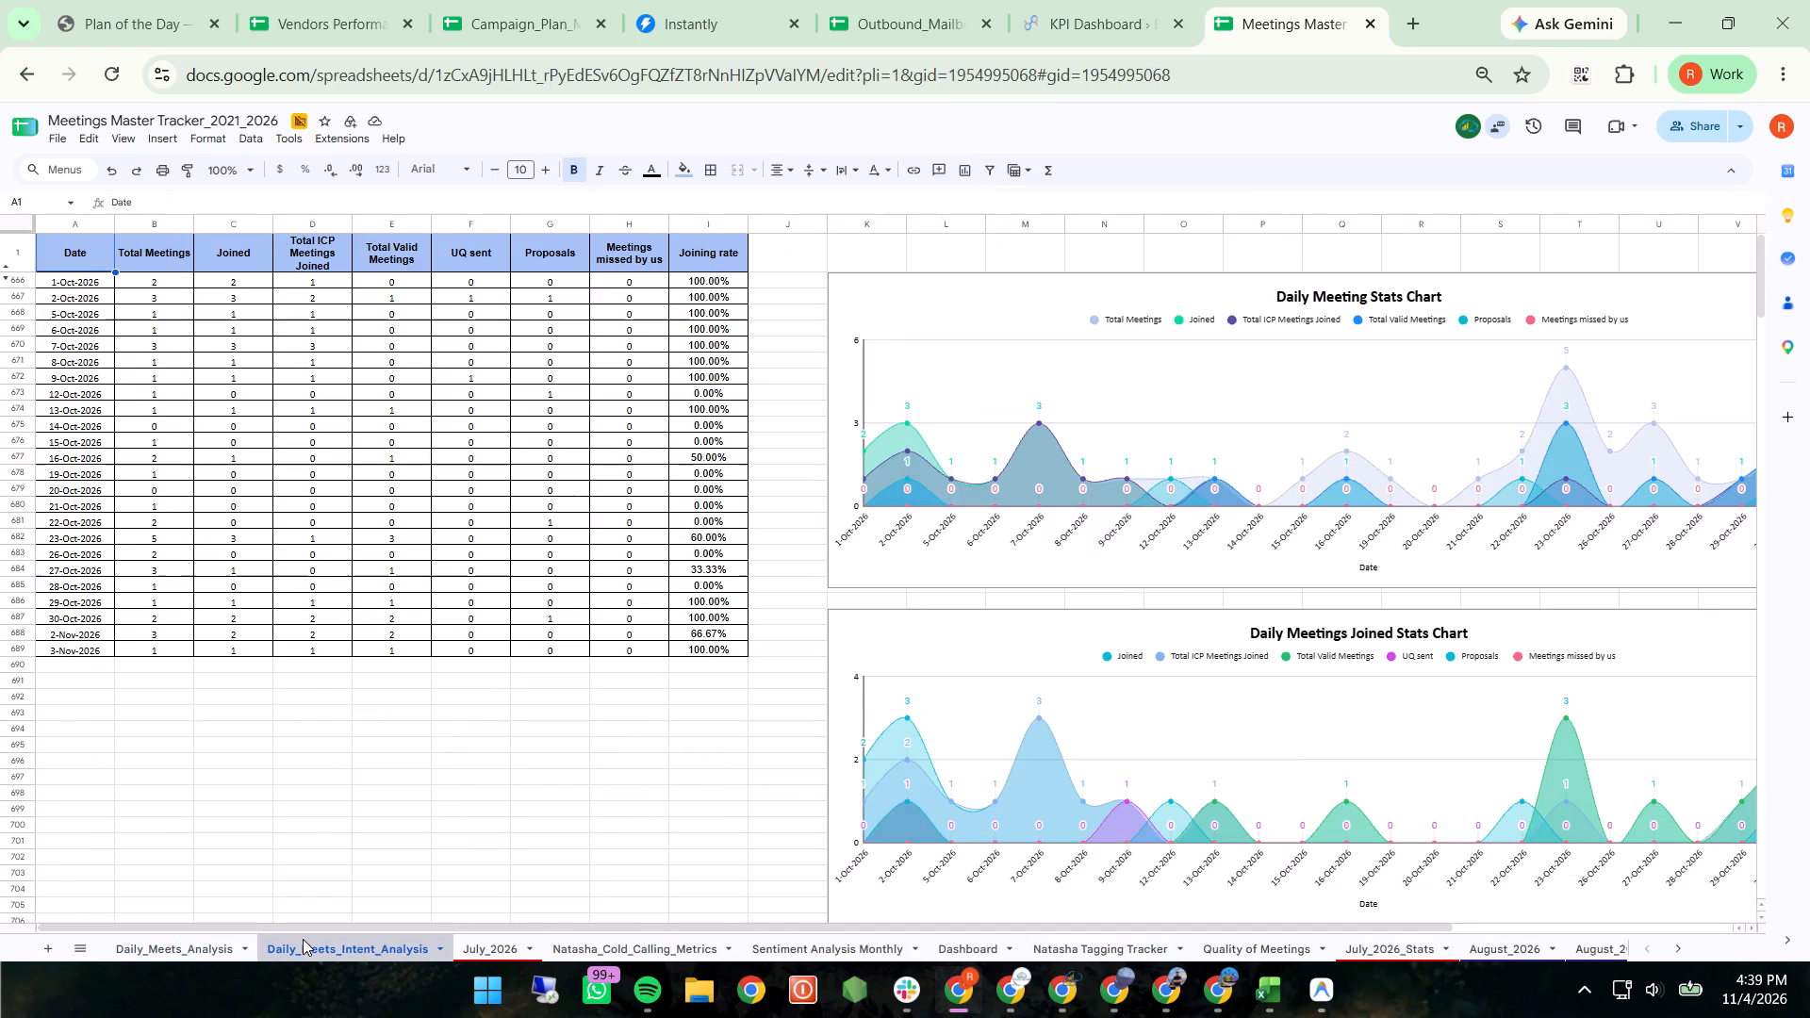
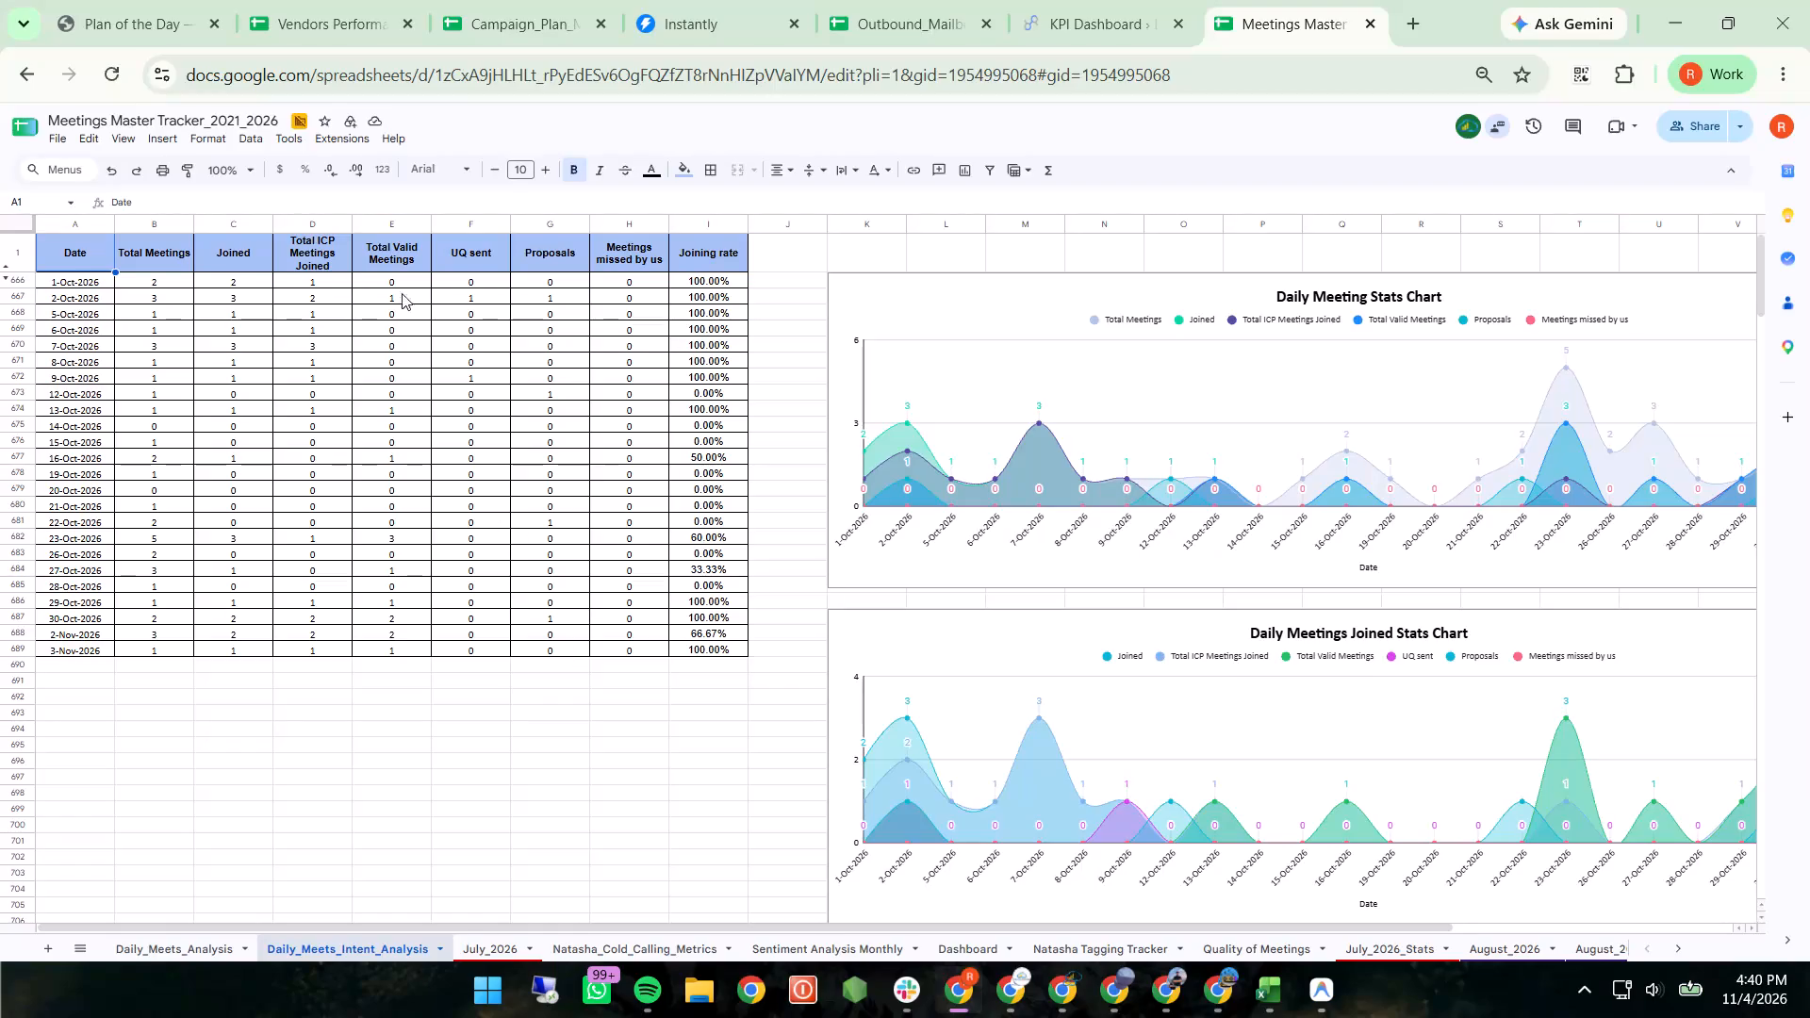
Sum the Total ICP Meetings Joined values from 1-Oct-2026 through 29-Oct-2026 by selecting those cells.
left_click(332, 280)
key("shift+Down")
key("shift+Down")
key("shift+Down")
key("shift+Down")
key("shift+Down")
key("shift+Down")
key("shift+Down")
key("shift+Down")
key("shift+Down")
key("shift+Down")
key("shift+Down")
key("shift+Down")
key("shift+Down")
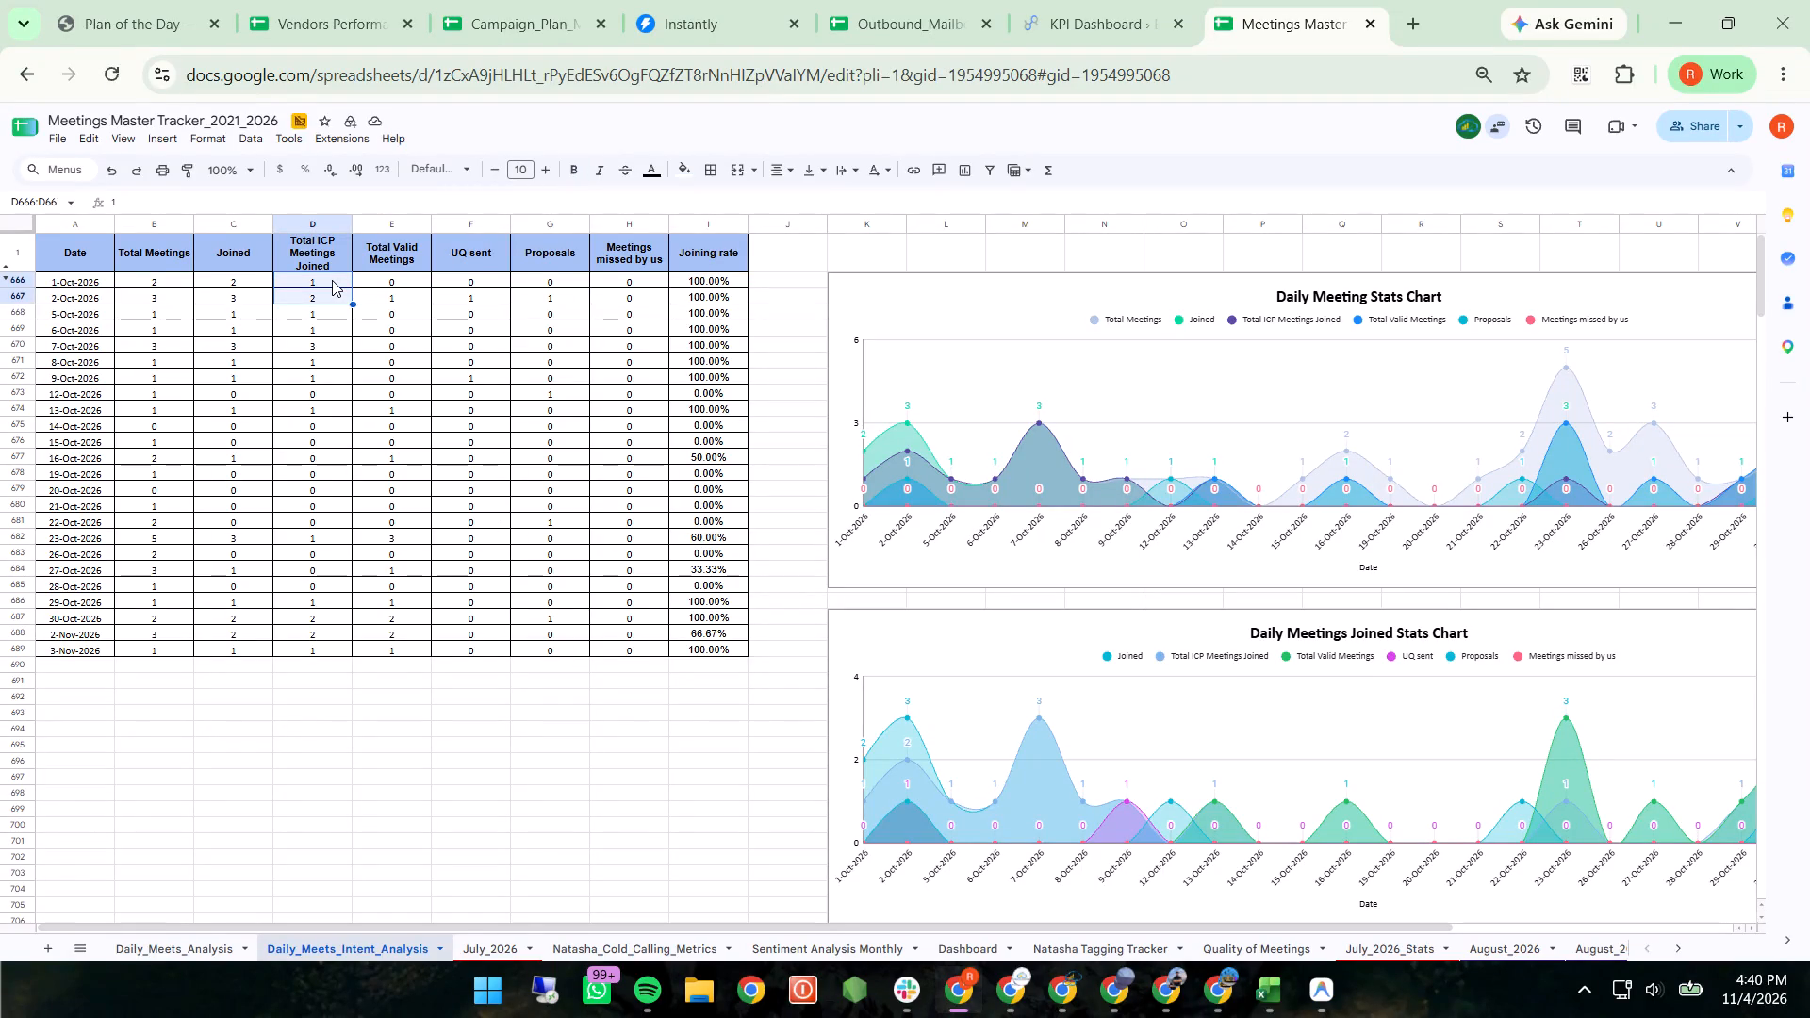
key("shift+Down")
key("shift+Down")
key("shift+Down")
key("shift+Down")
key("shift+Down")
key("shift+Down")
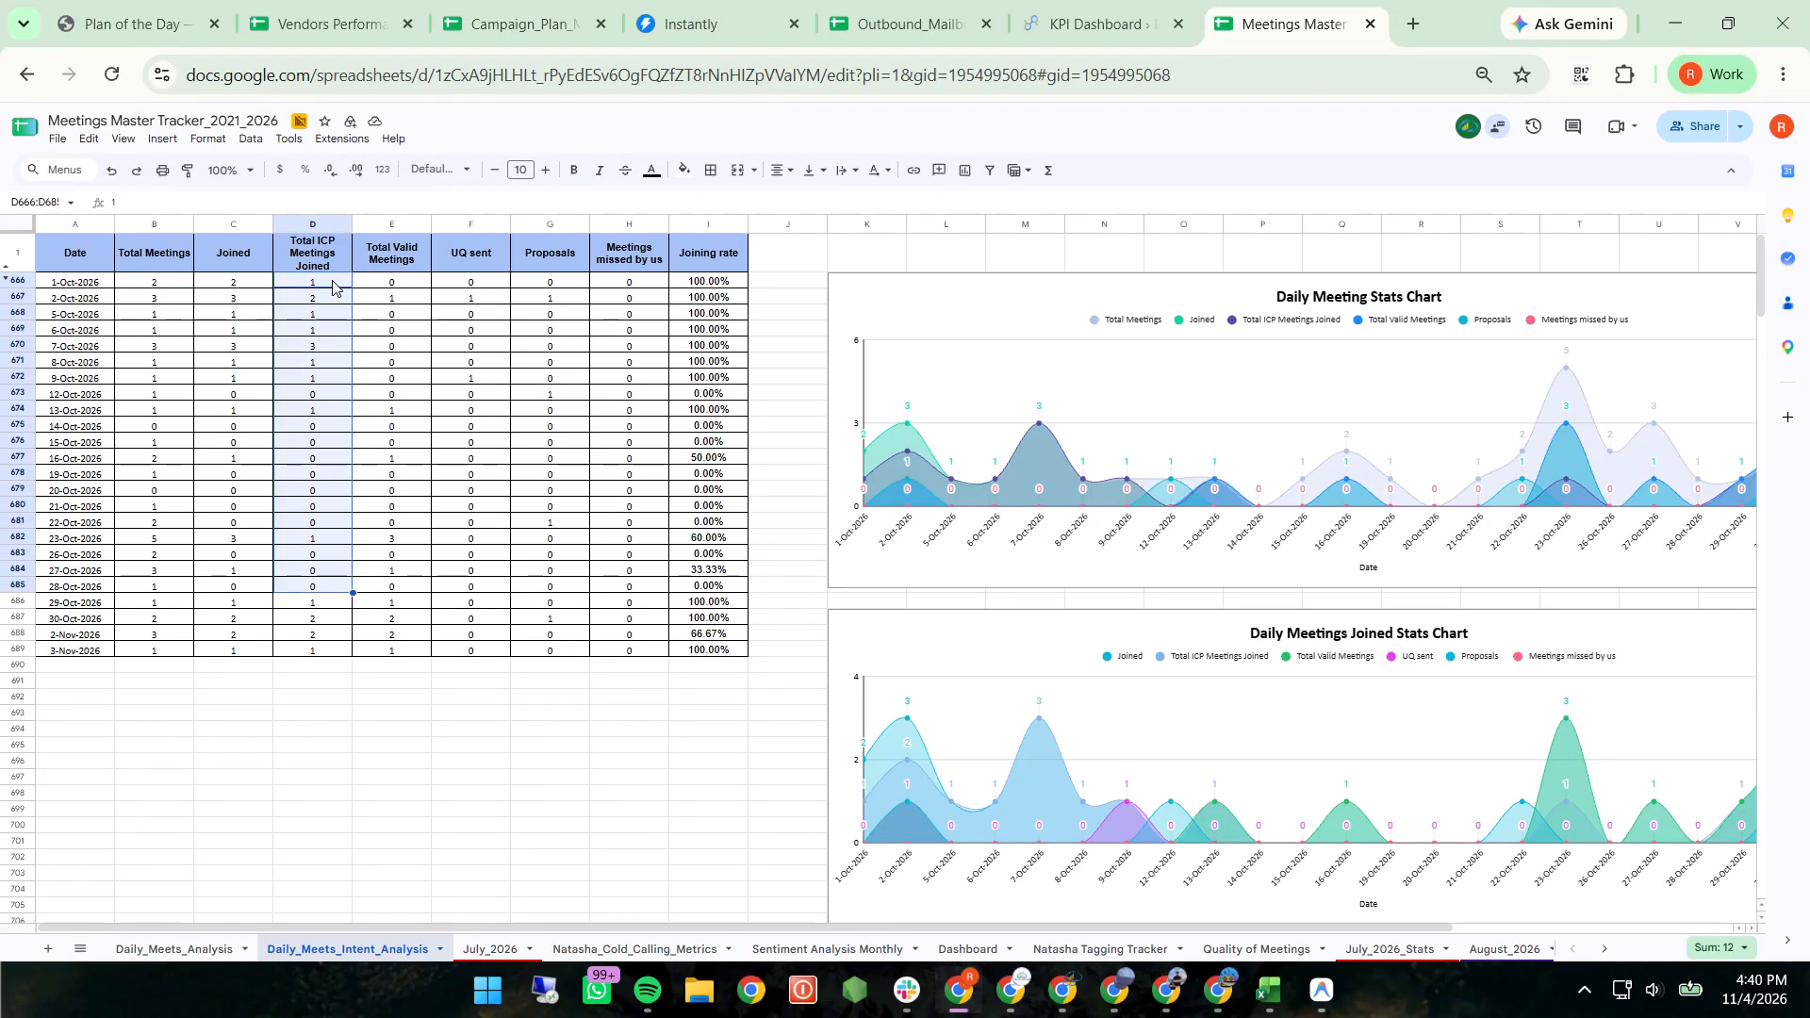
key("shift+Down")
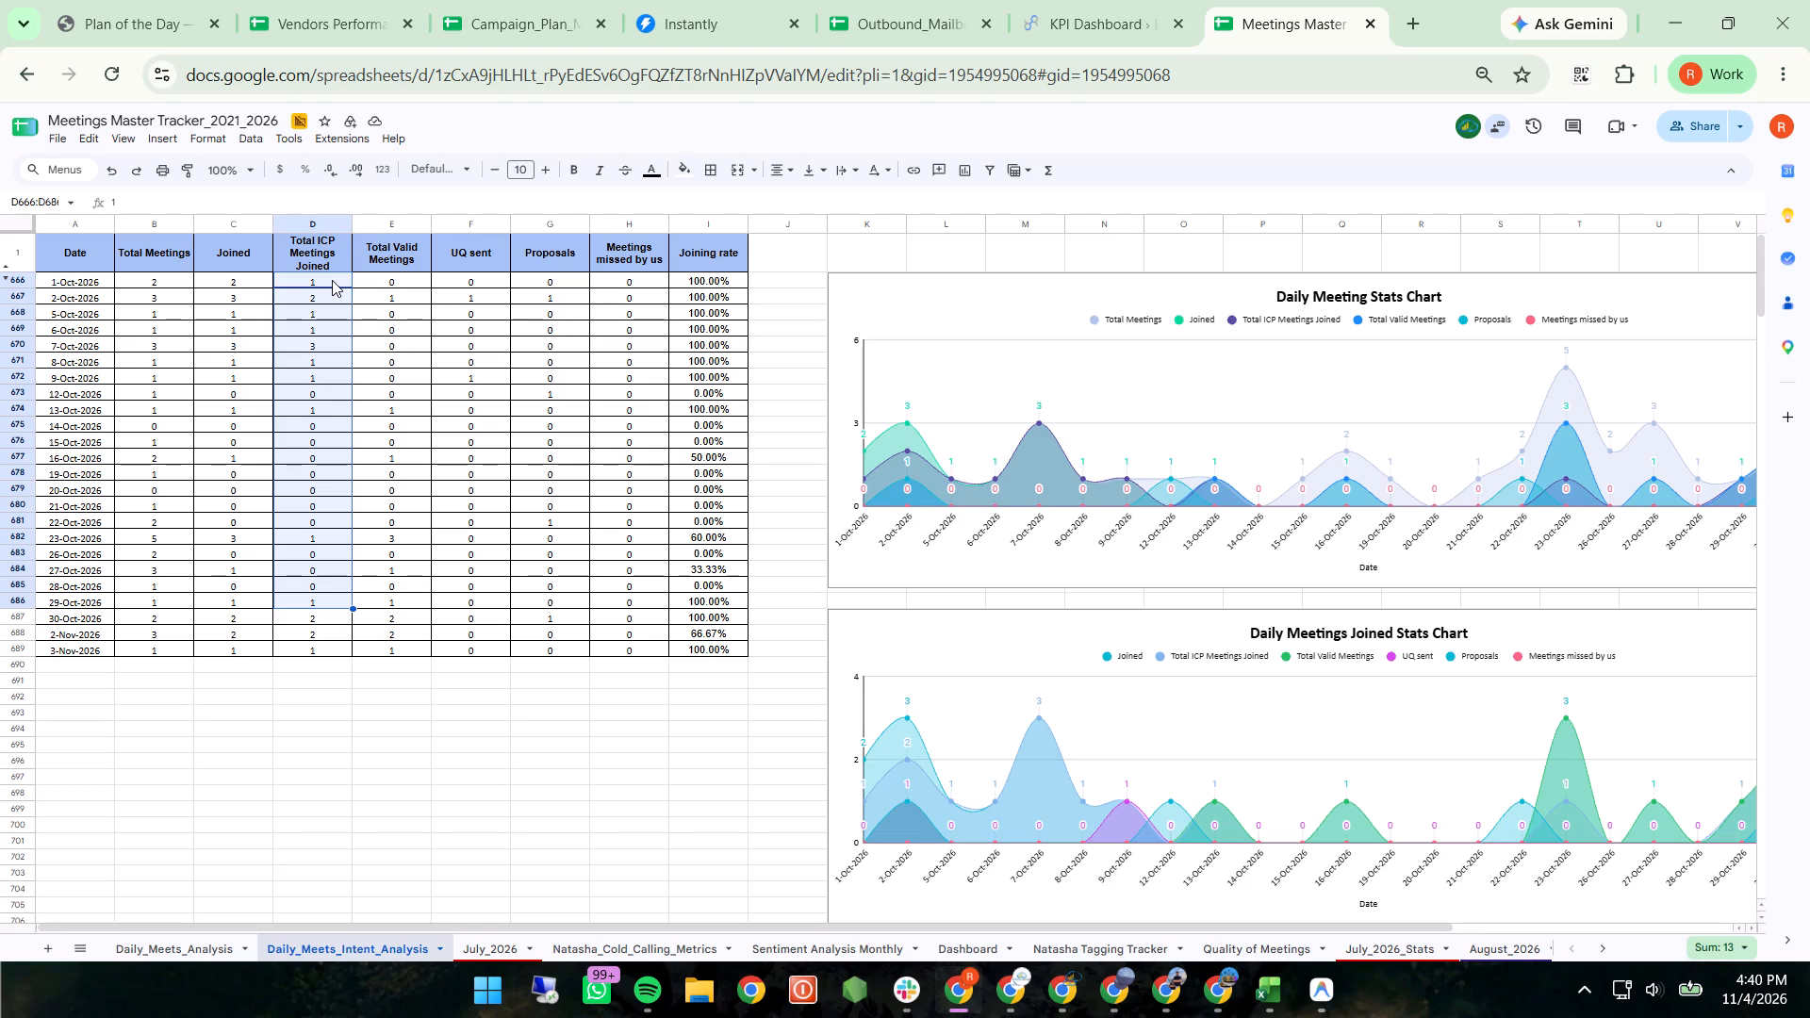
Duplicate the 3-Nov-2026 row into the empty row below it and set the new row's date to 4-Nov-2026.
left_click(71, 655)
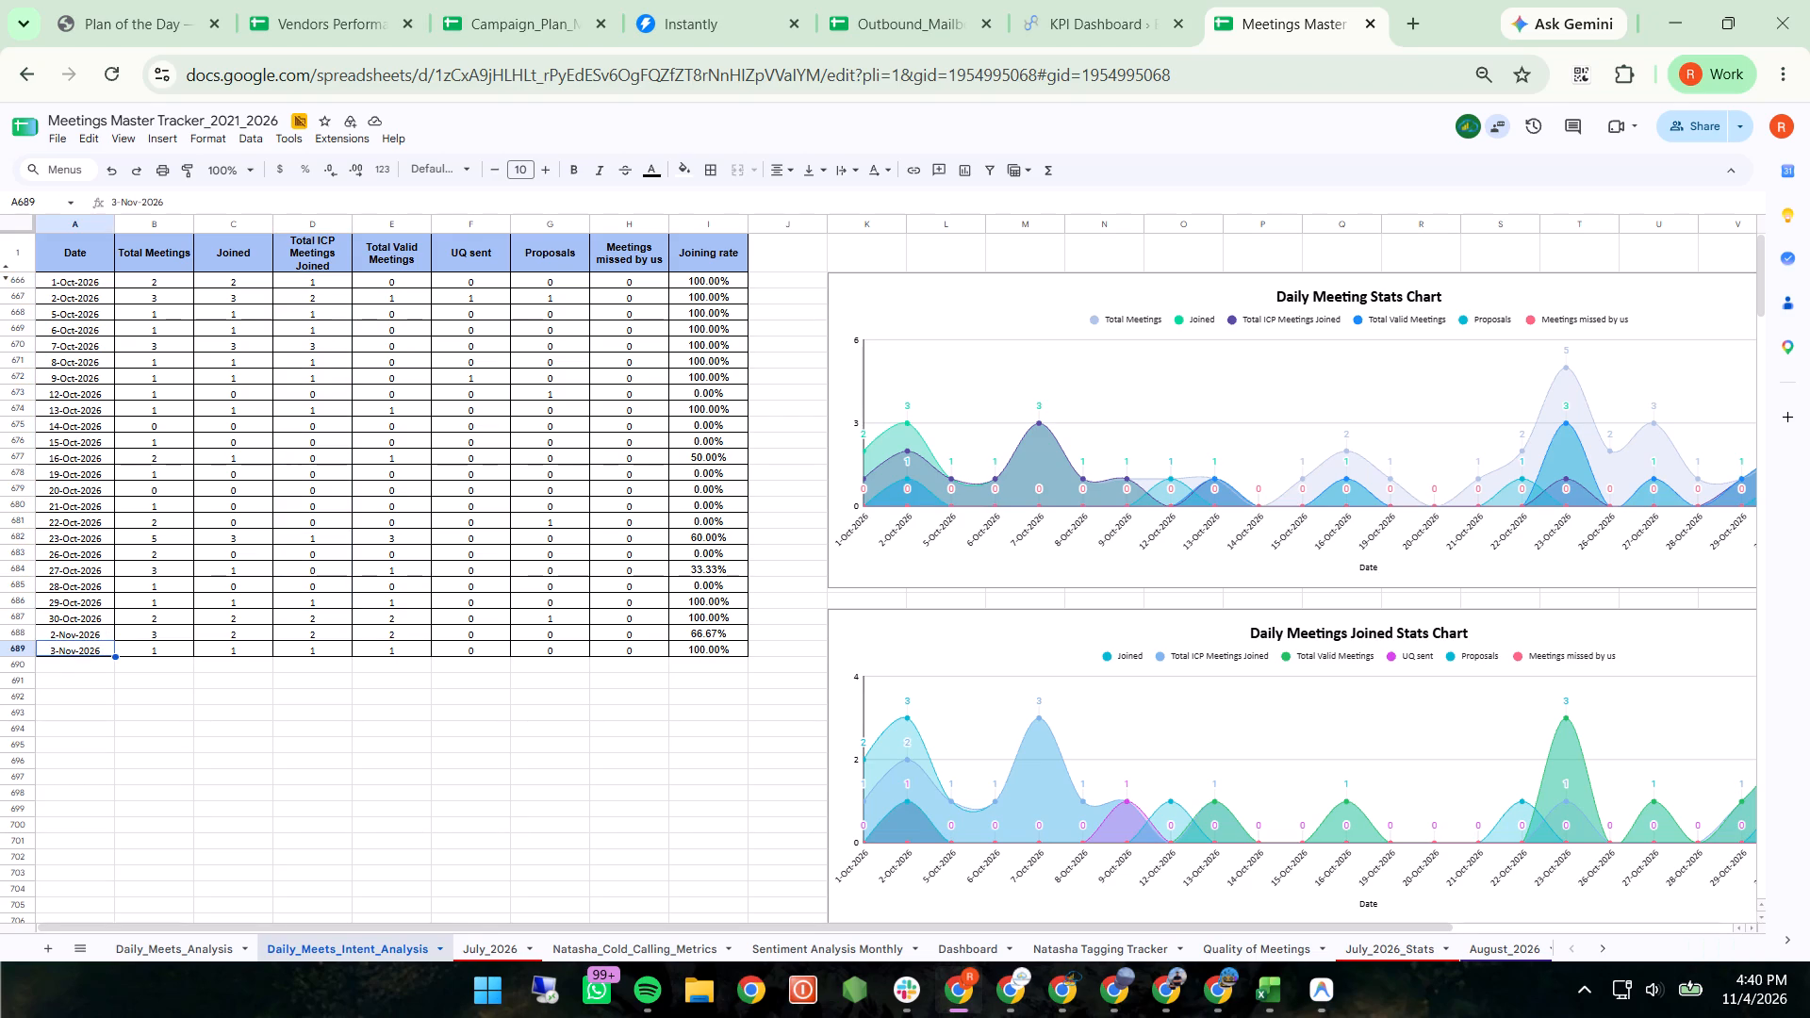
left_click(24, 650)
key("ctrl+c")
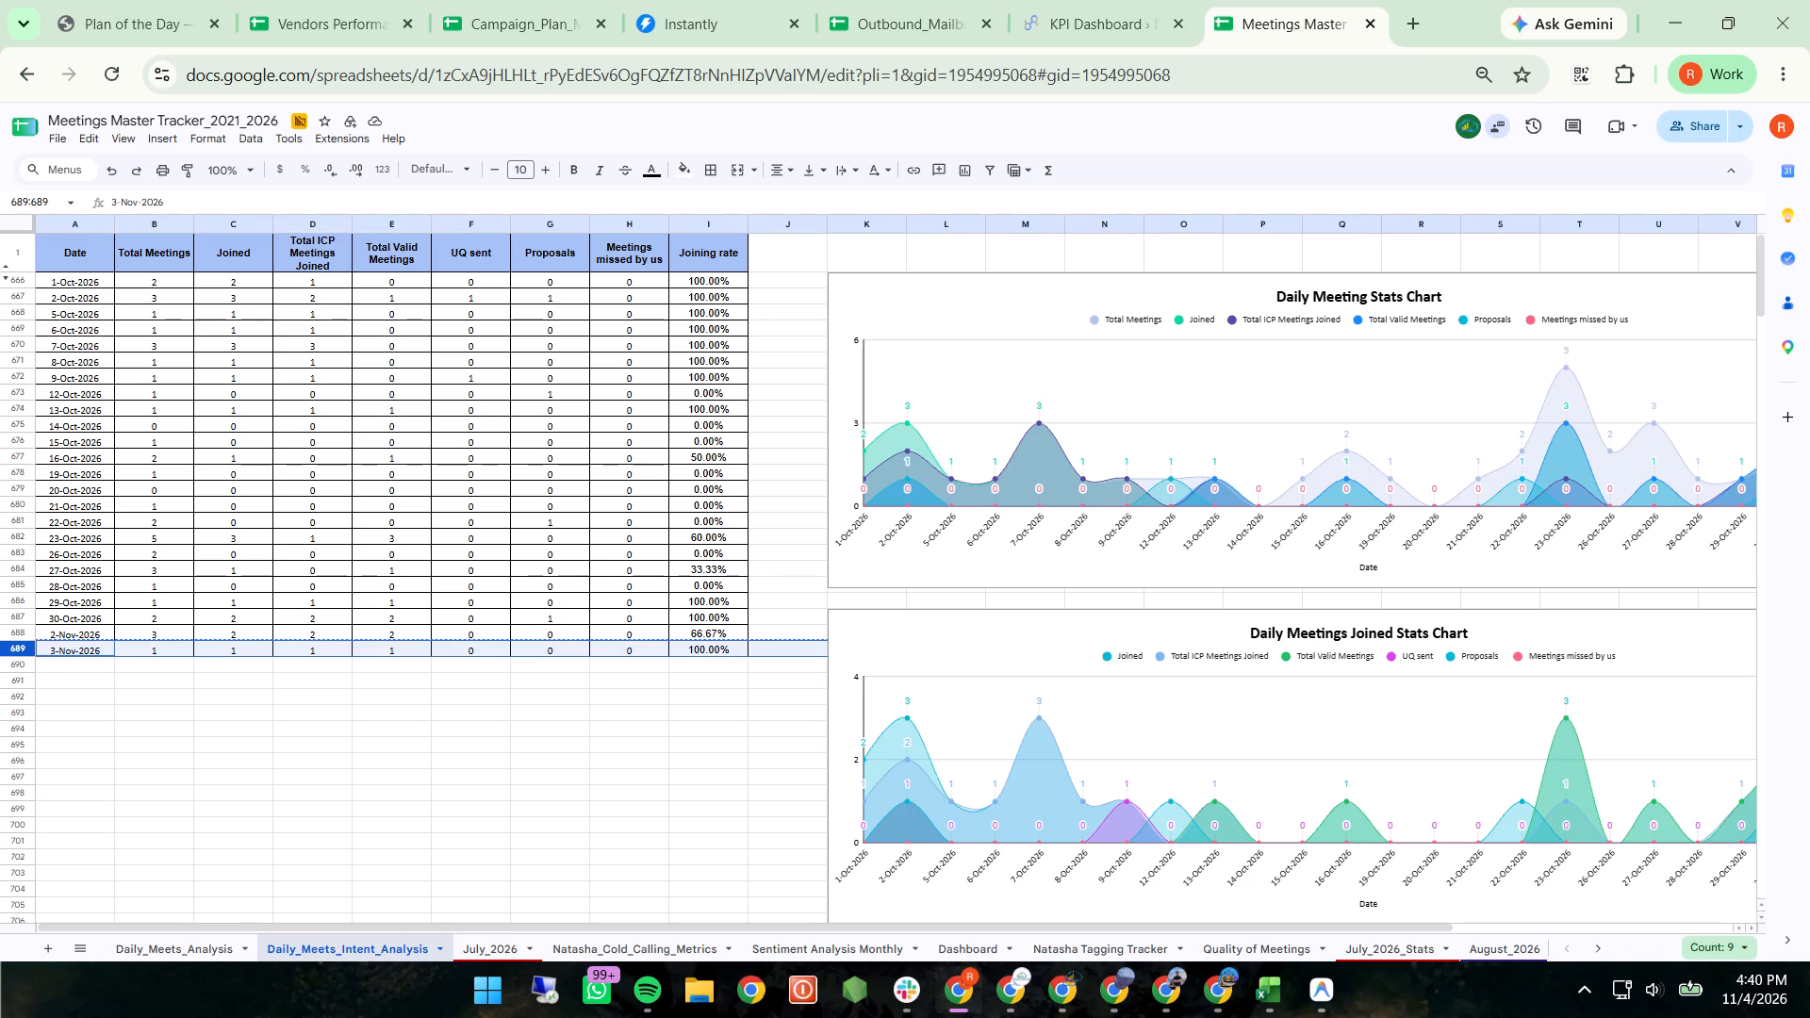
left_click(59, 662)
key("ctrl+v")
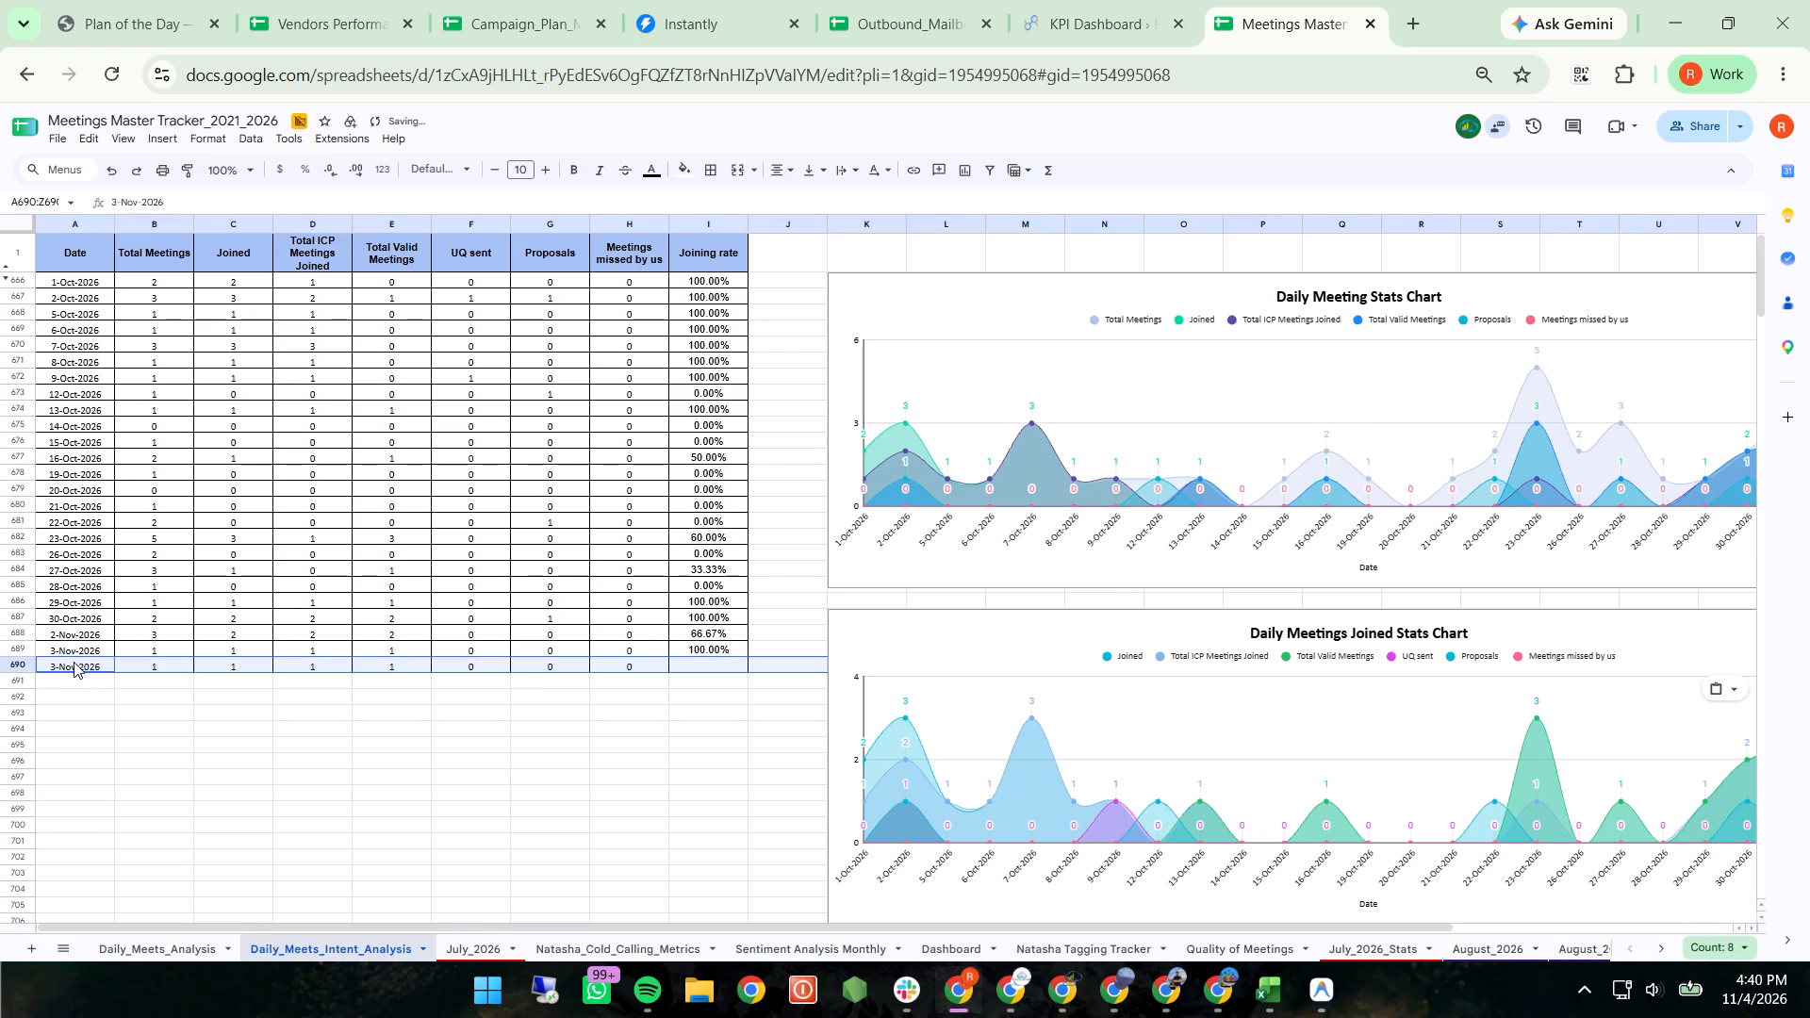
double_click(75, 663)
left_click(90, 732)
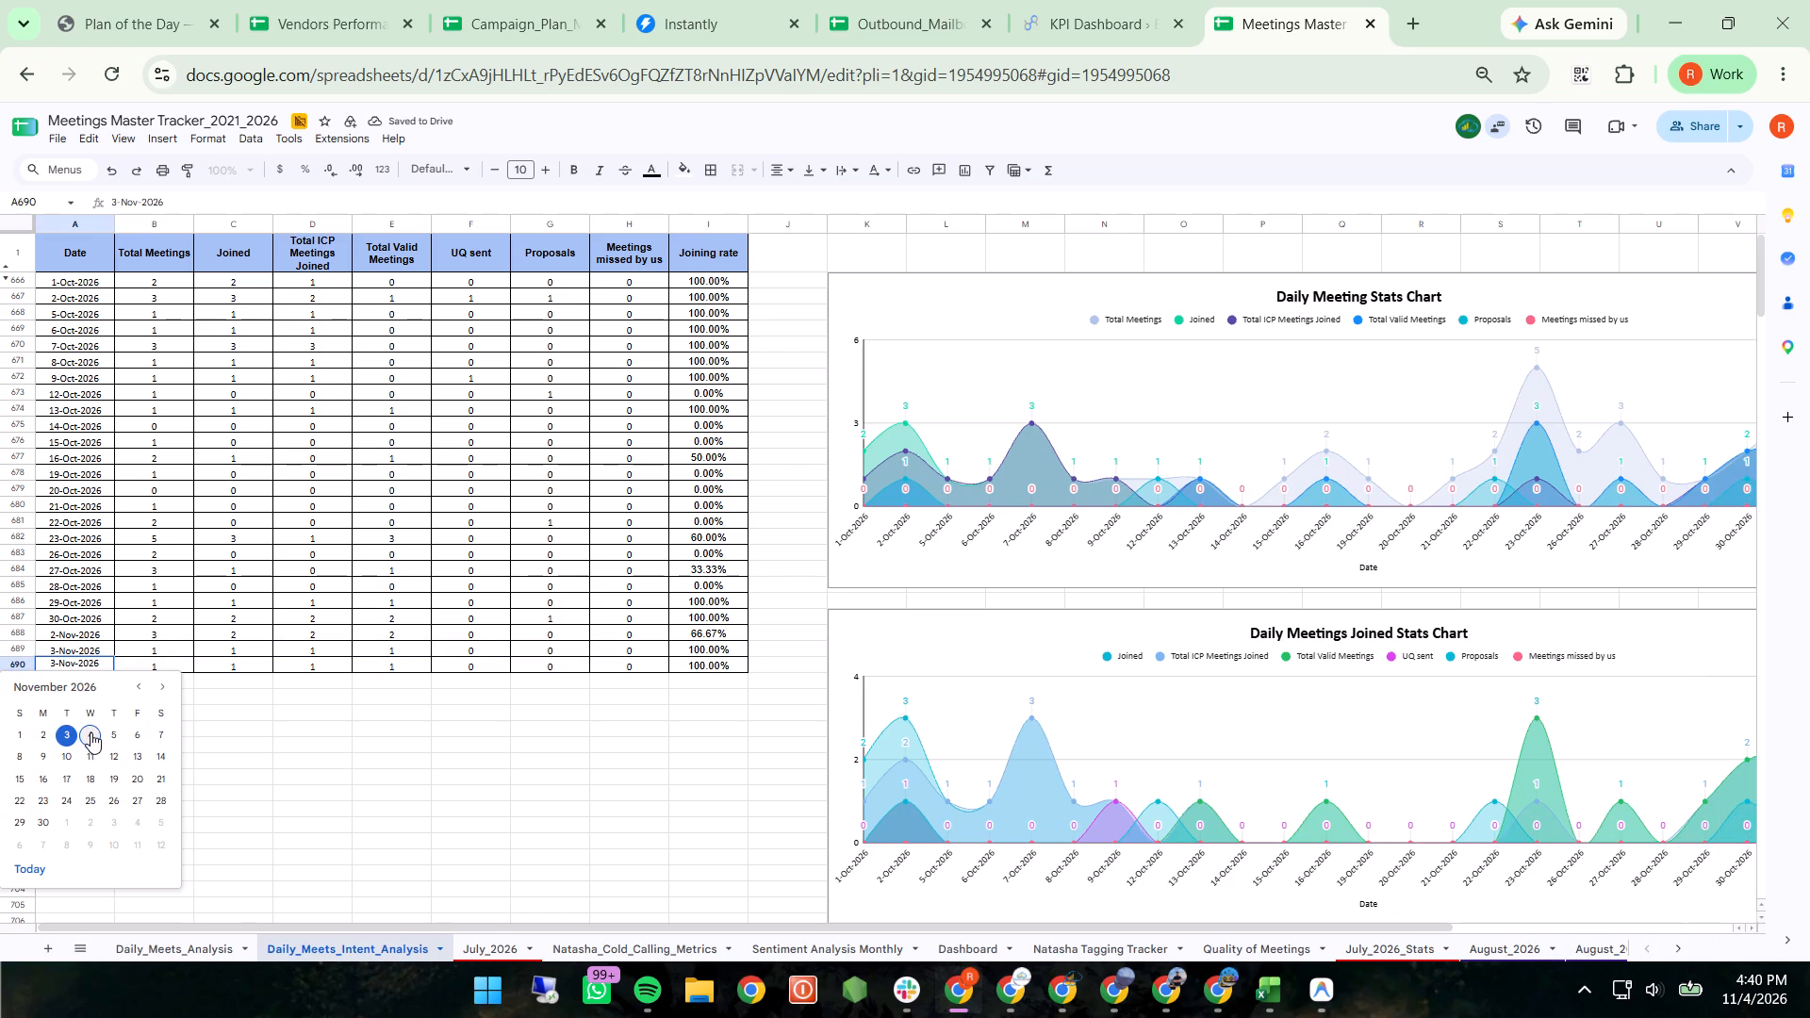
In the 4-Nov-2026 row, set Joined, Total ICP Meetings Joined and Total Valid Meetings to 0.
left_click(255, 667)
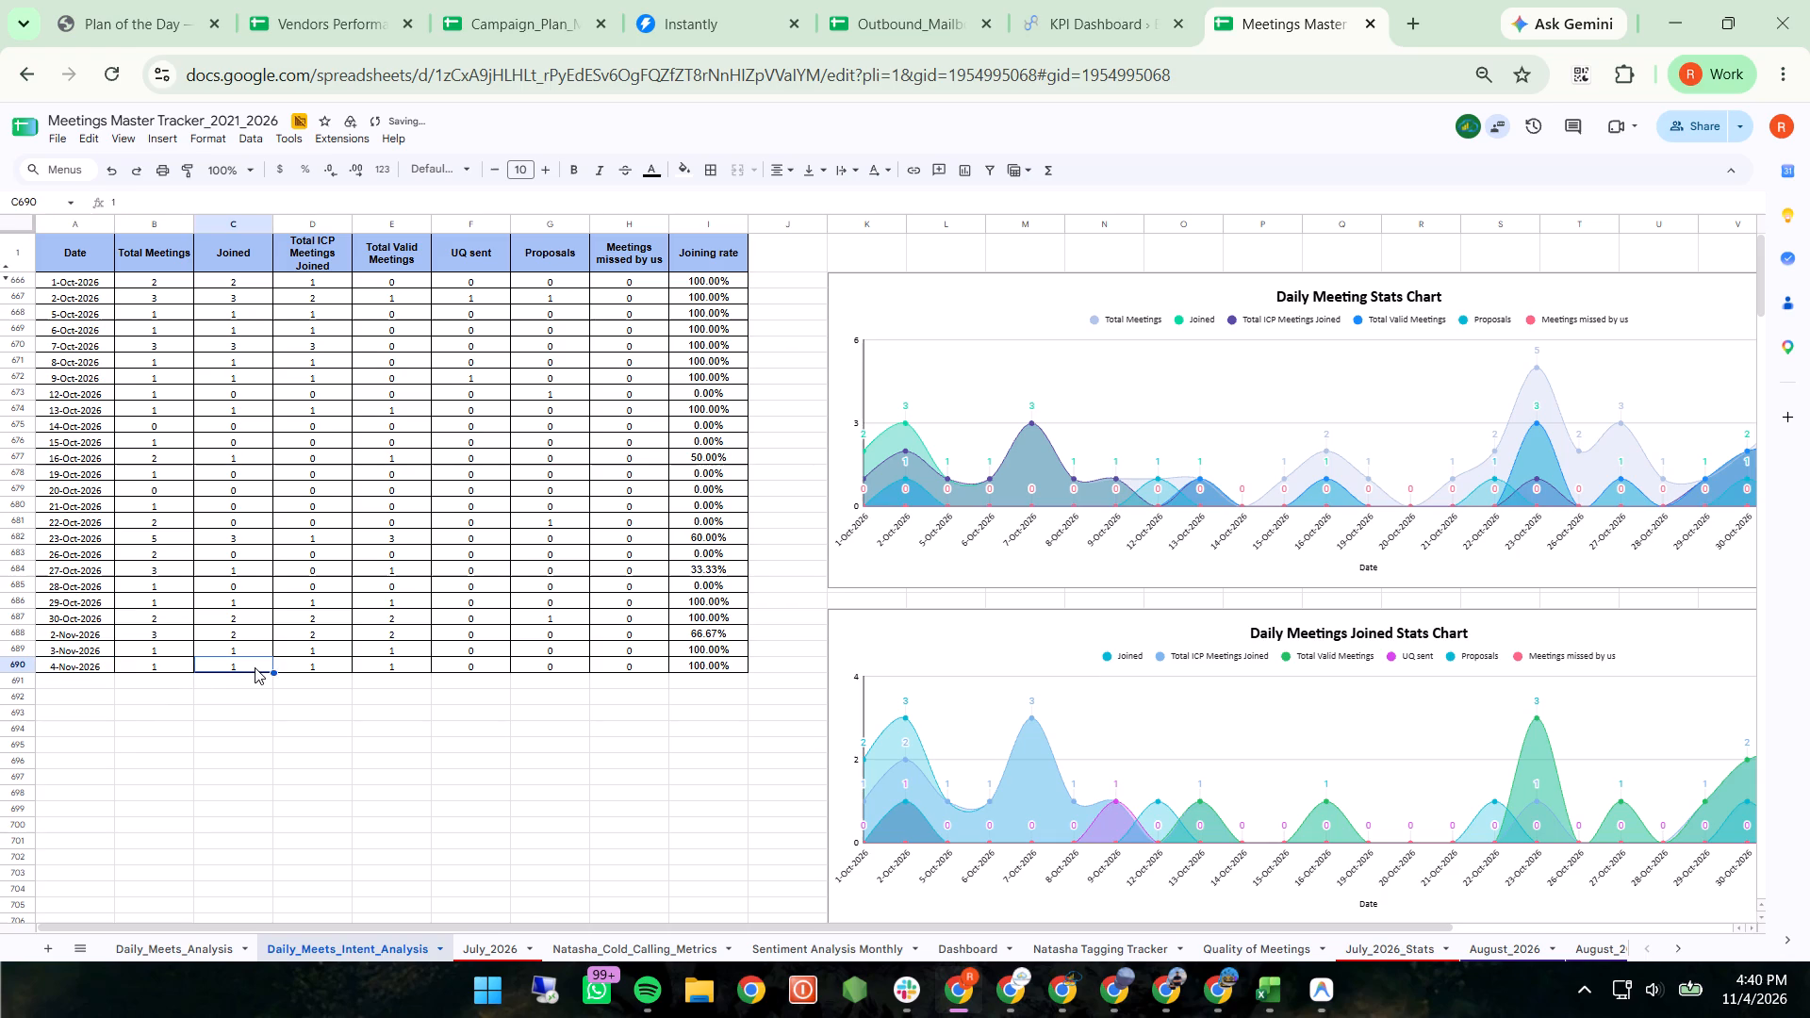
key("0")
key("Right")
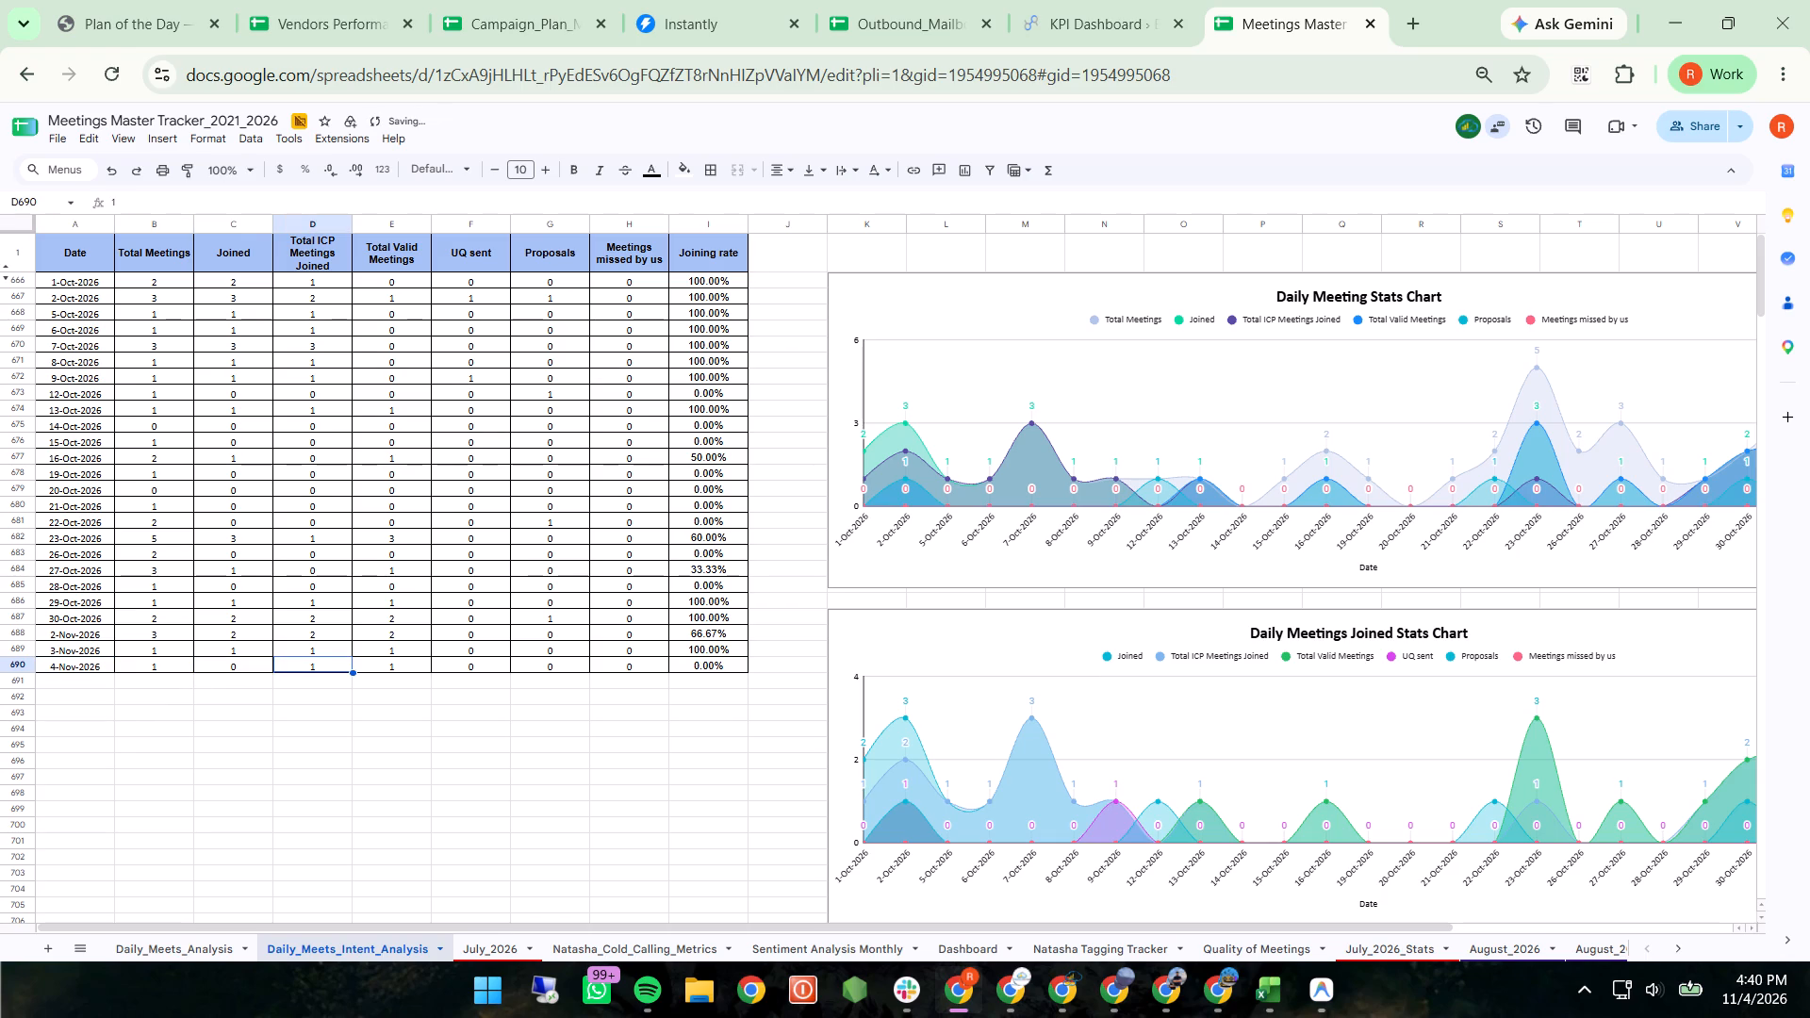
key("0")
key("Right")
key("0")
key("Right")
key("Right")
key("Right")
key("Right")
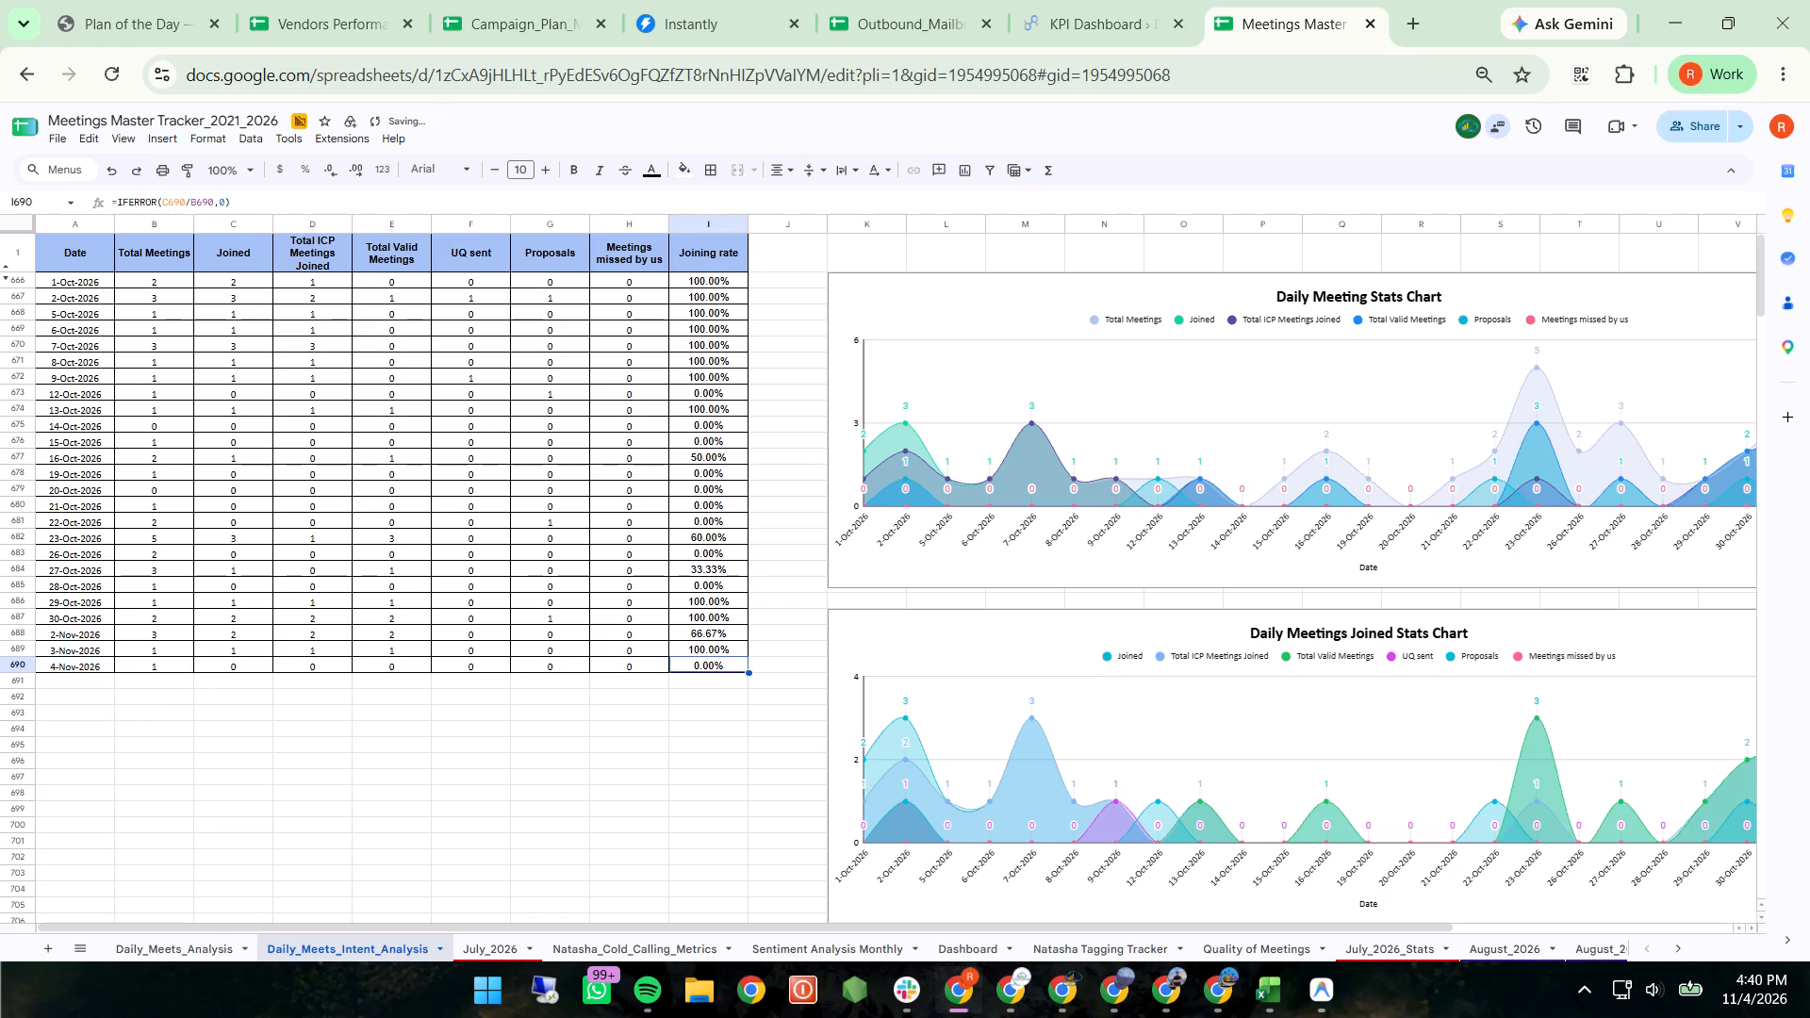
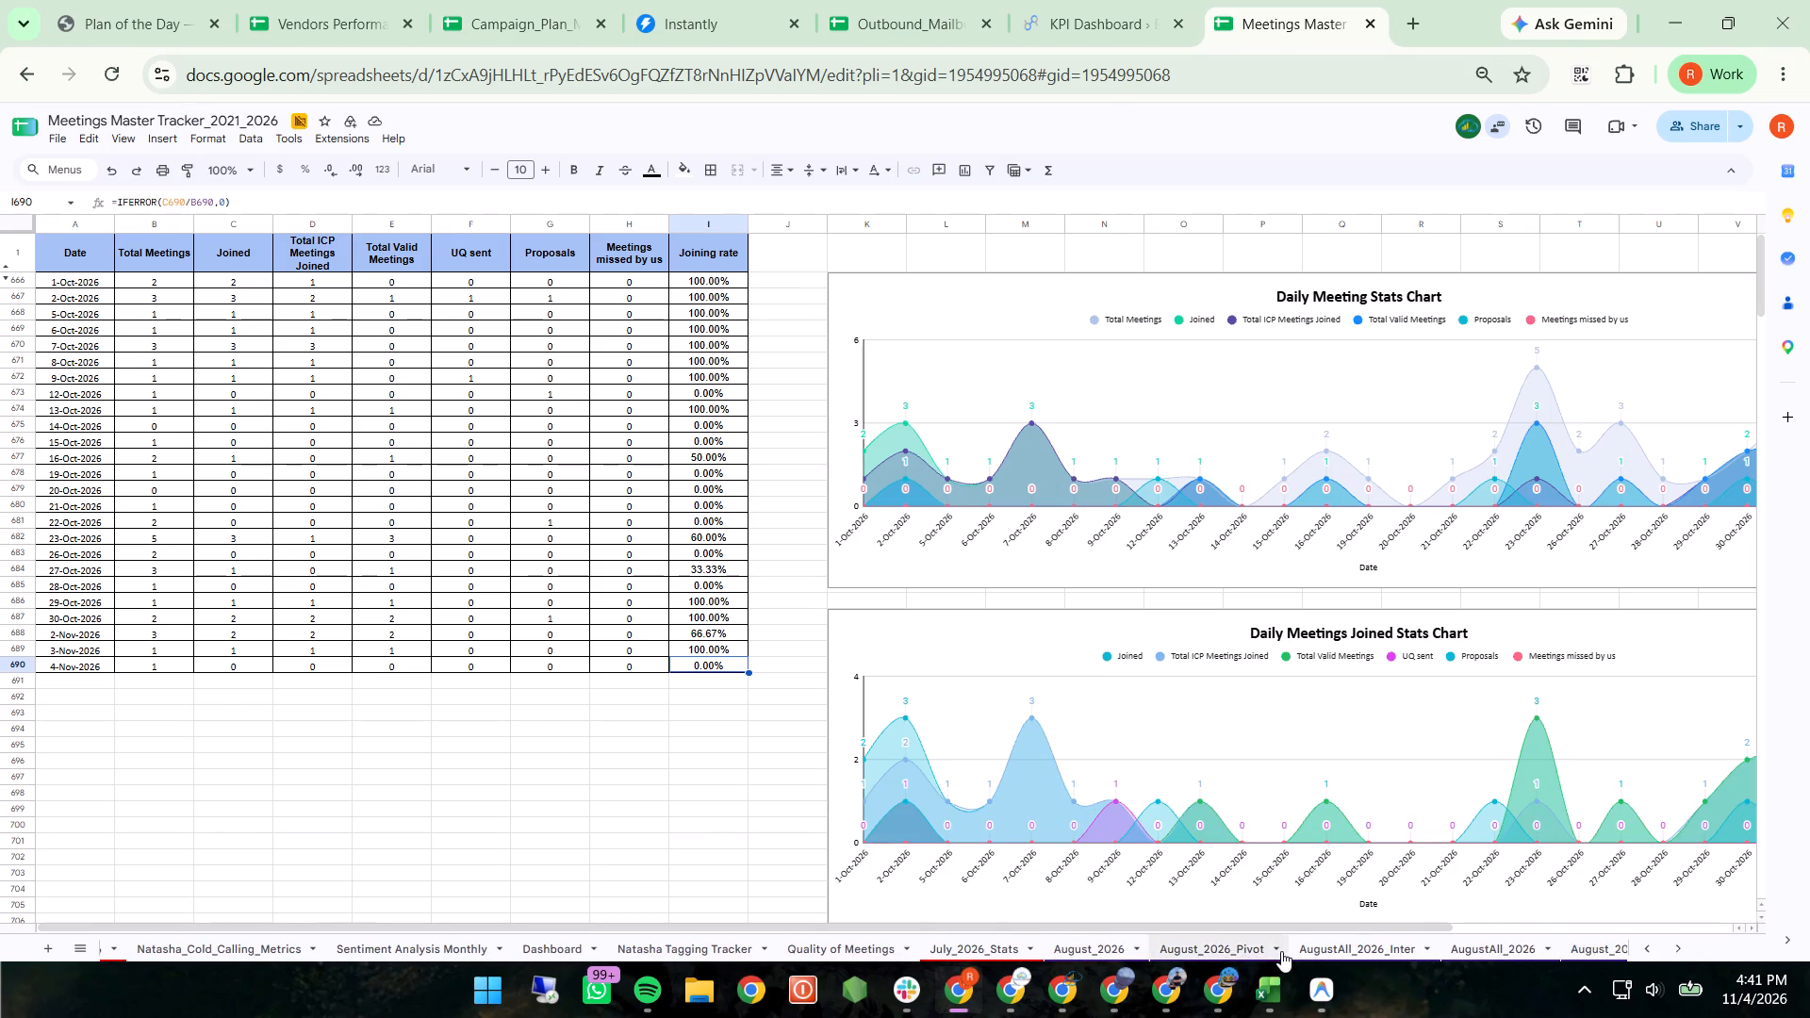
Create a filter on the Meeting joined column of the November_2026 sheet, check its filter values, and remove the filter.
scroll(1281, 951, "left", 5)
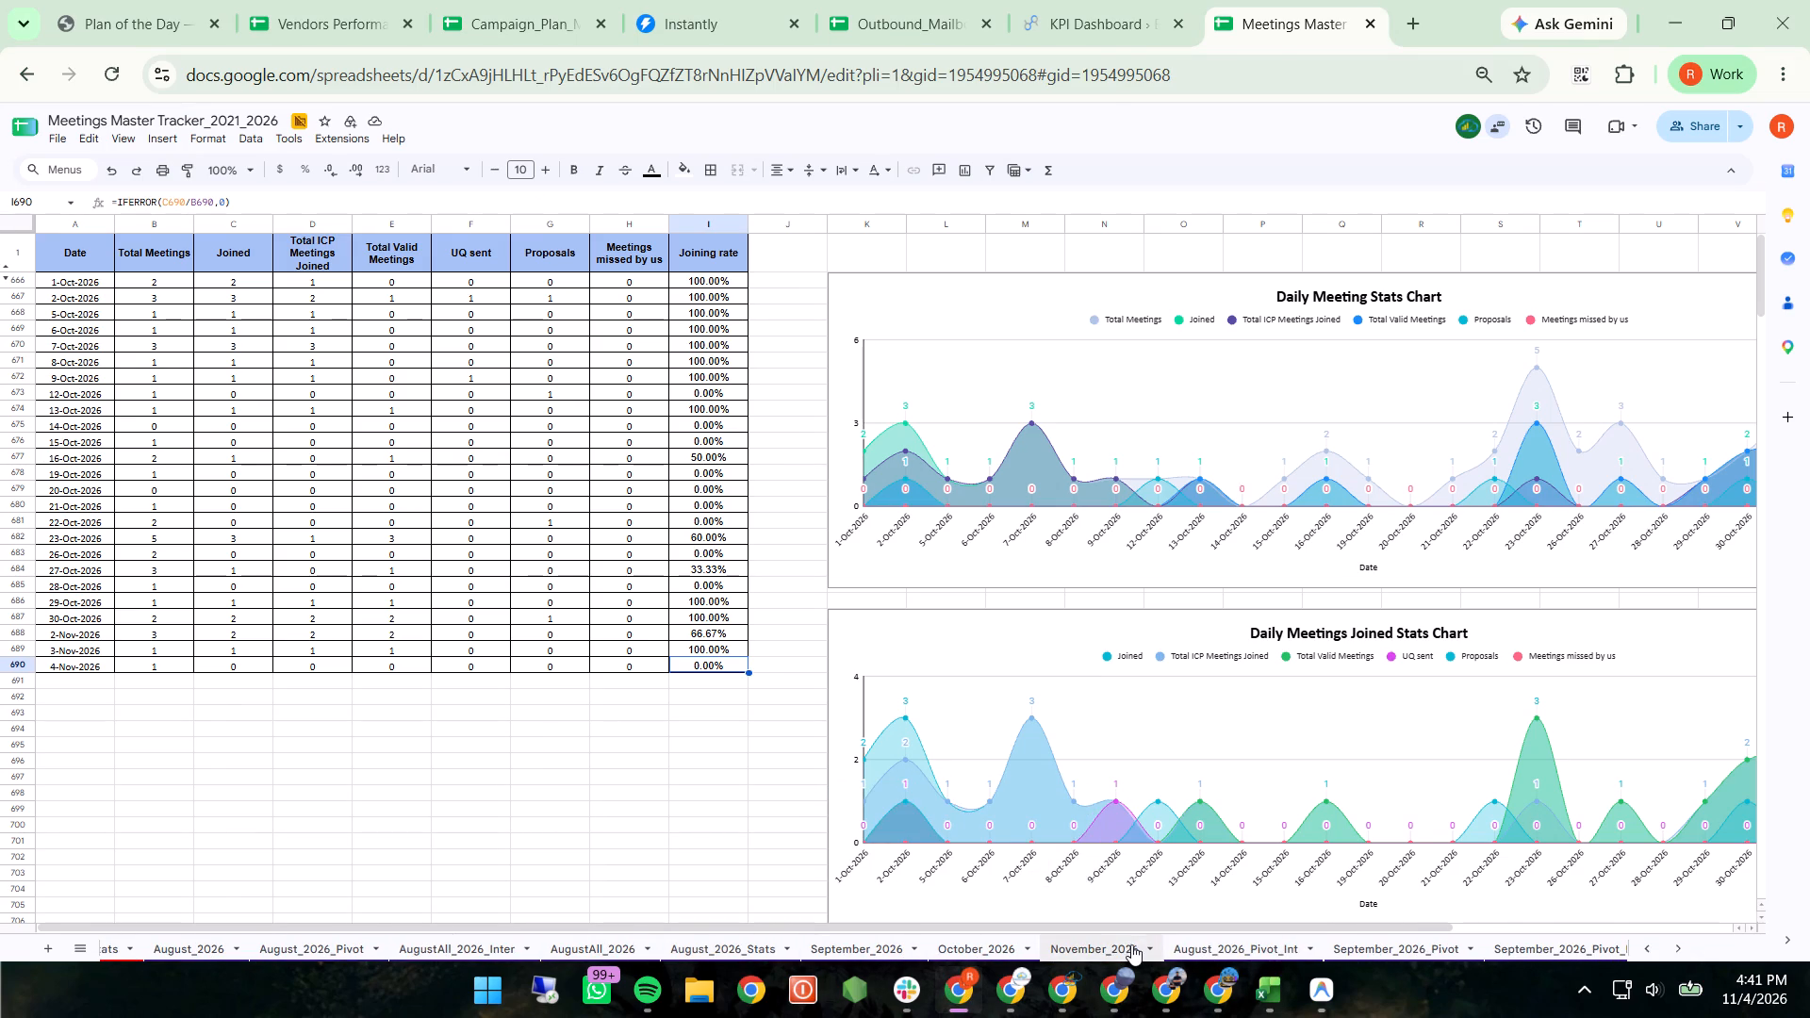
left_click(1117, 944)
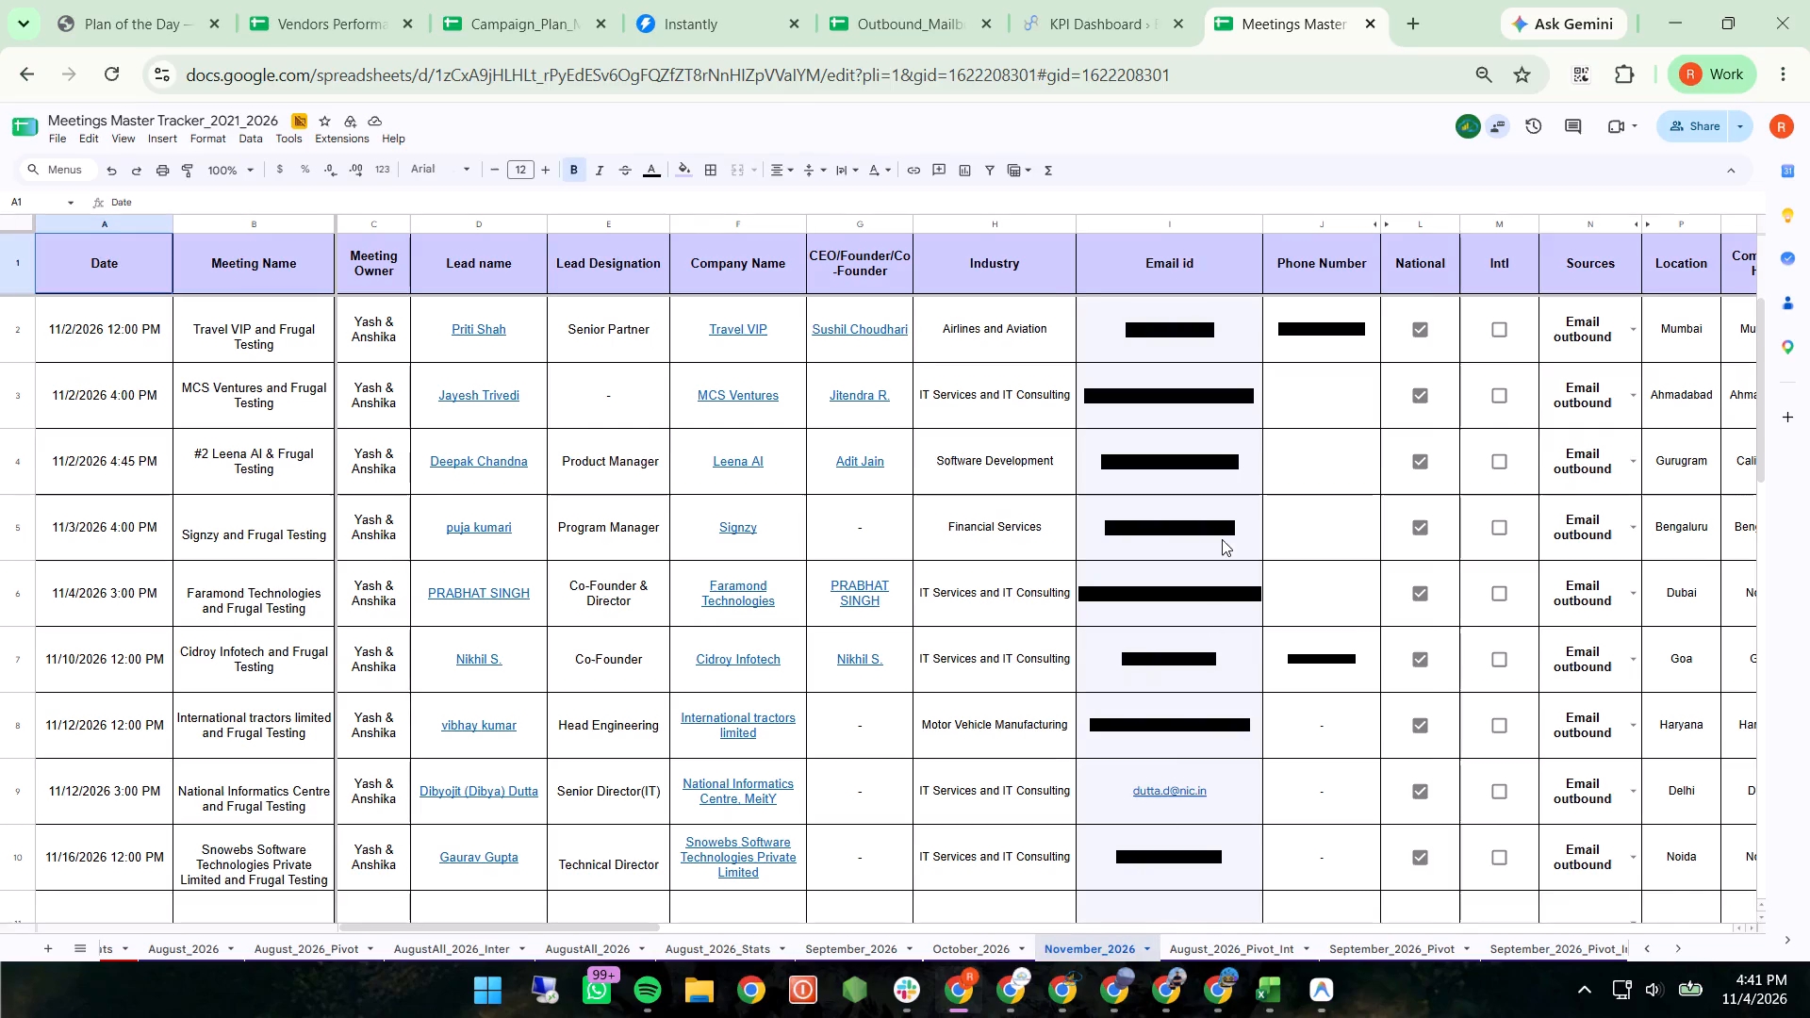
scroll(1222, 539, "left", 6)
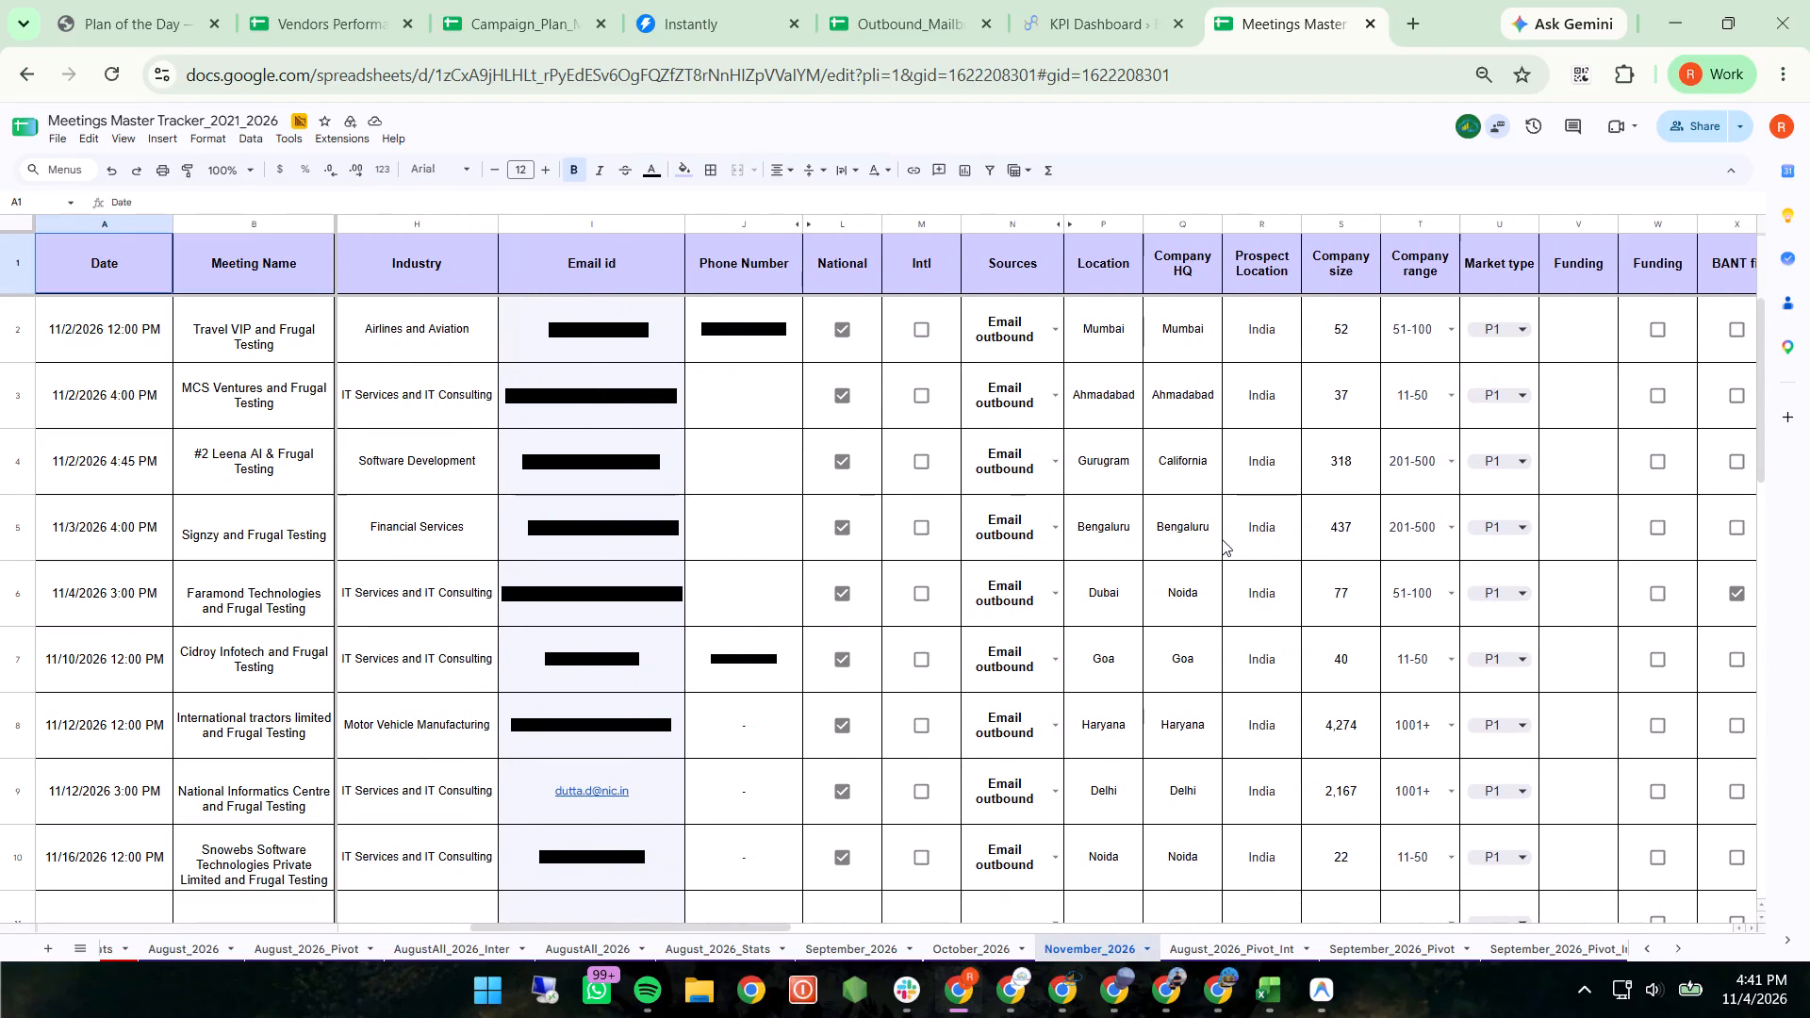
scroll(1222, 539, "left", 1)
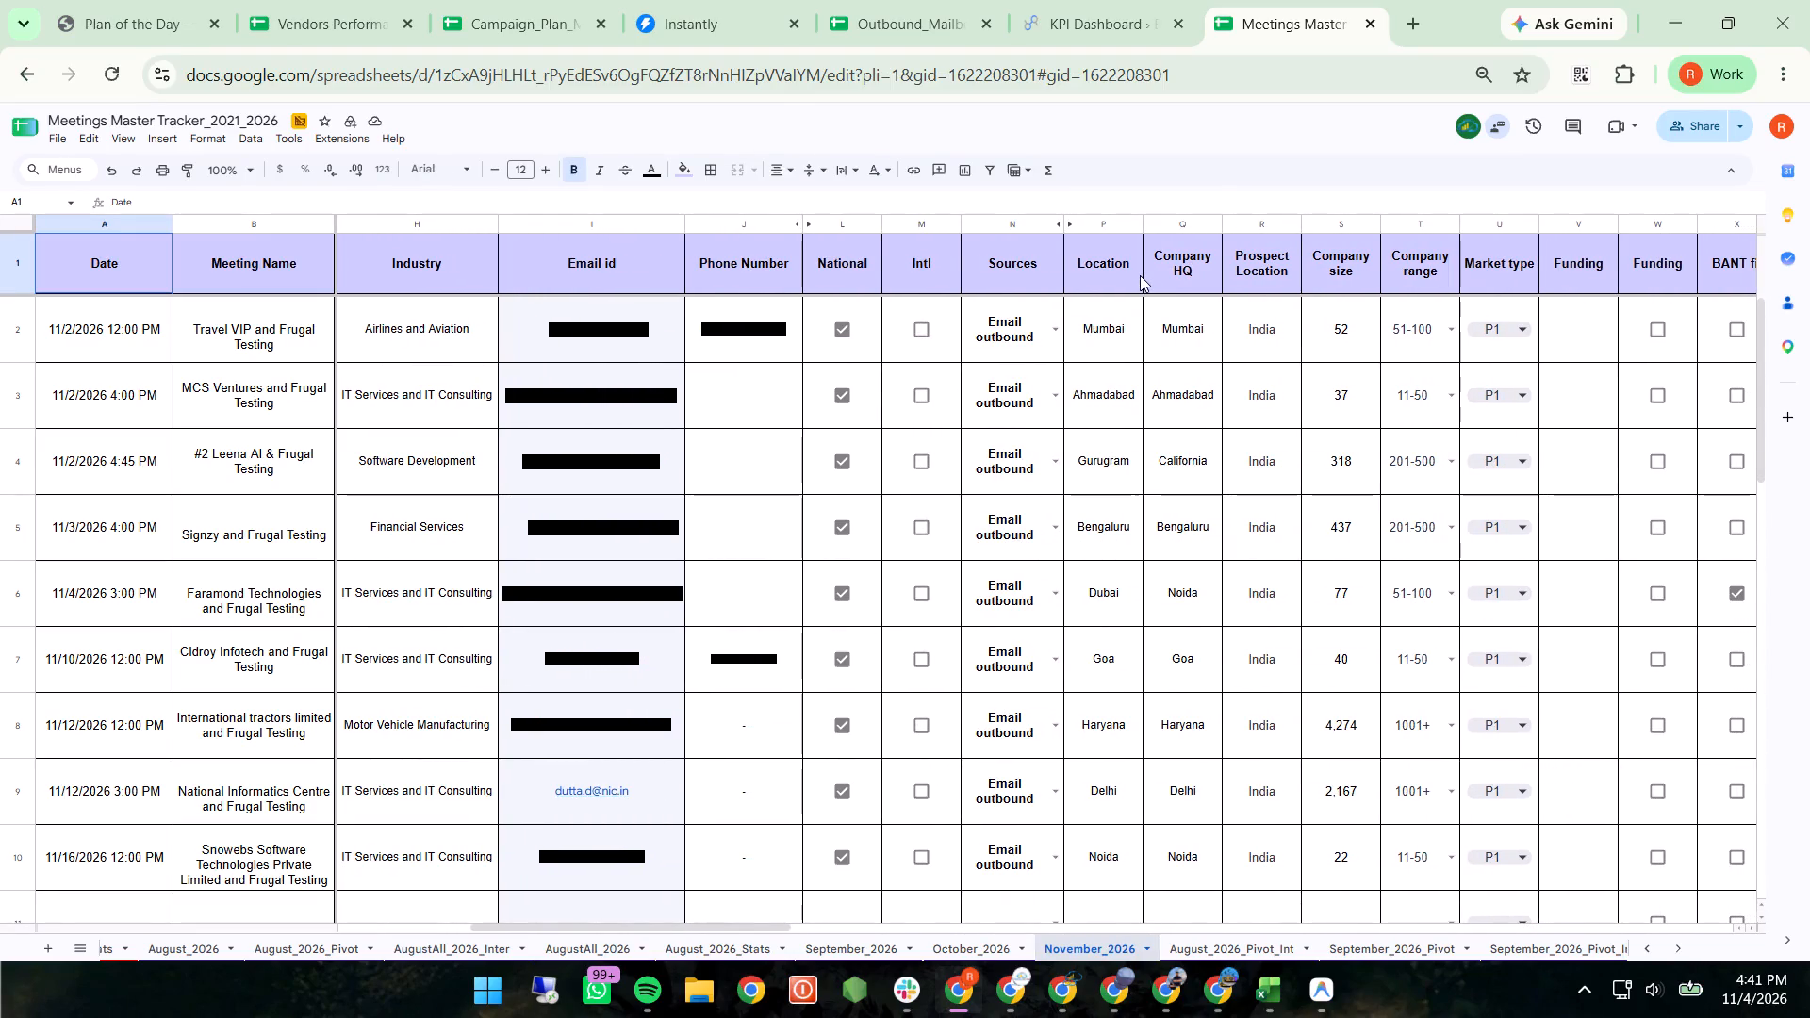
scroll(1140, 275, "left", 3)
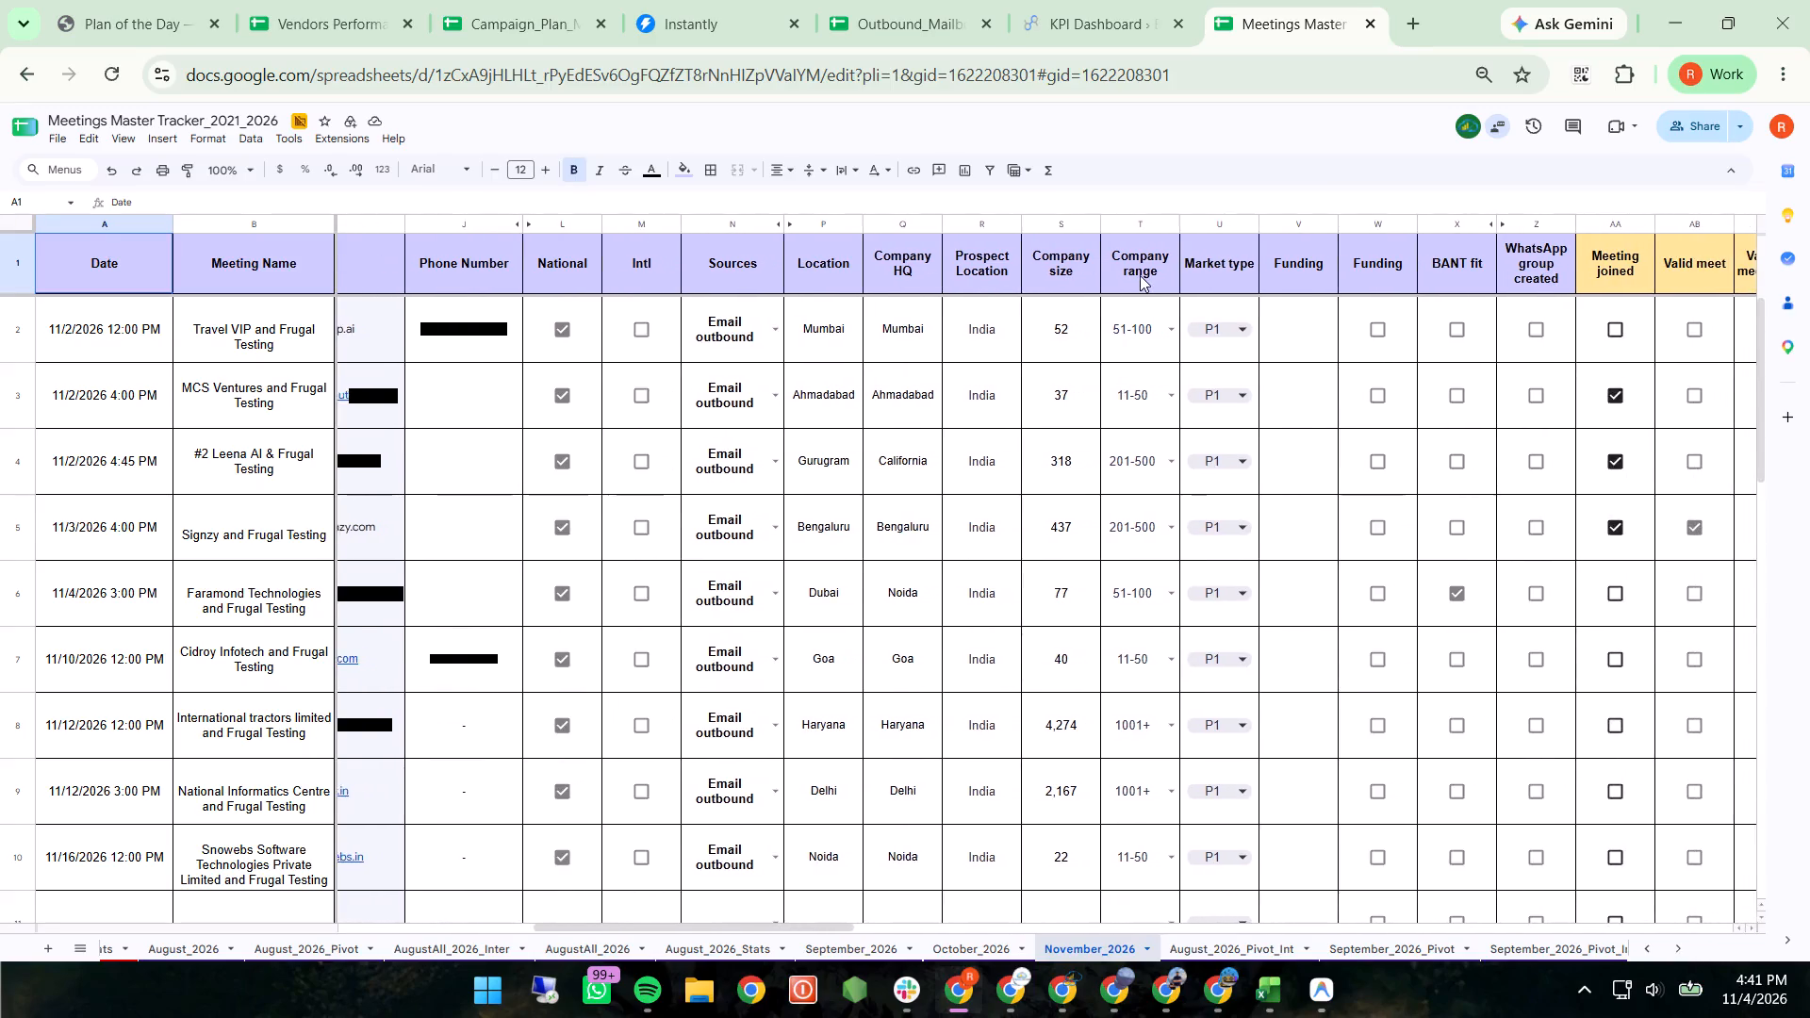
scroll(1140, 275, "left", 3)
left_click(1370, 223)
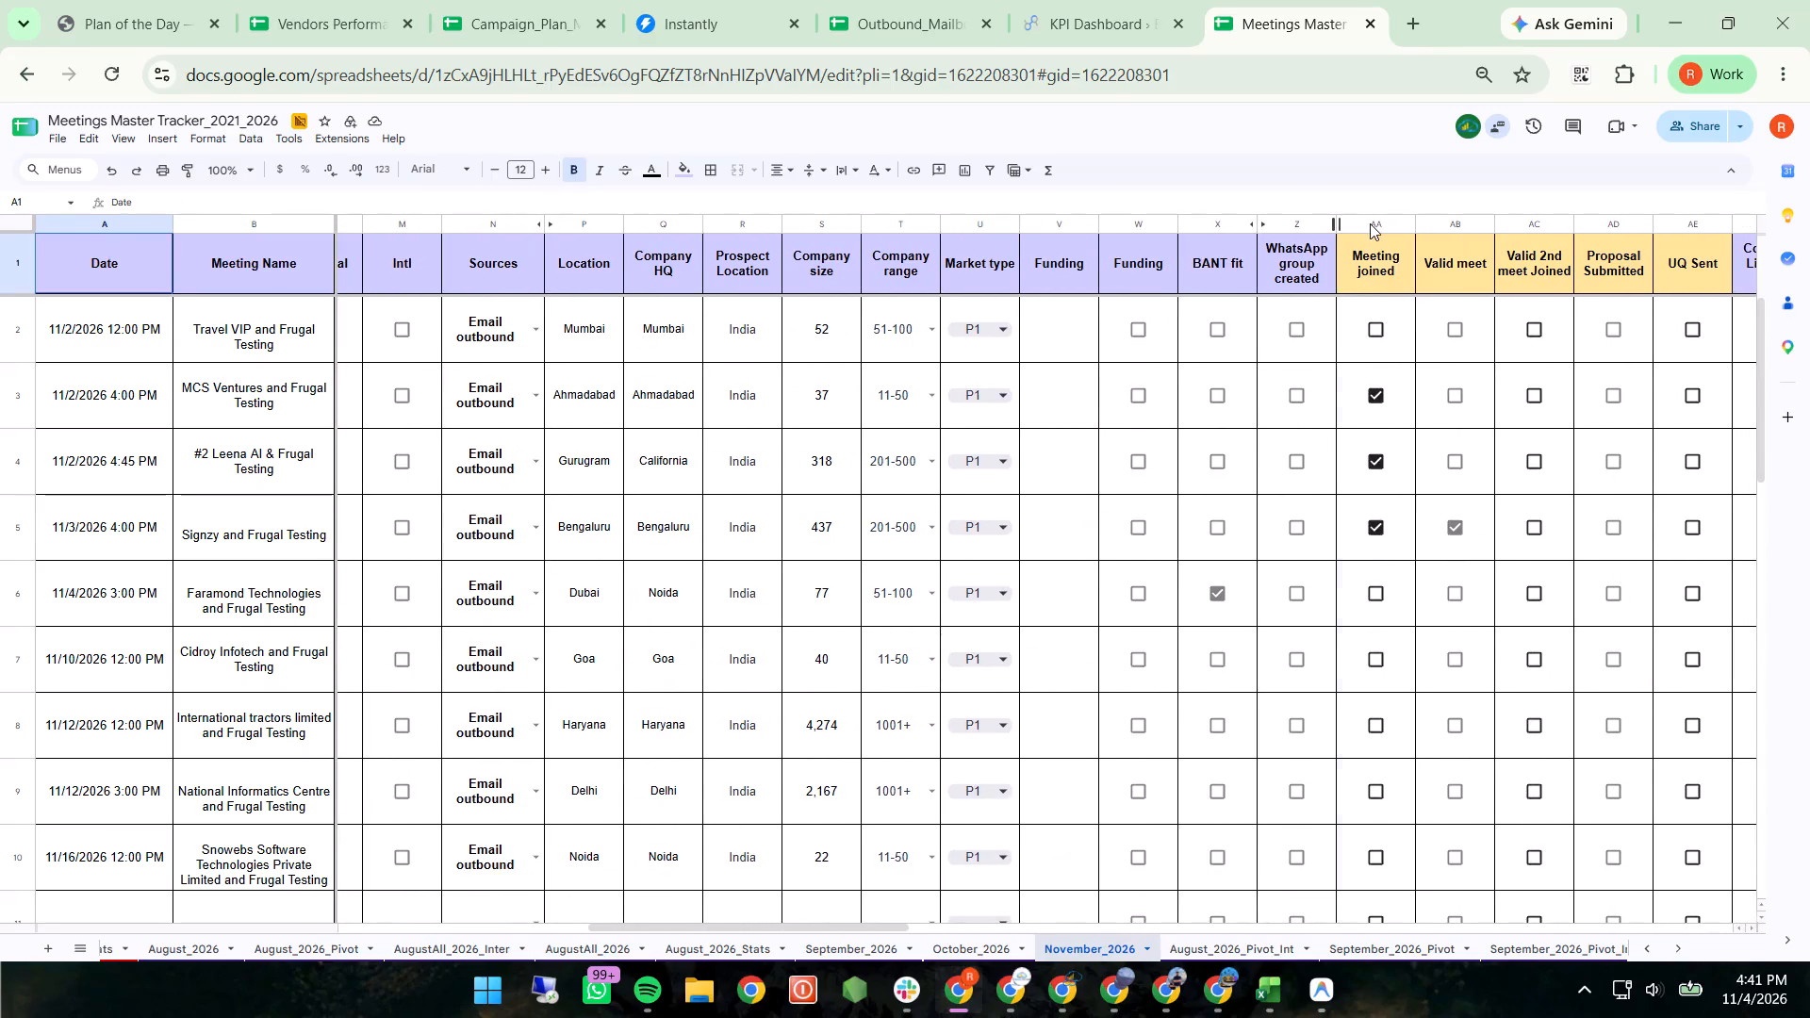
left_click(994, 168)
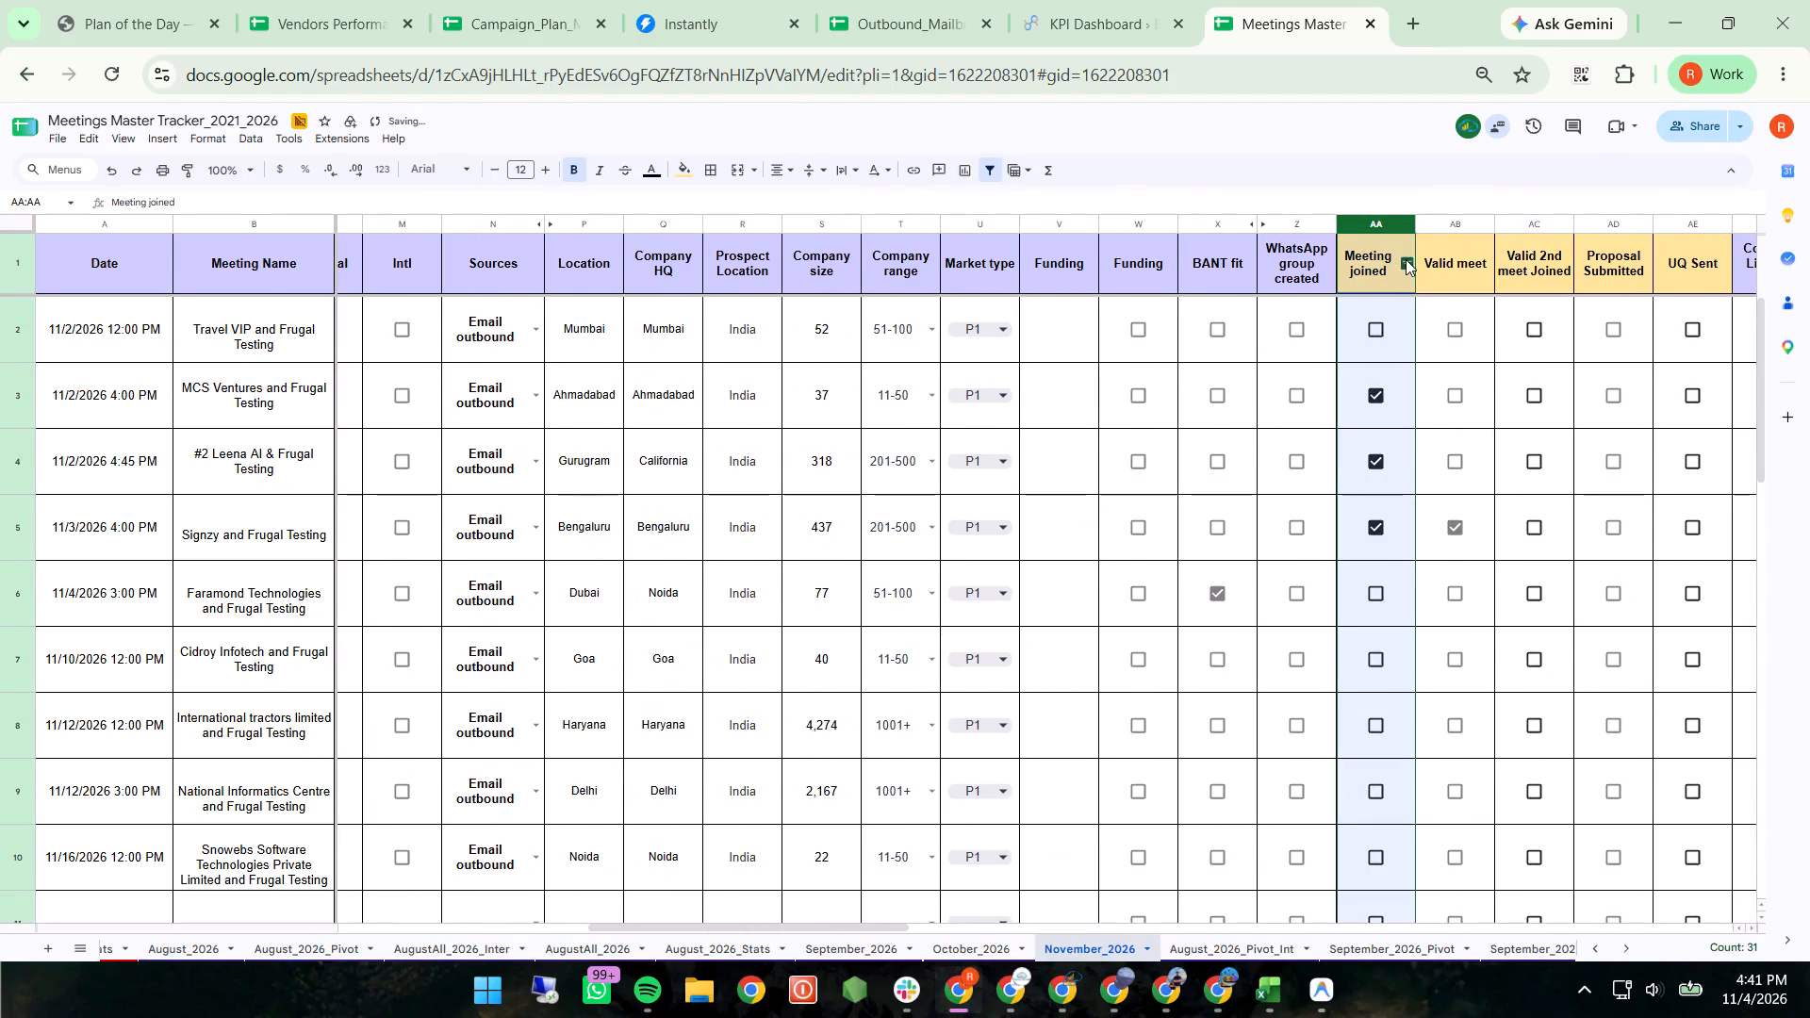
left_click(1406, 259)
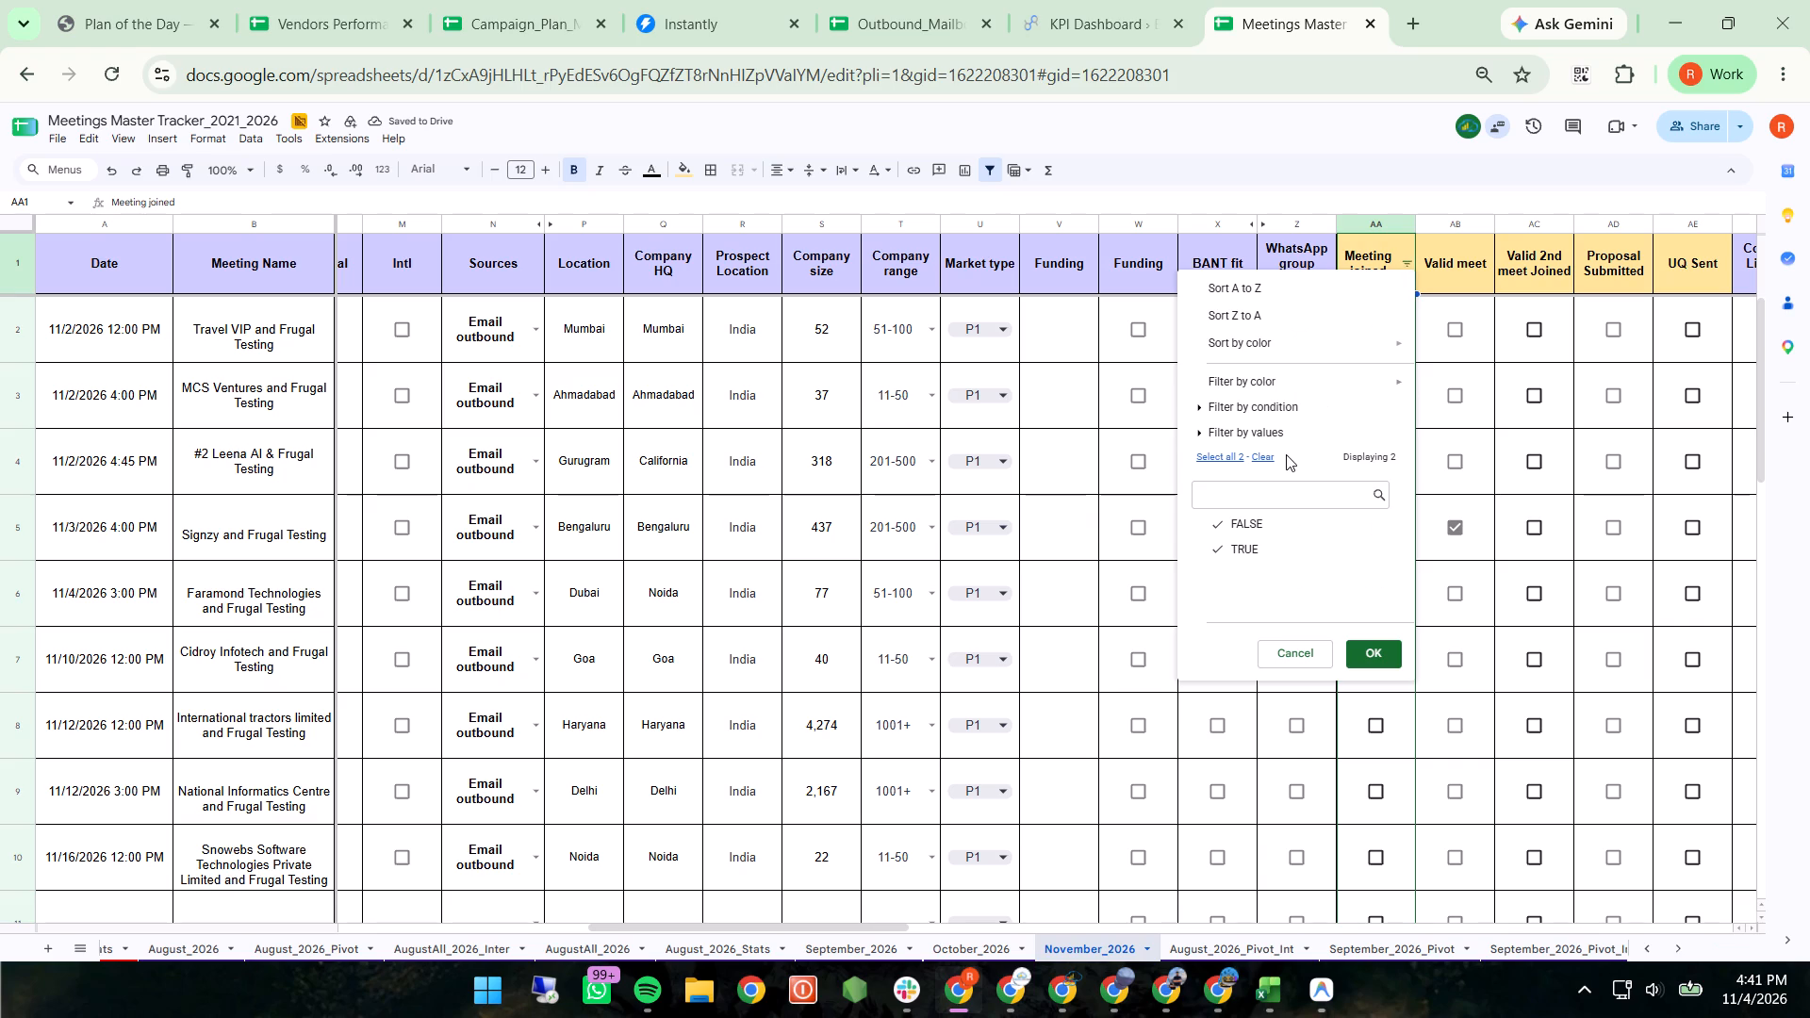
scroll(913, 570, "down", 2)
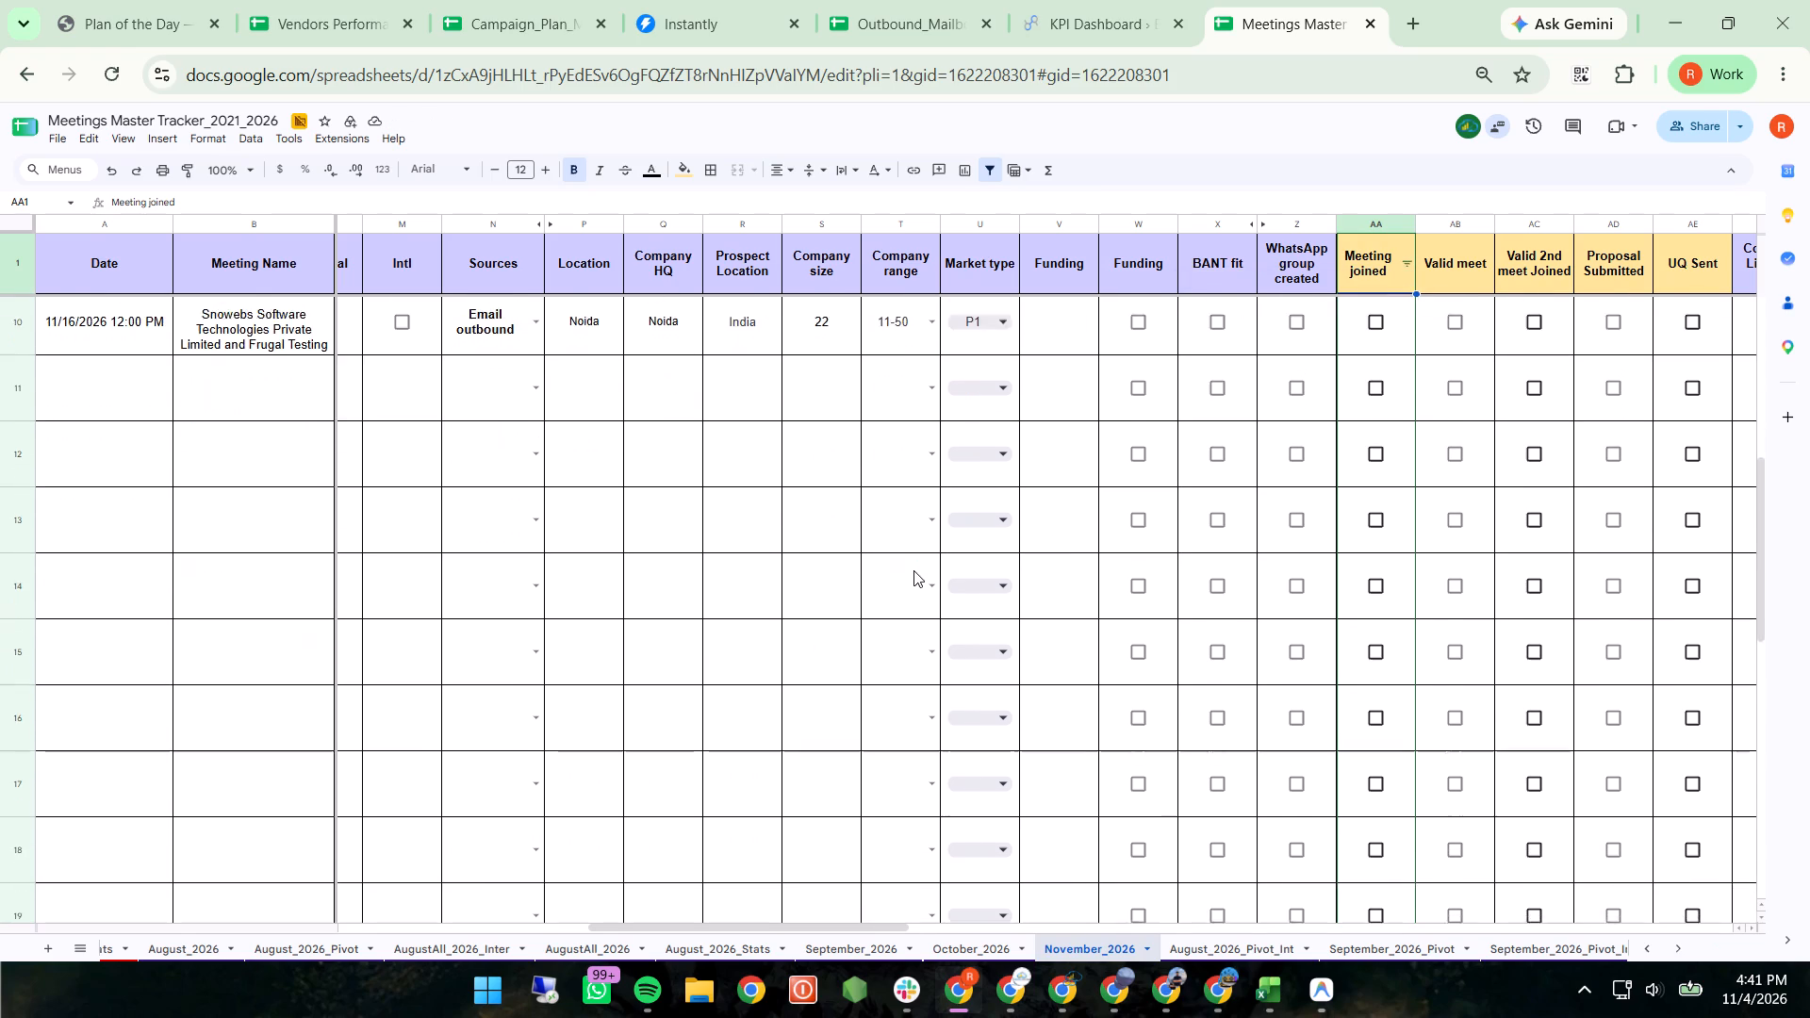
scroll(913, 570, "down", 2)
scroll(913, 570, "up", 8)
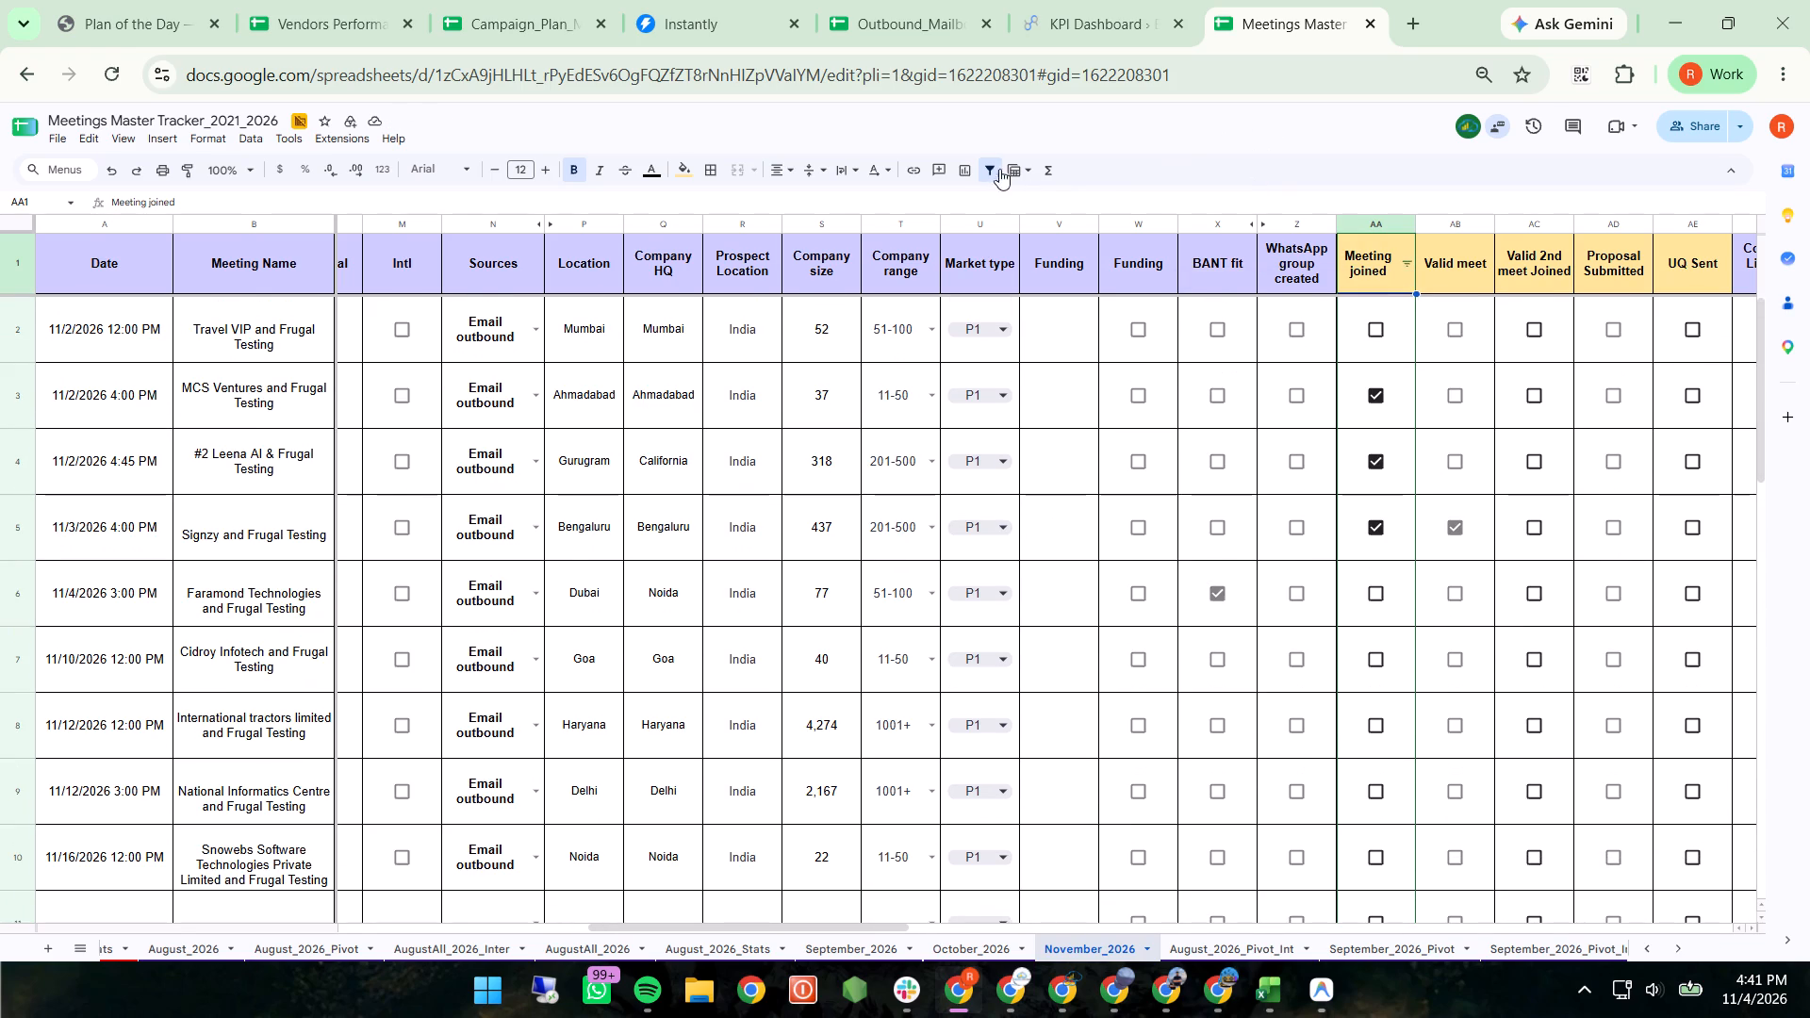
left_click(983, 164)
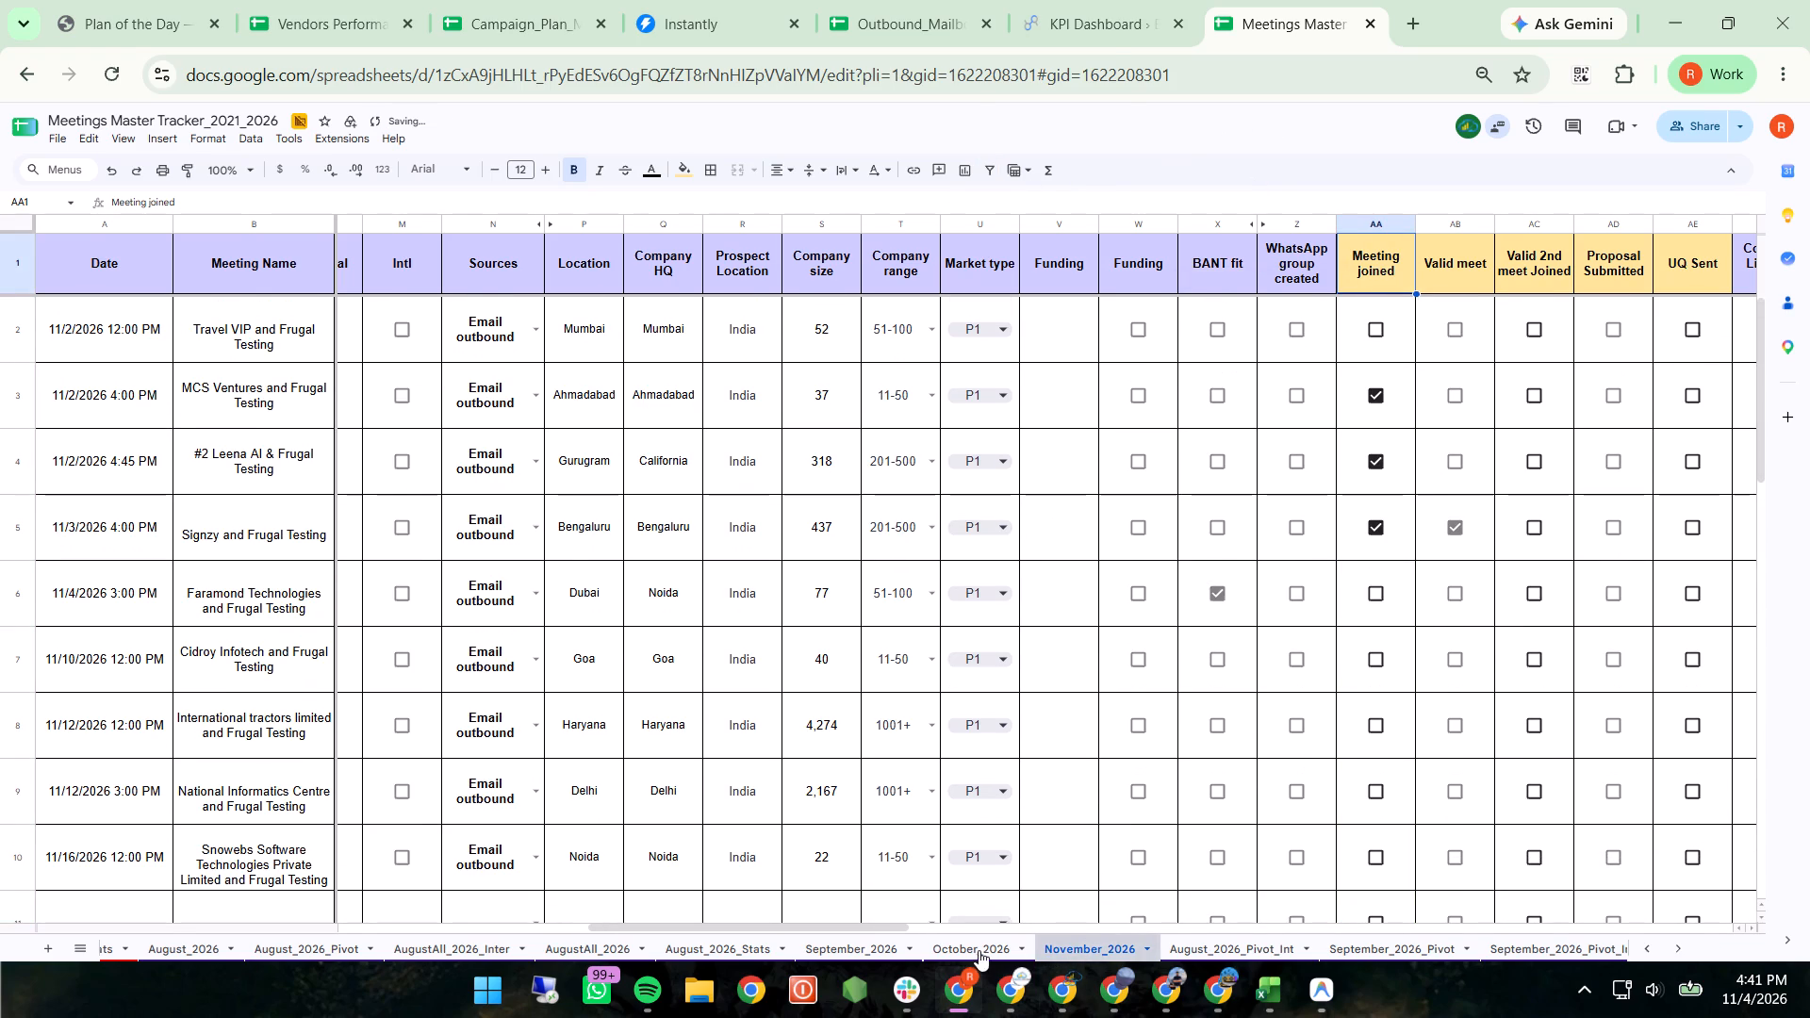
On the October_2026 sheet, select the Location column to count the filtered joined meetings and review their rows from 10/1/2026 to 10/30/2026.
left_click(979, 950)
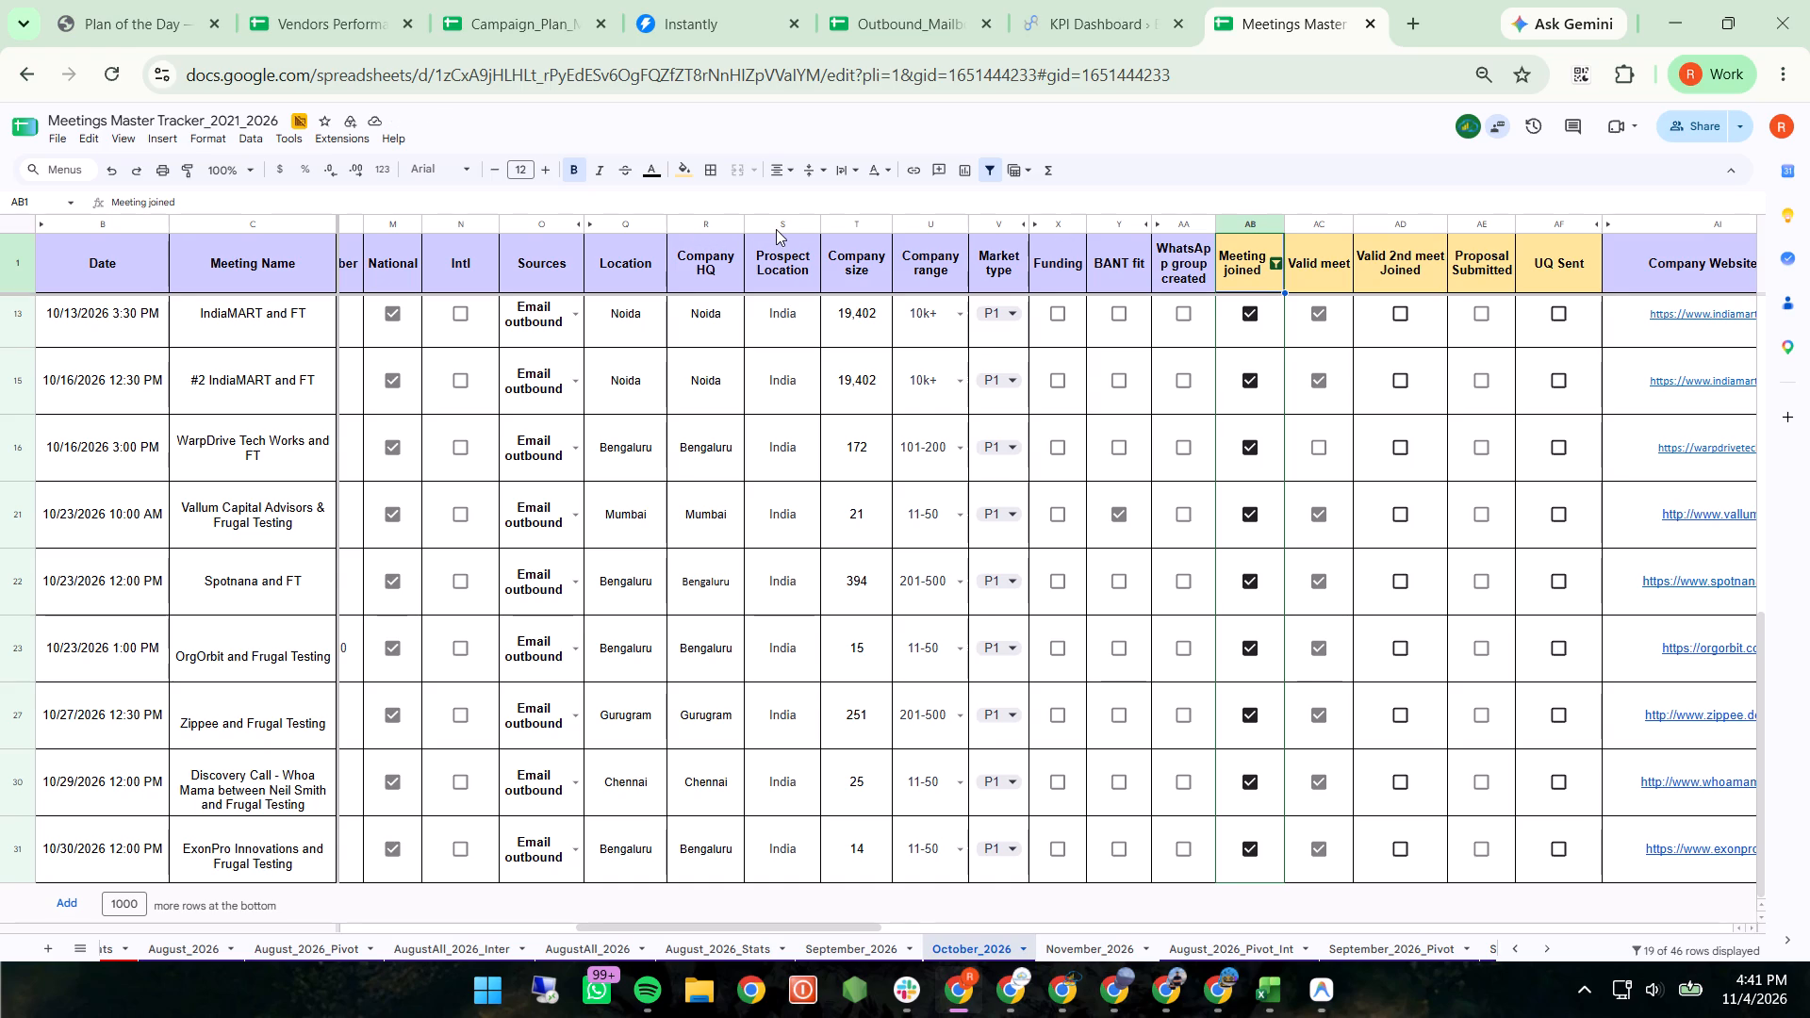
left_click(638, 226)
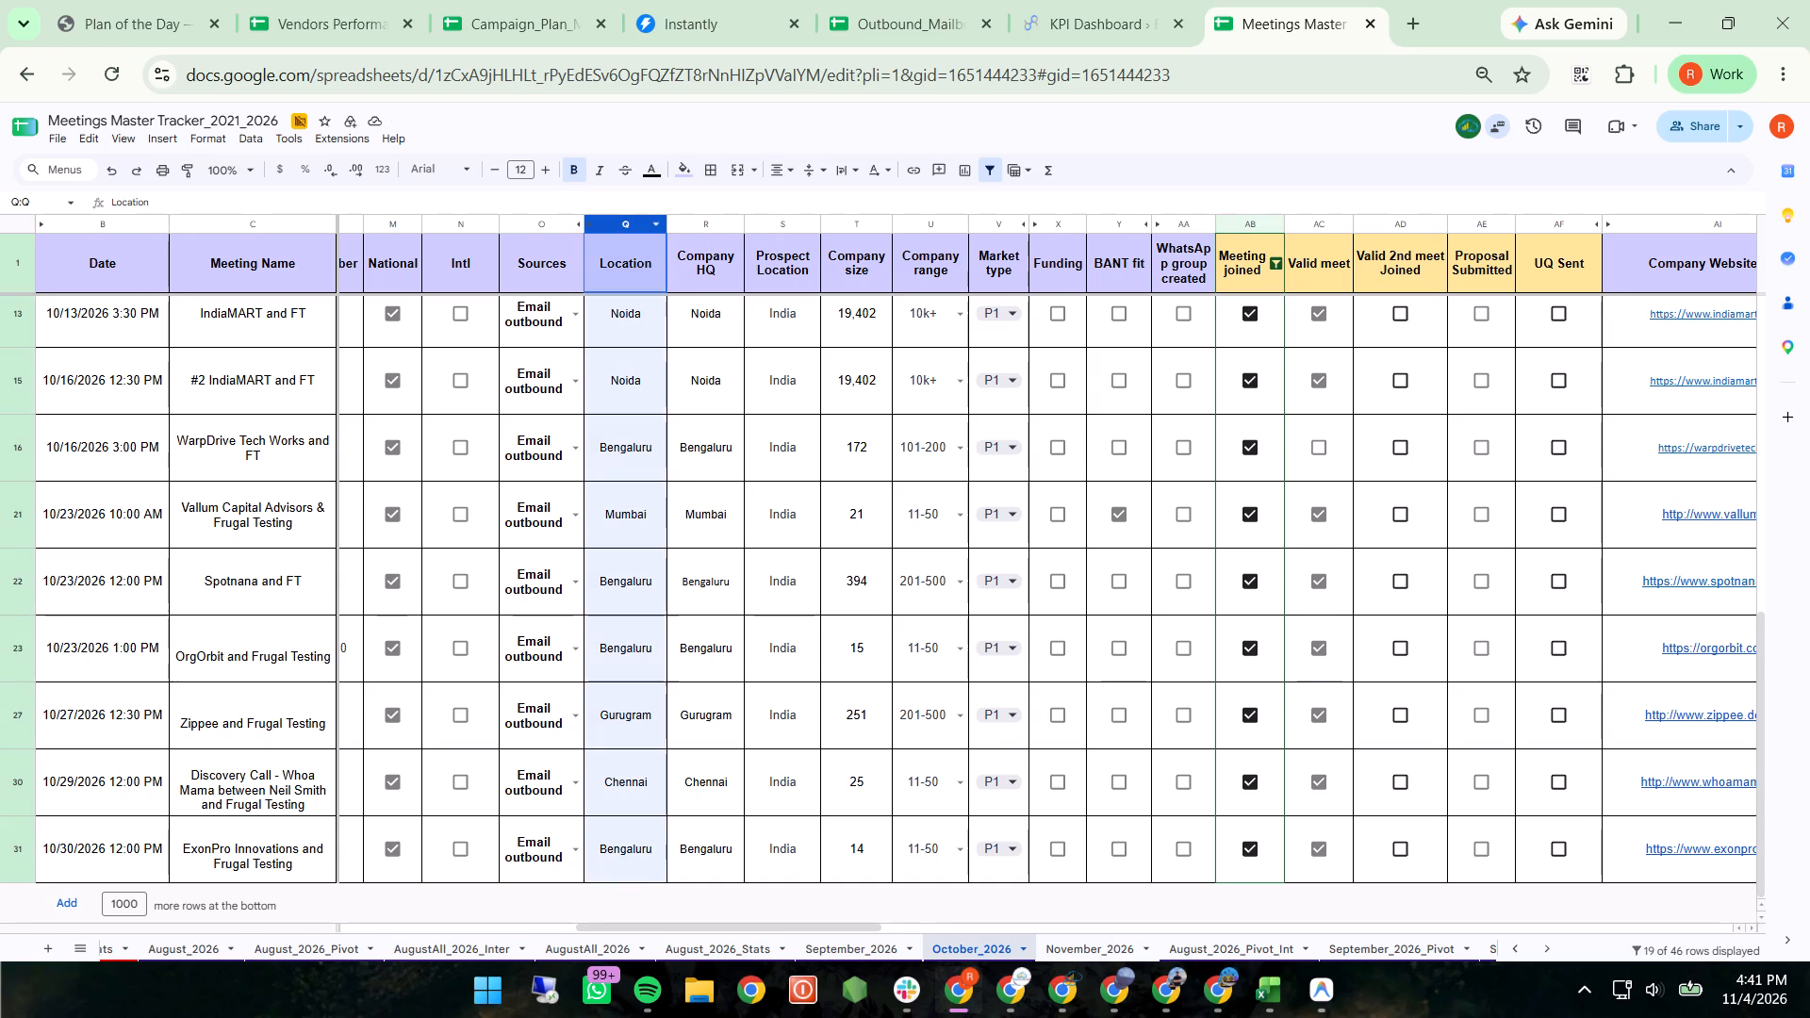
scroll(669, 371, "right", 1)
scroll(669, 371, "up", 4)
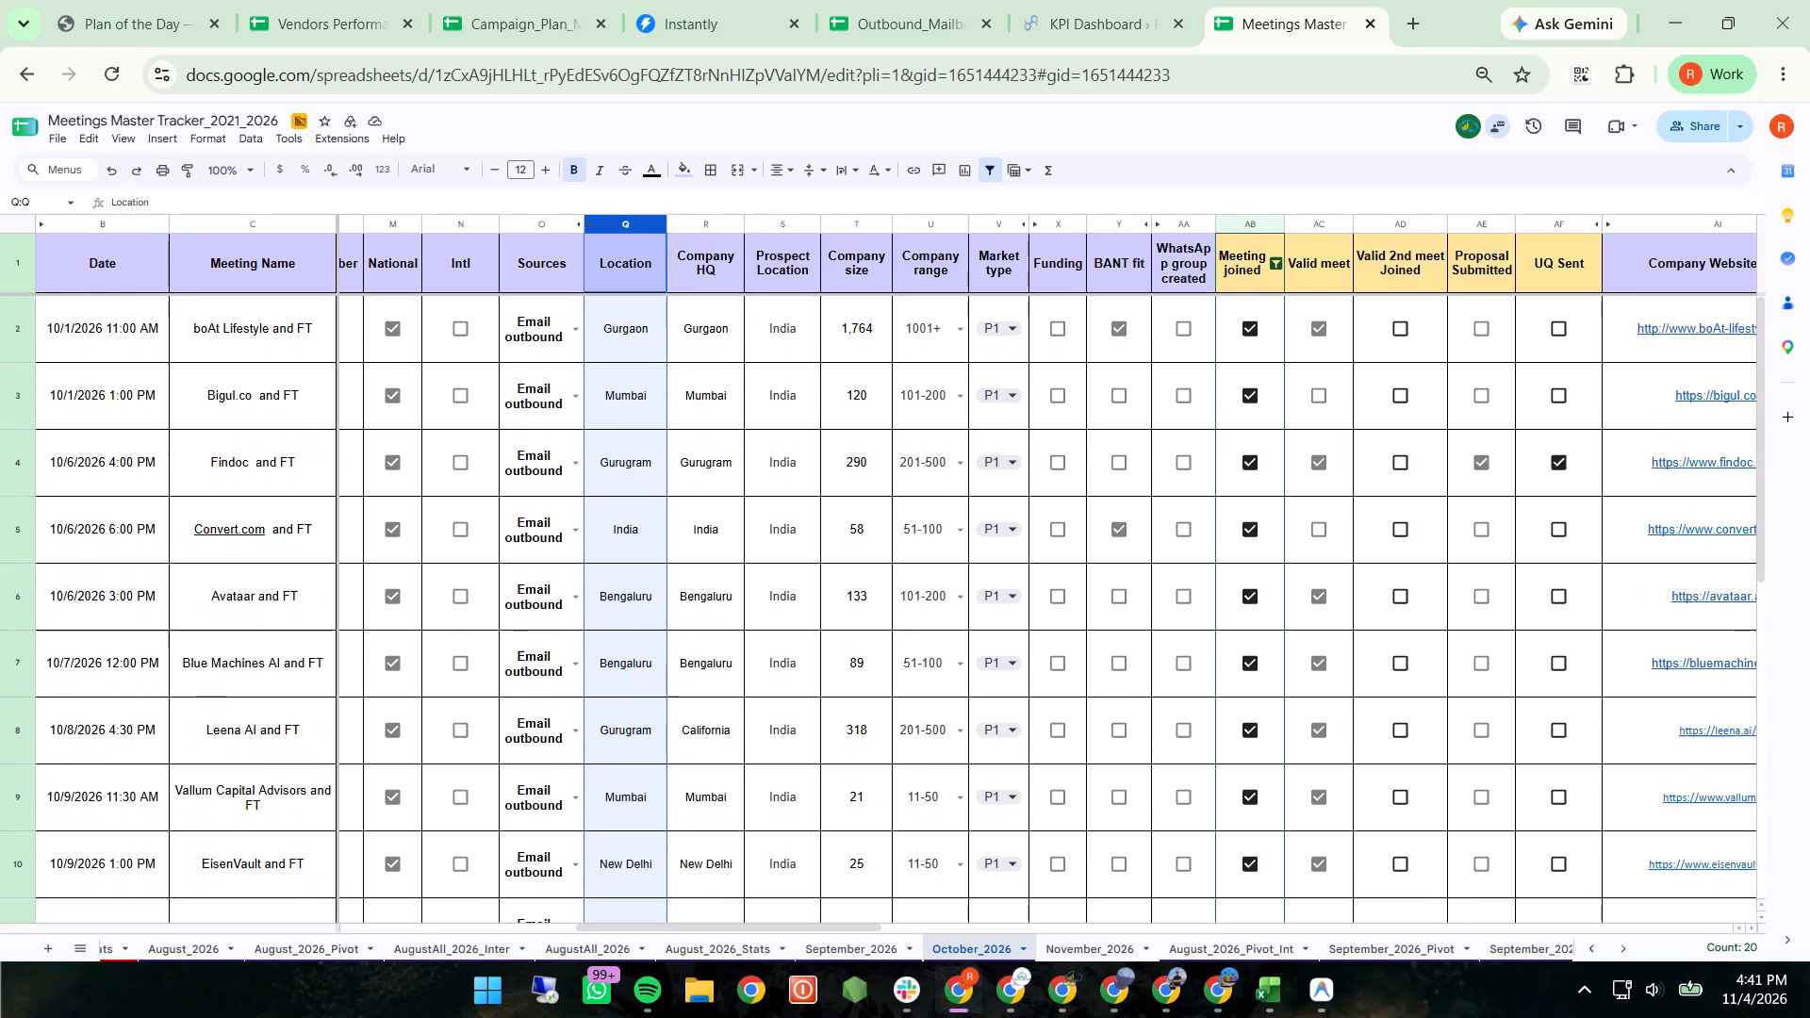
scroll(669, 371, "up", 7)
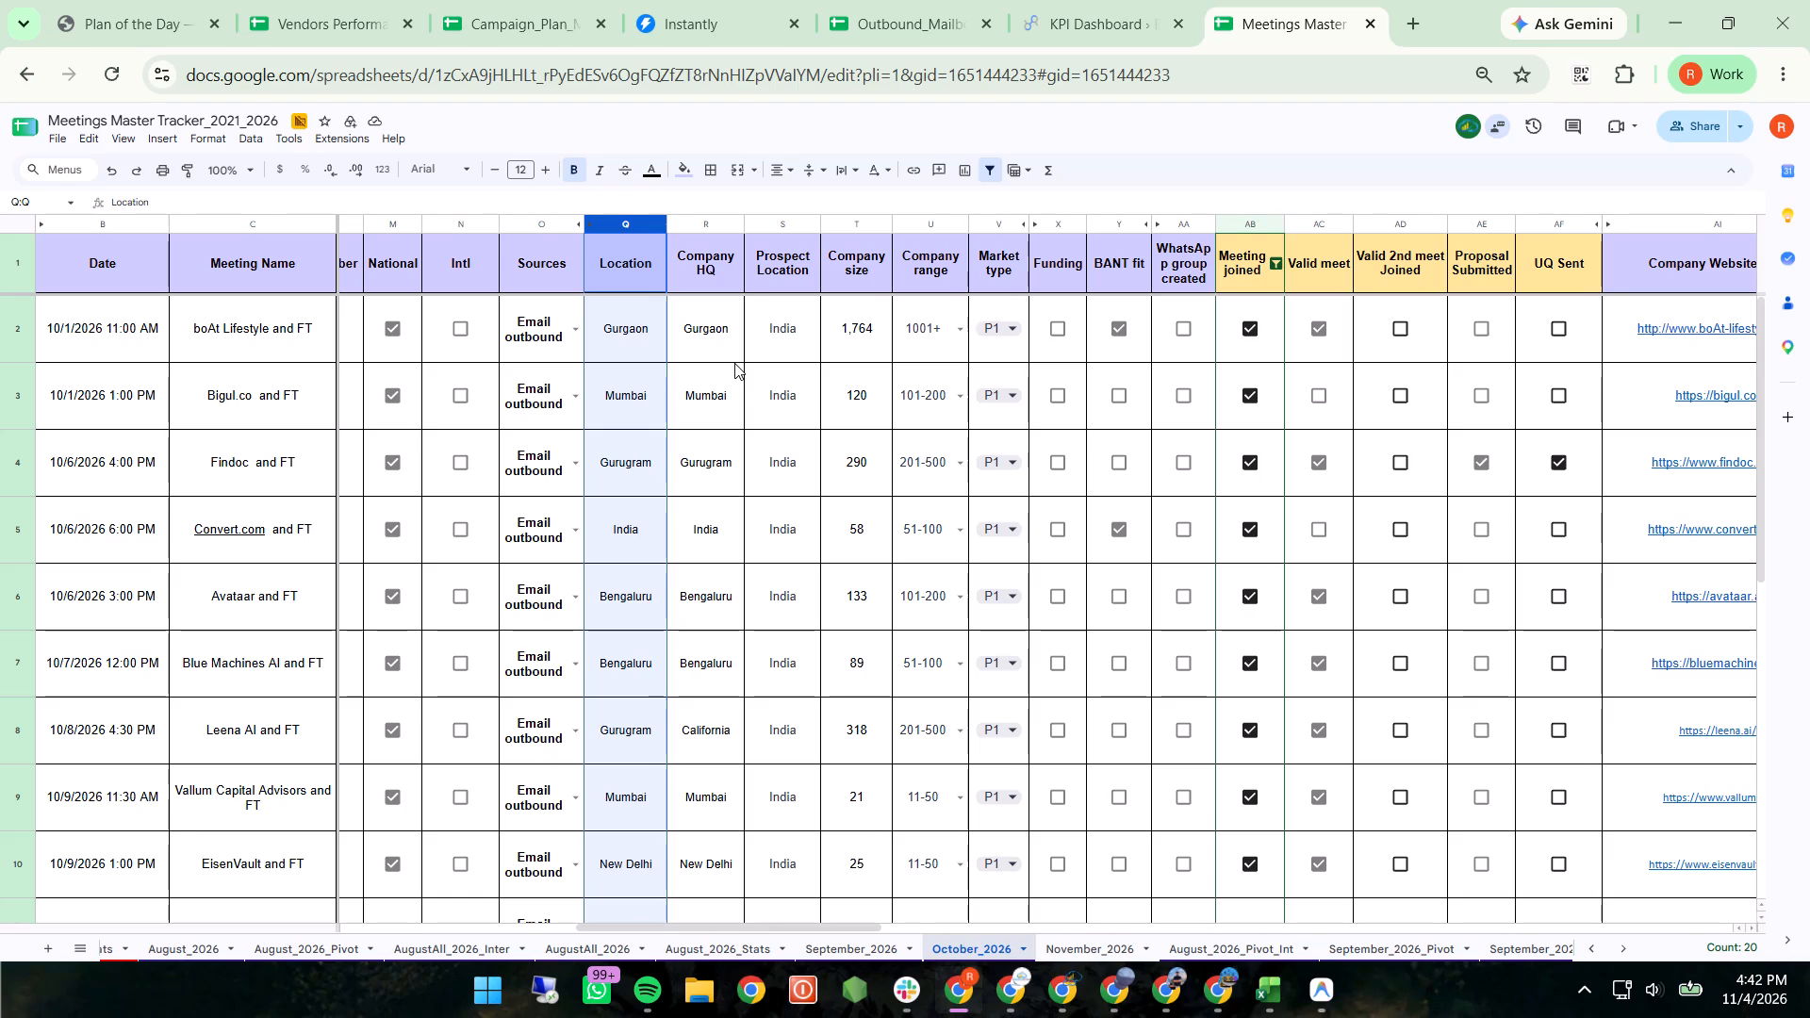
scroll(851, 472, "down", 3)
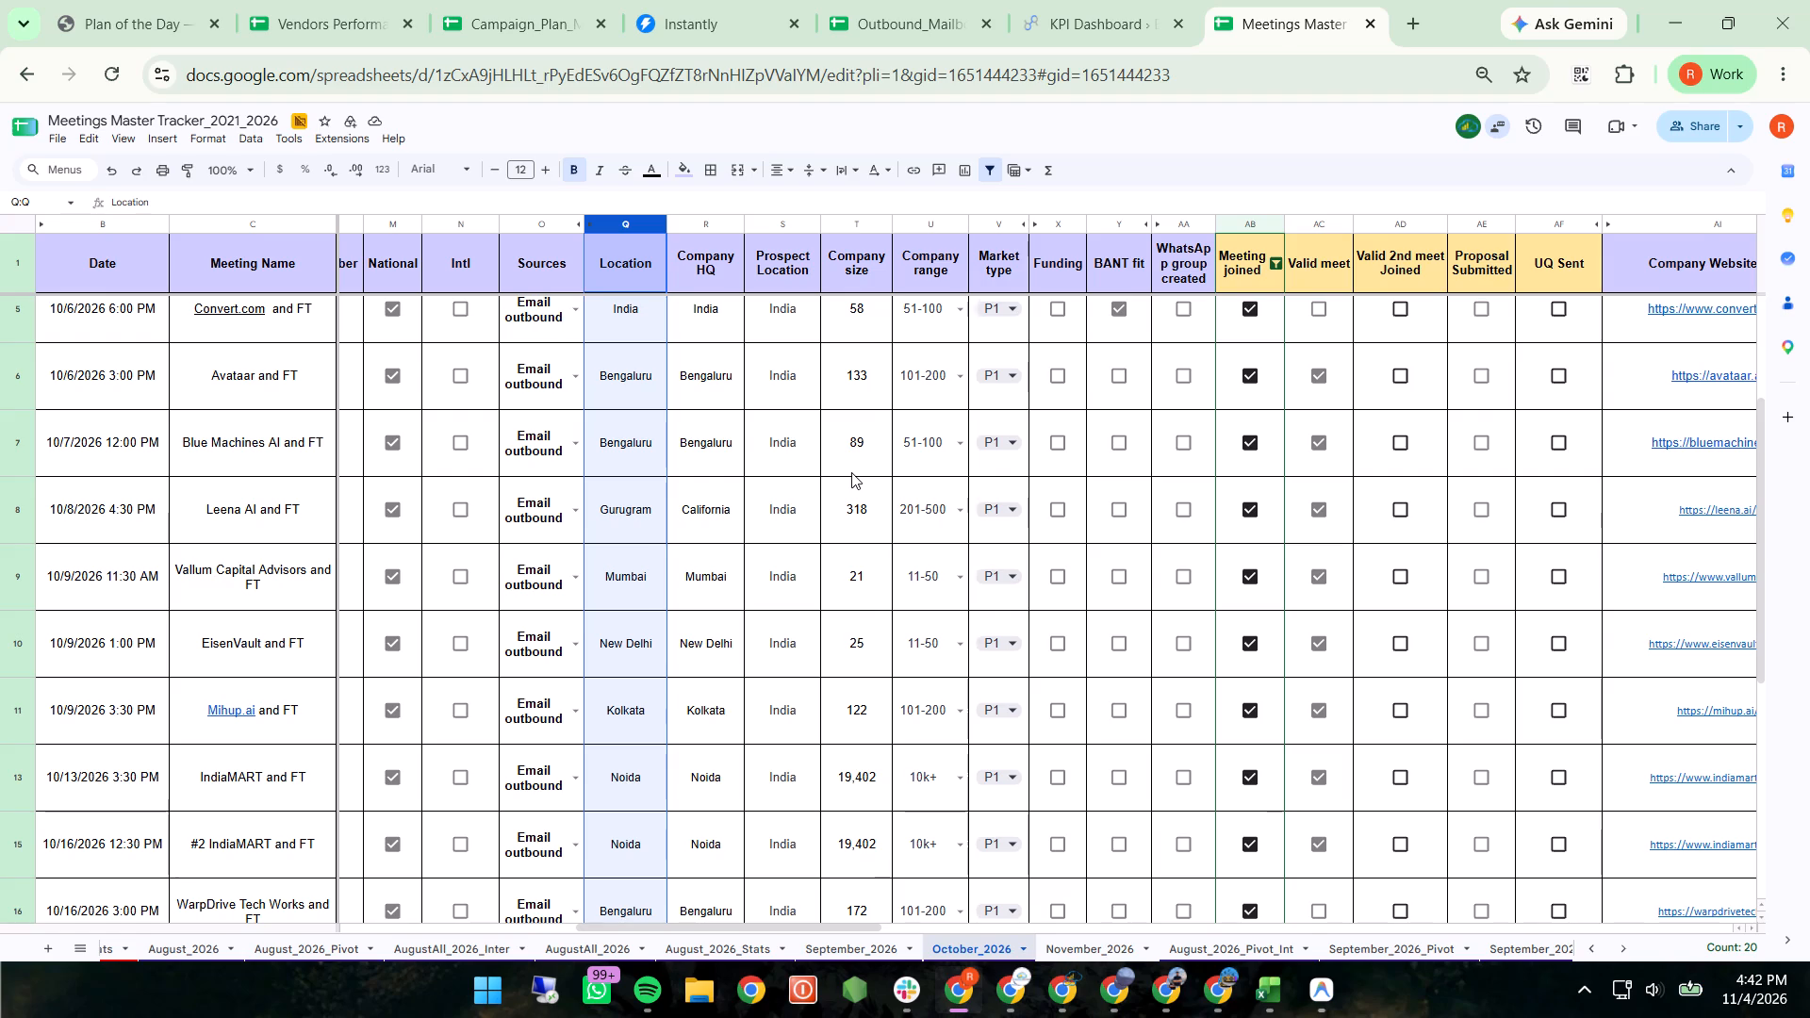
scroll(996, 473, "down", 3)
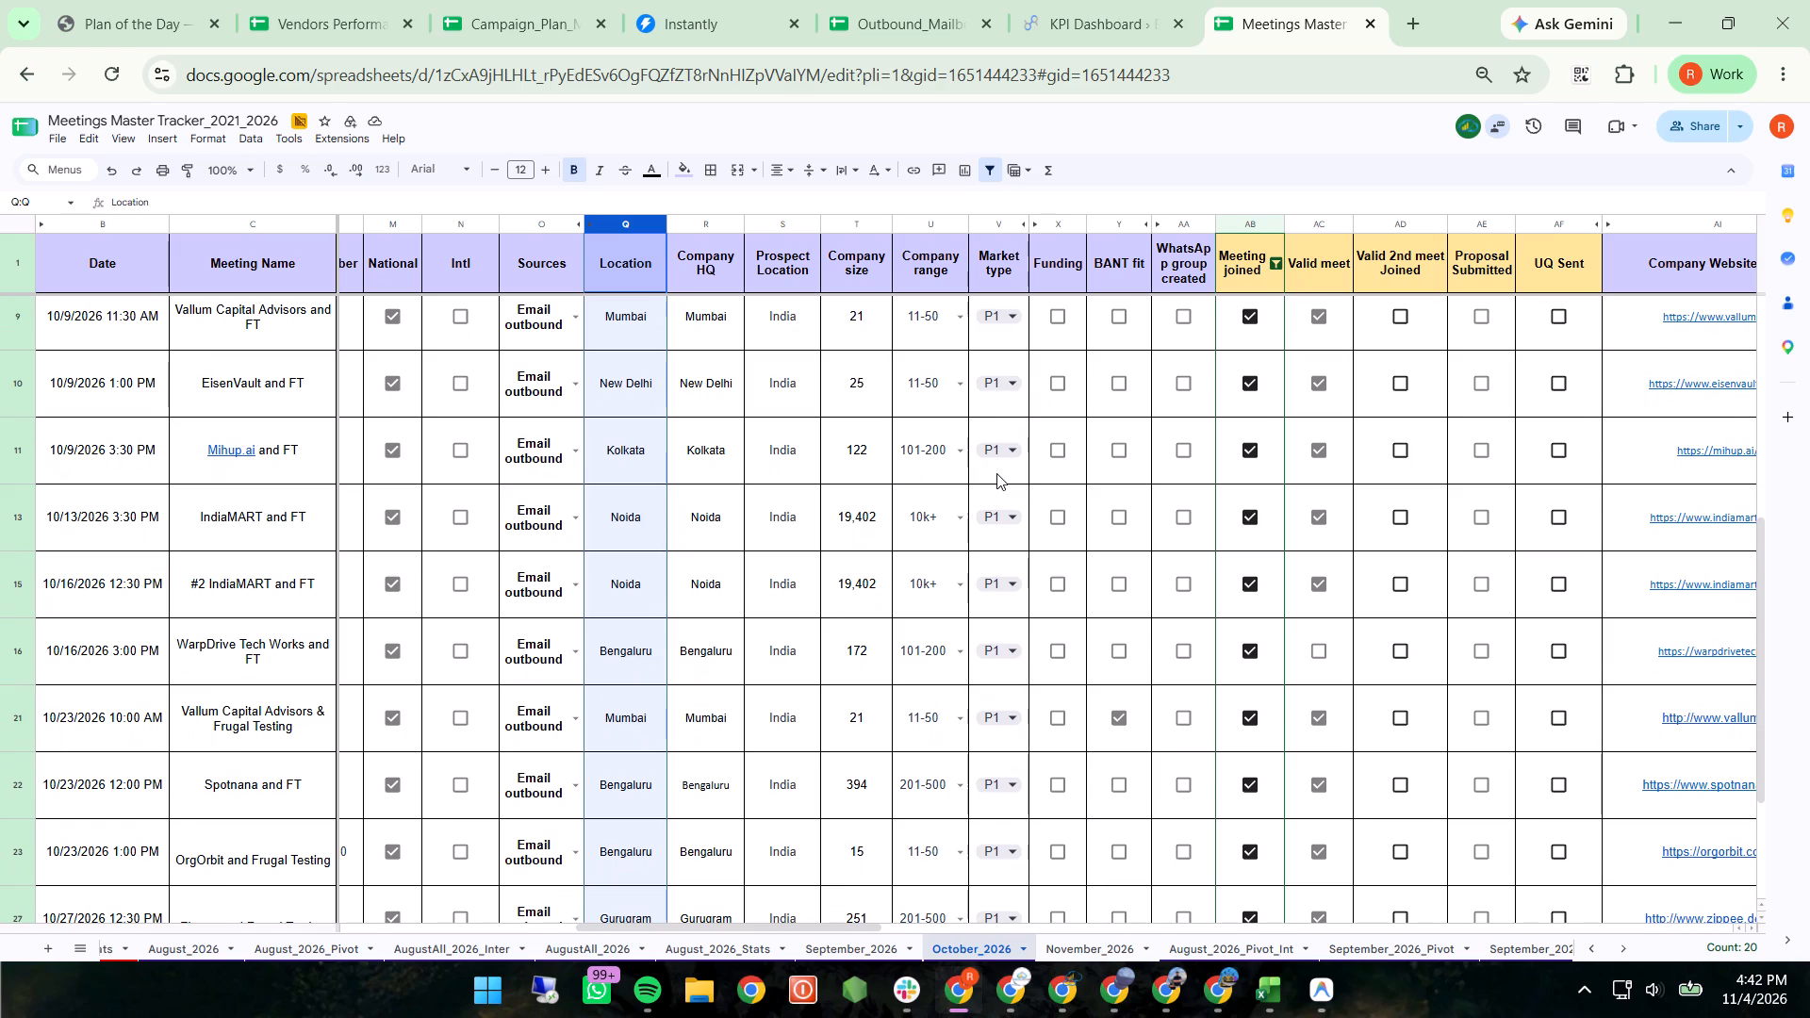
scroll(1051, 419, "down", 2)
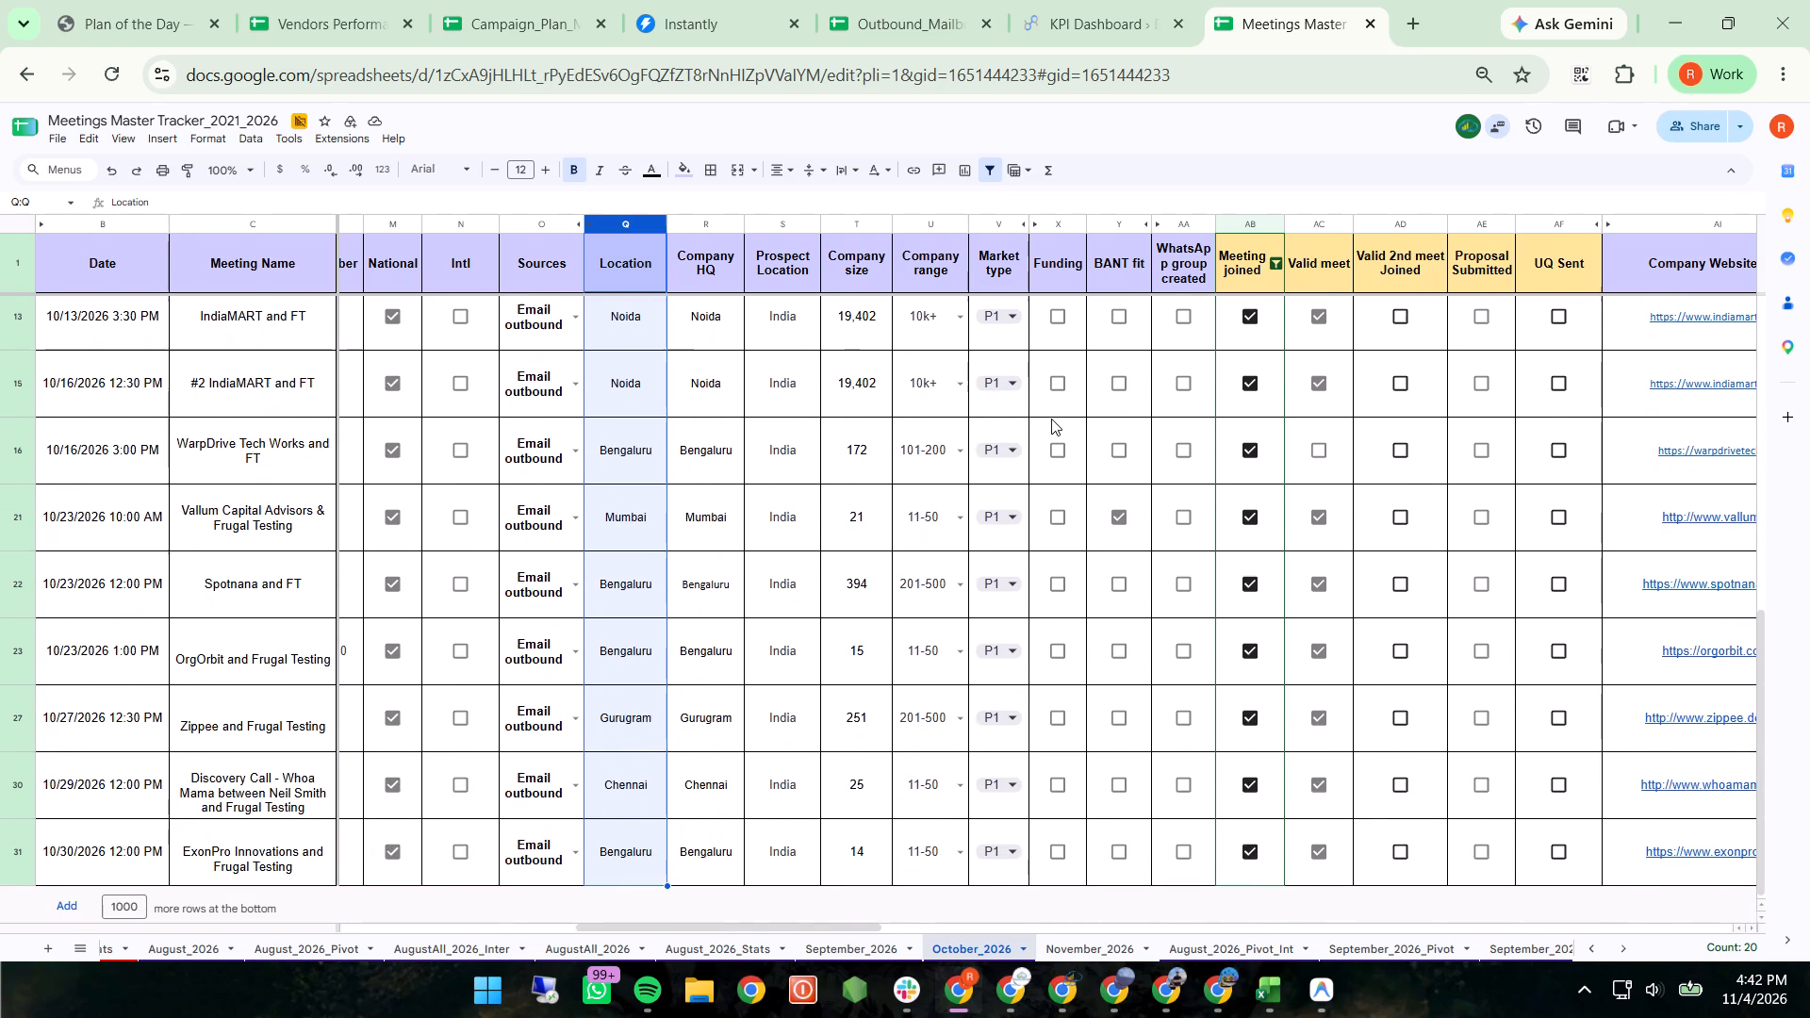
Remove the Meeting joined filter from the October_2026 sheet.
scroll(1051, 419, "down", 2)
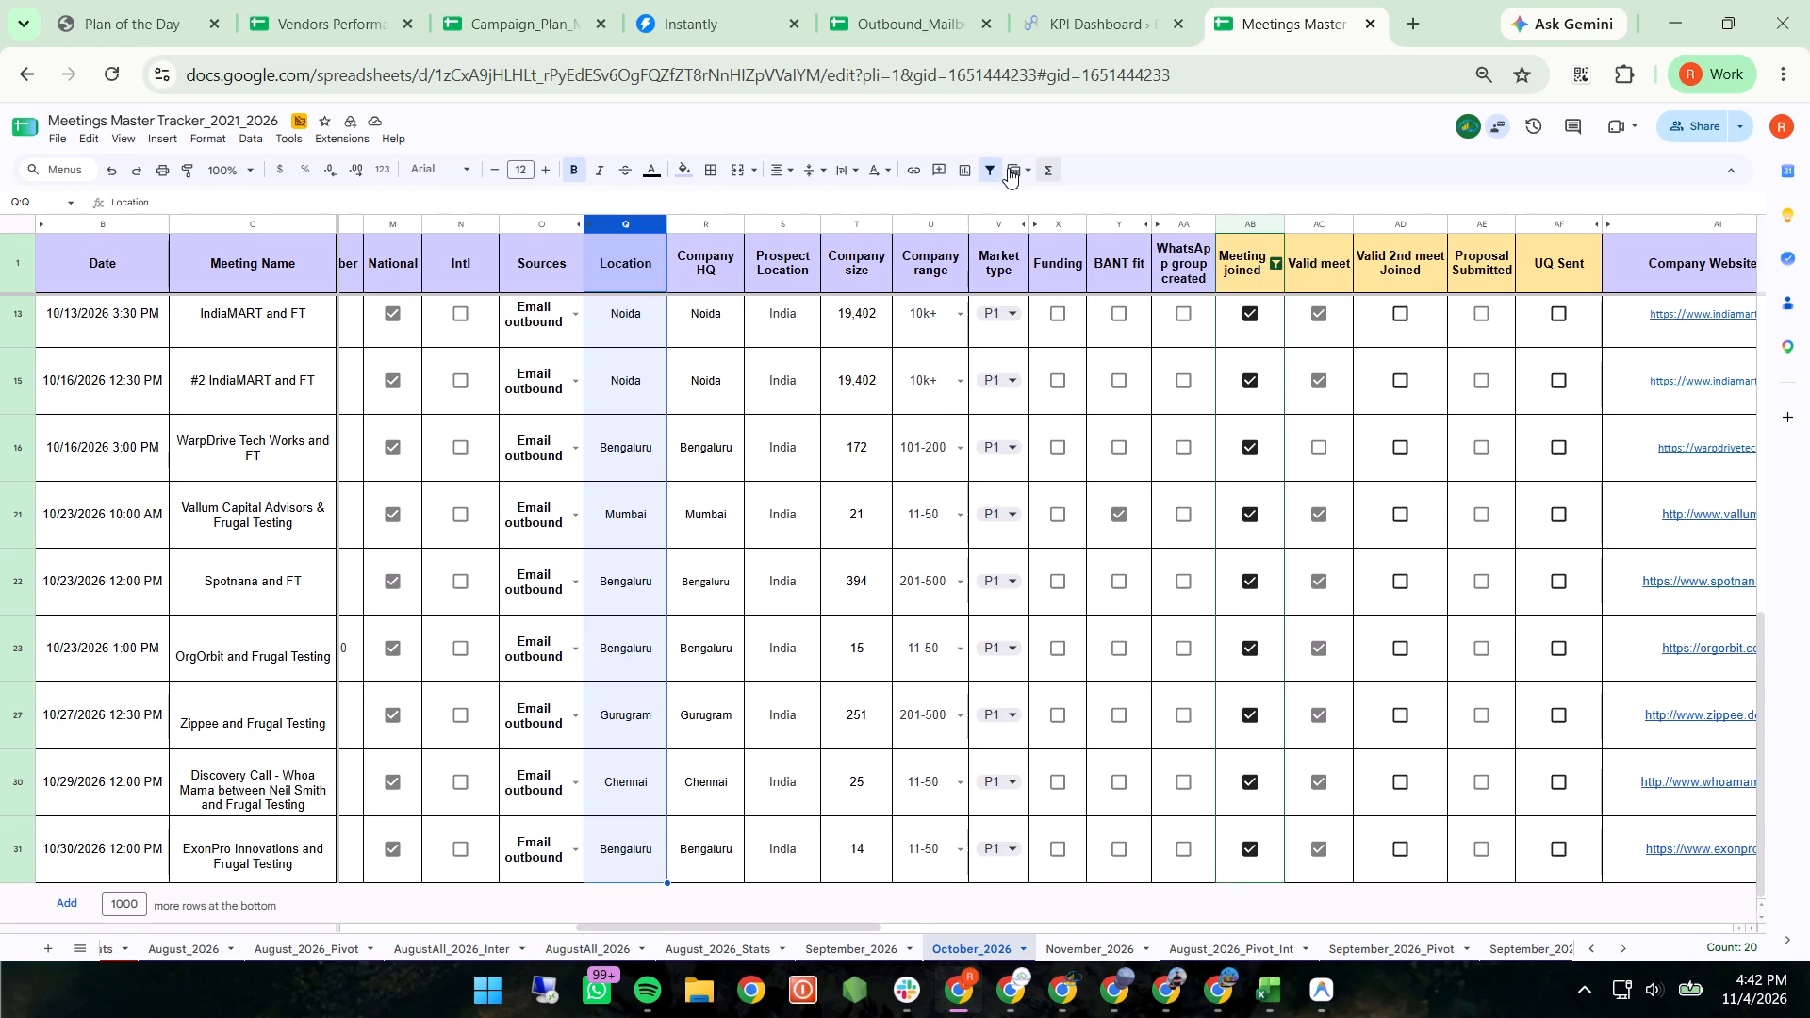
left_click(993, 167)
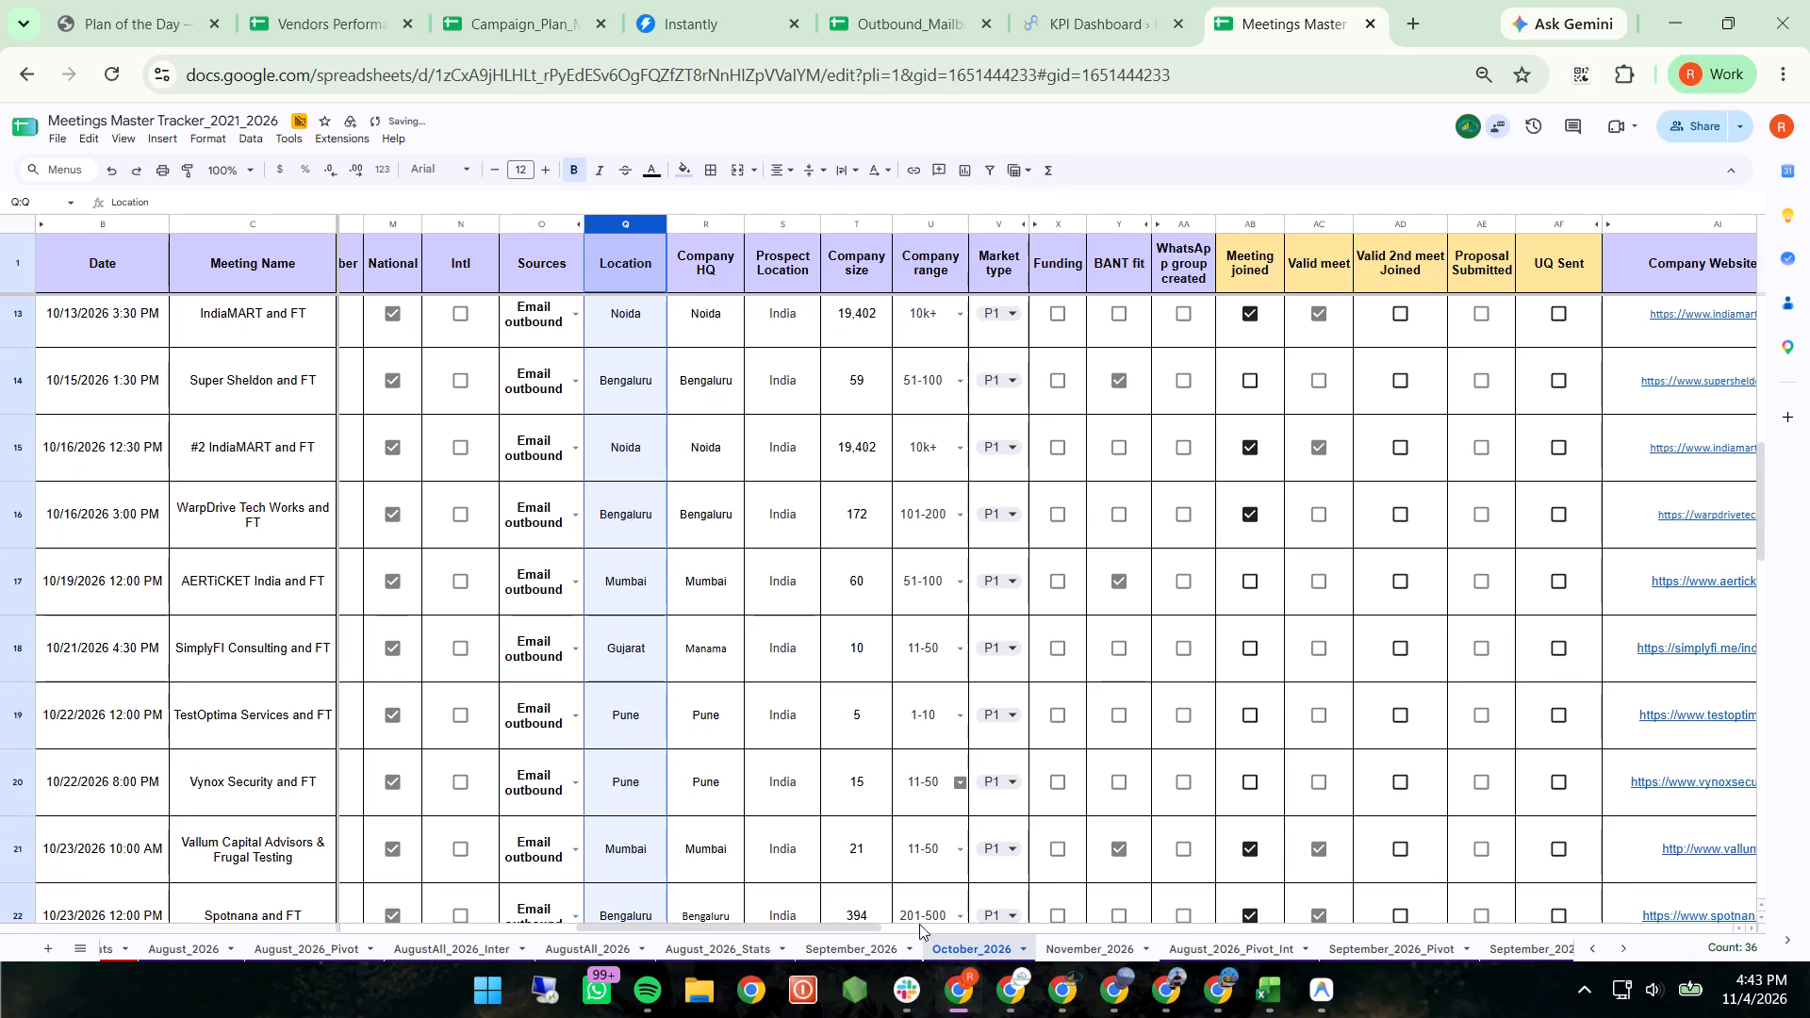